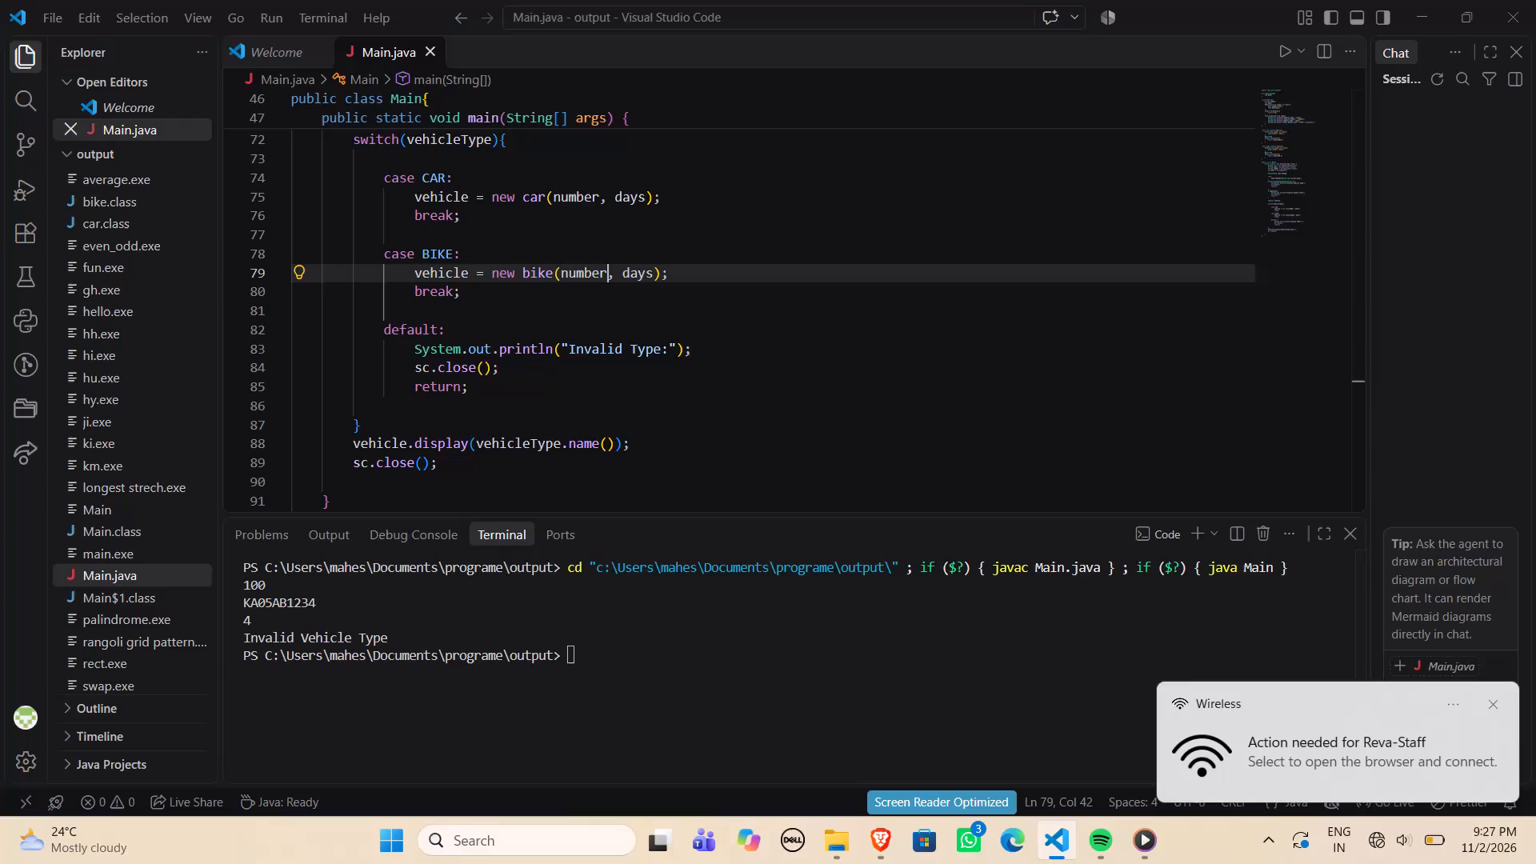
# Open the IPL-Ticket-Booking folder from Documents as the working folder.
pyautogui.click(42, 11)
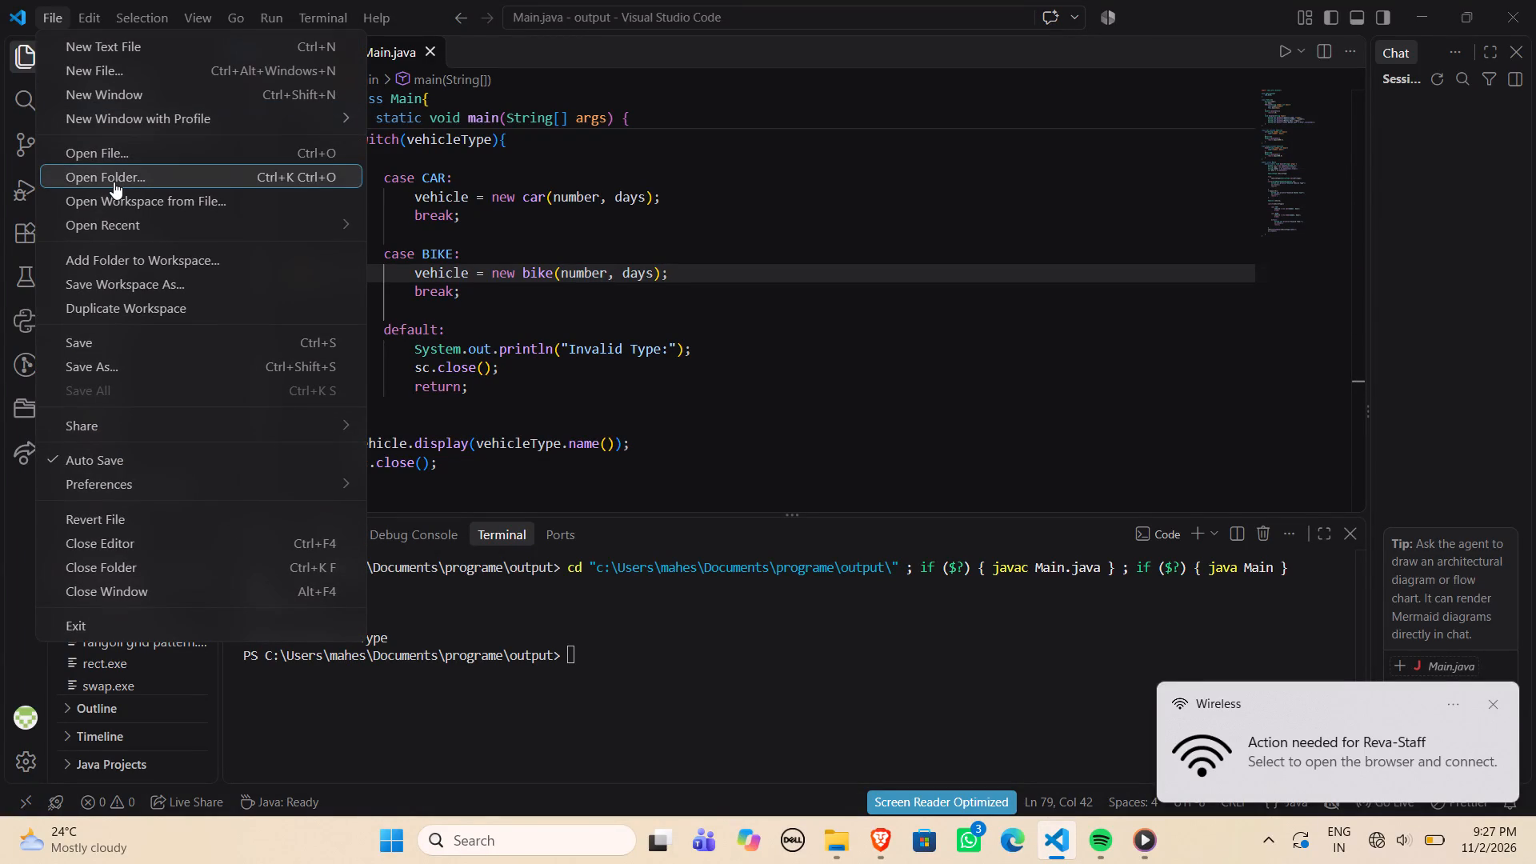
pyautogui.click(114, 182)
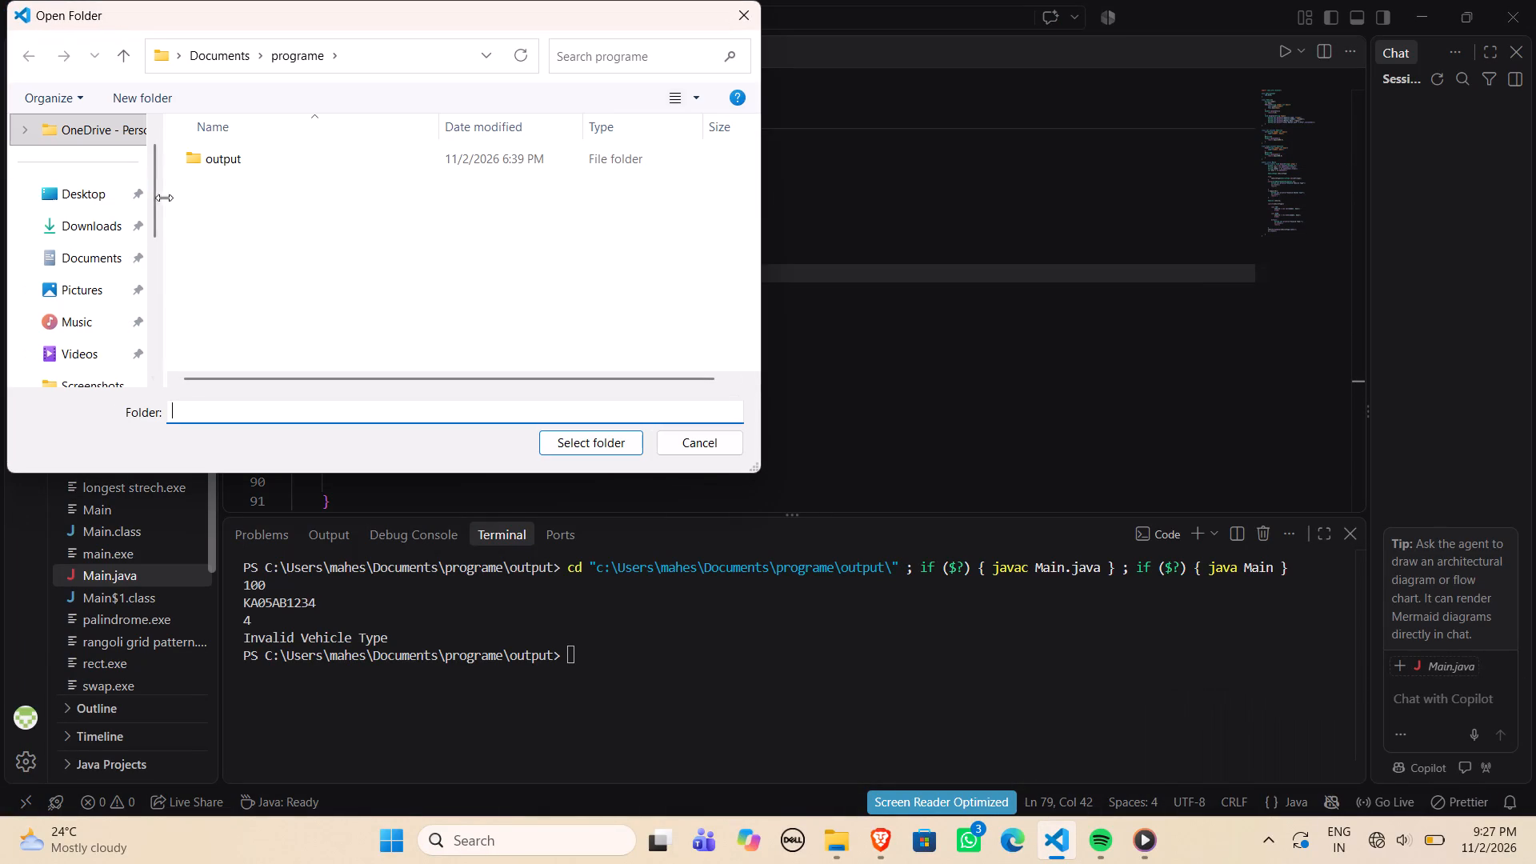
pyautogui.click(77, 266)
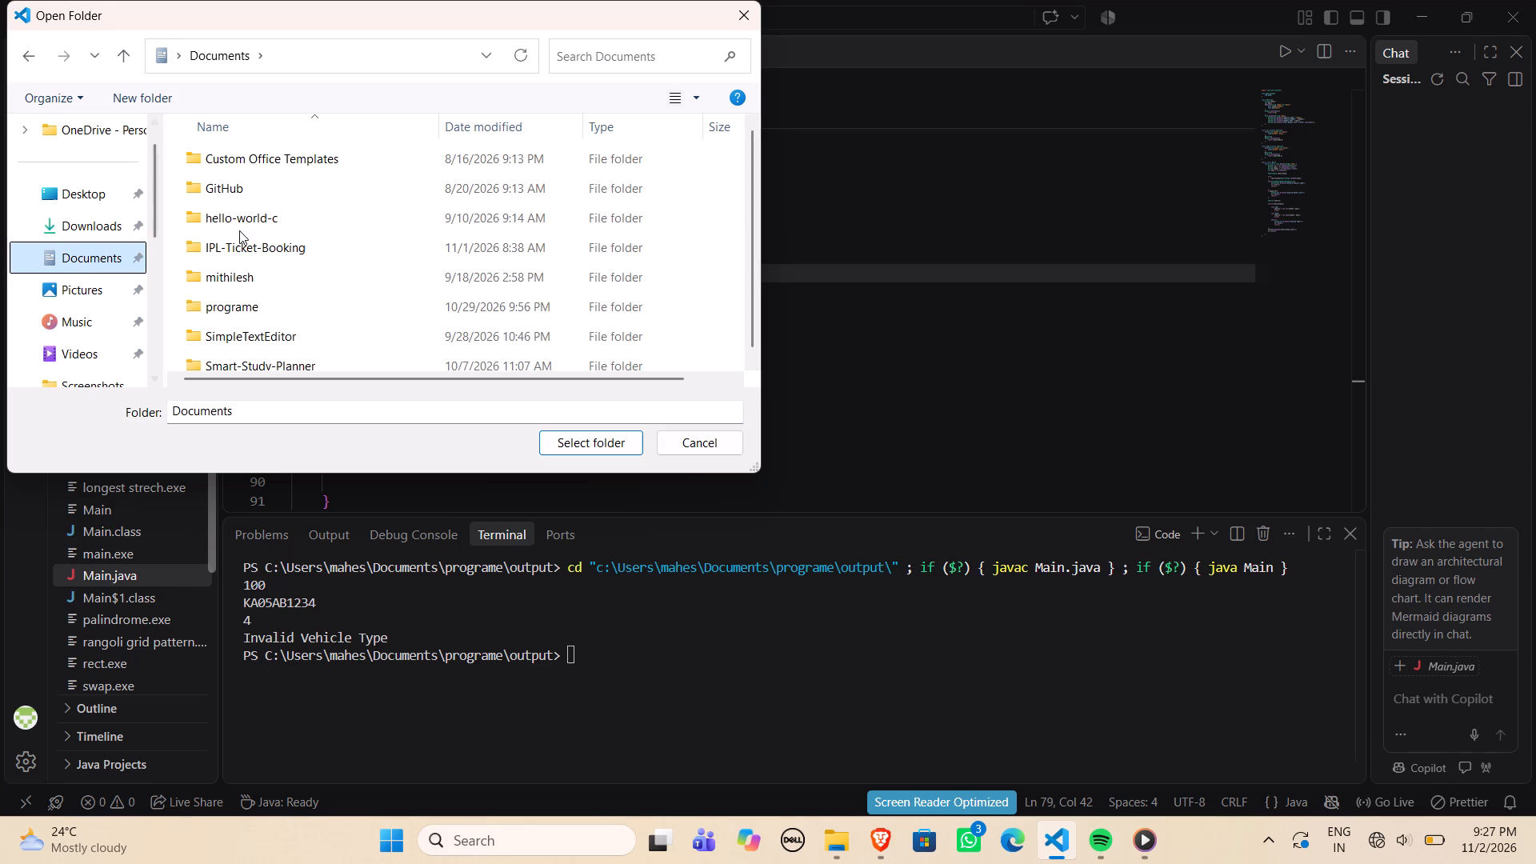
pyautogui.click(242, 239)
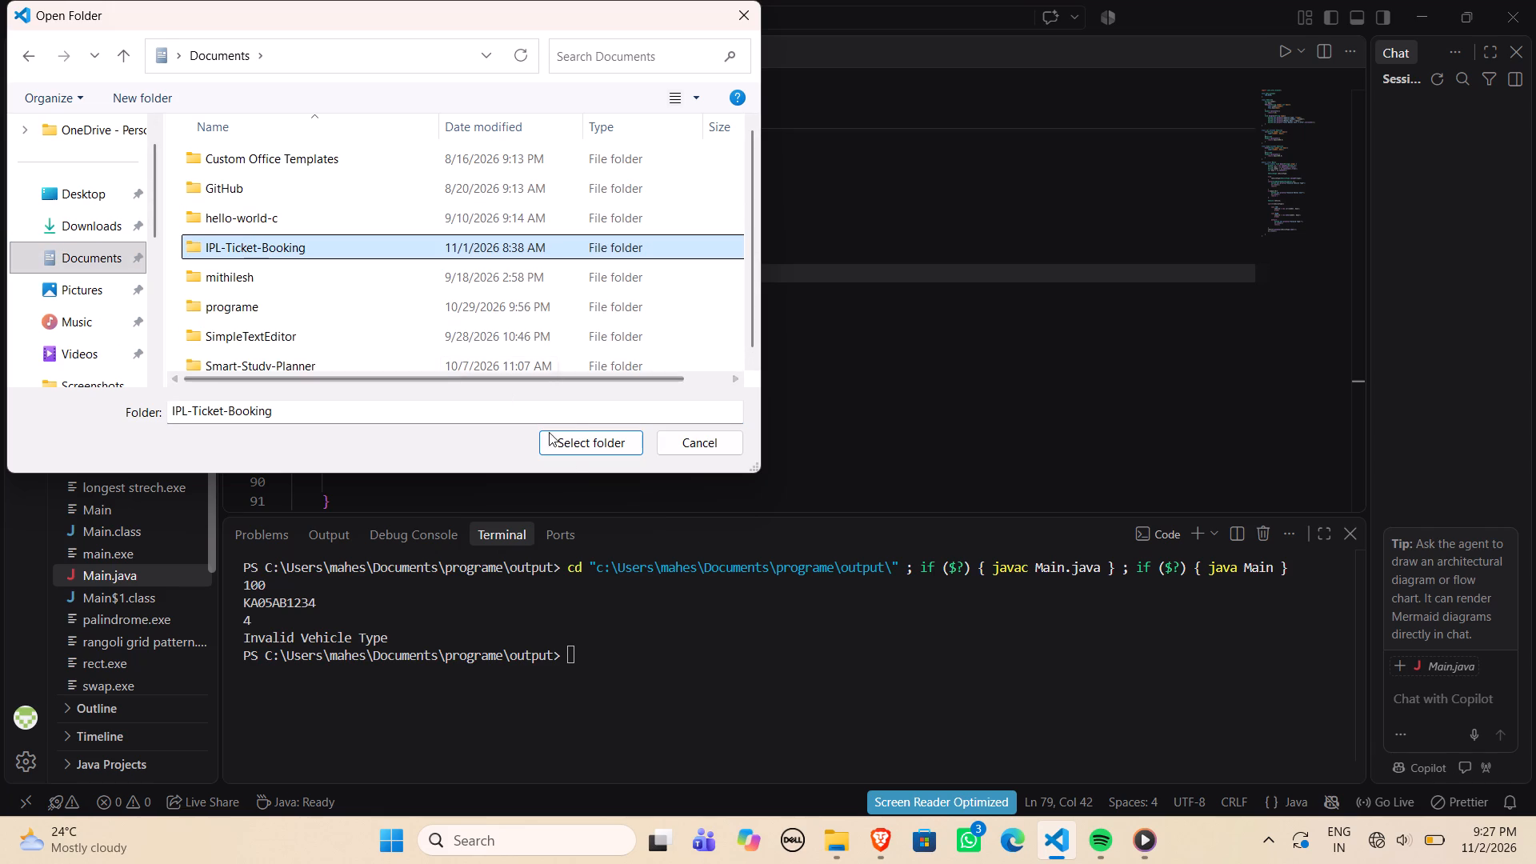
pyautogui.click(573, 444)
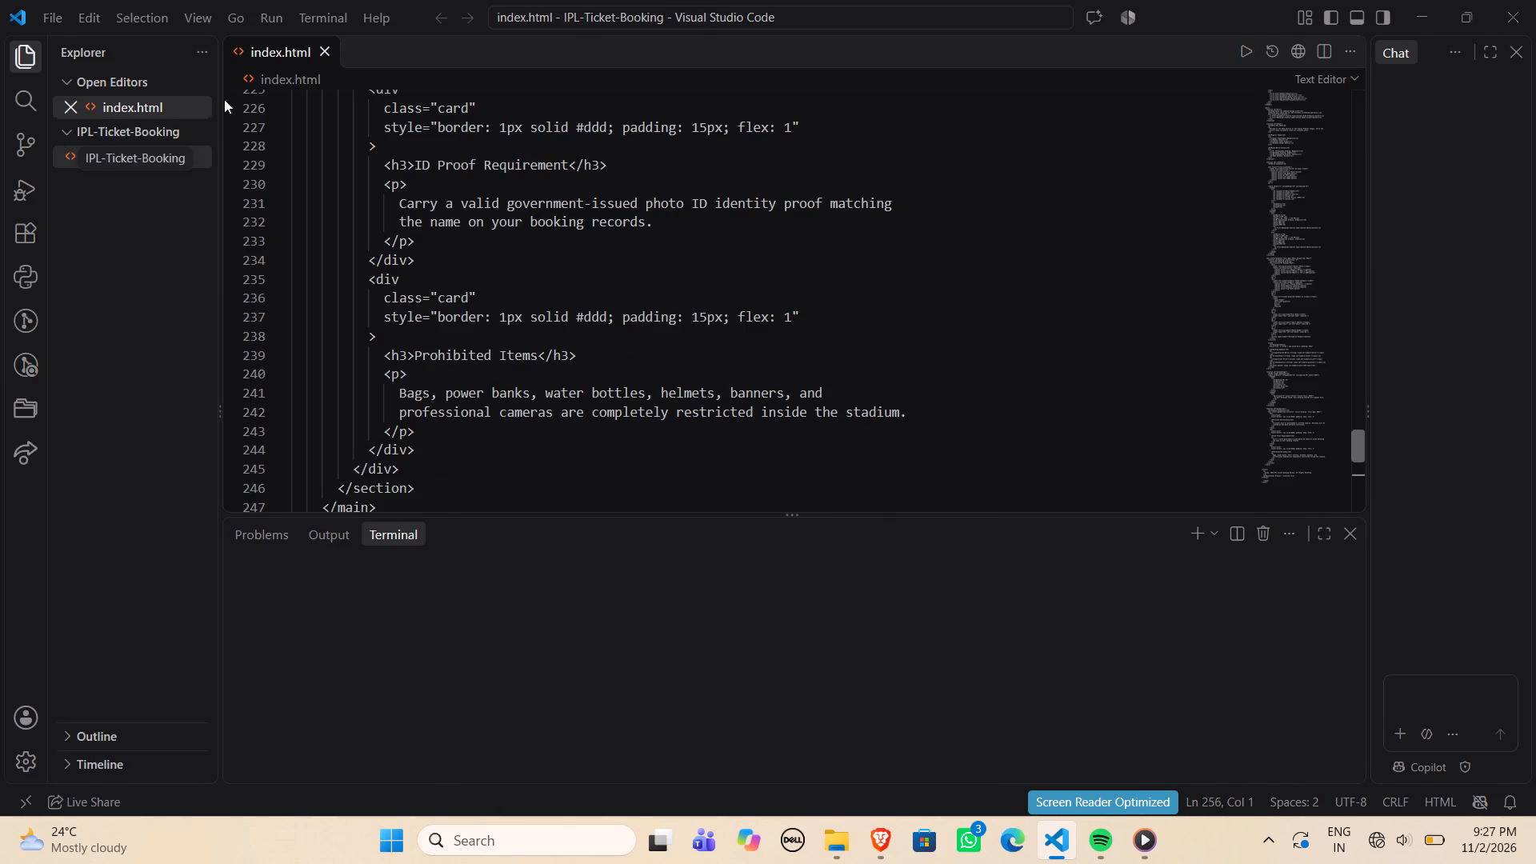
# Open index.html from the IPL-Ticket-Booking folder with Live Server.
pyautogui.rightClick(198, 158)
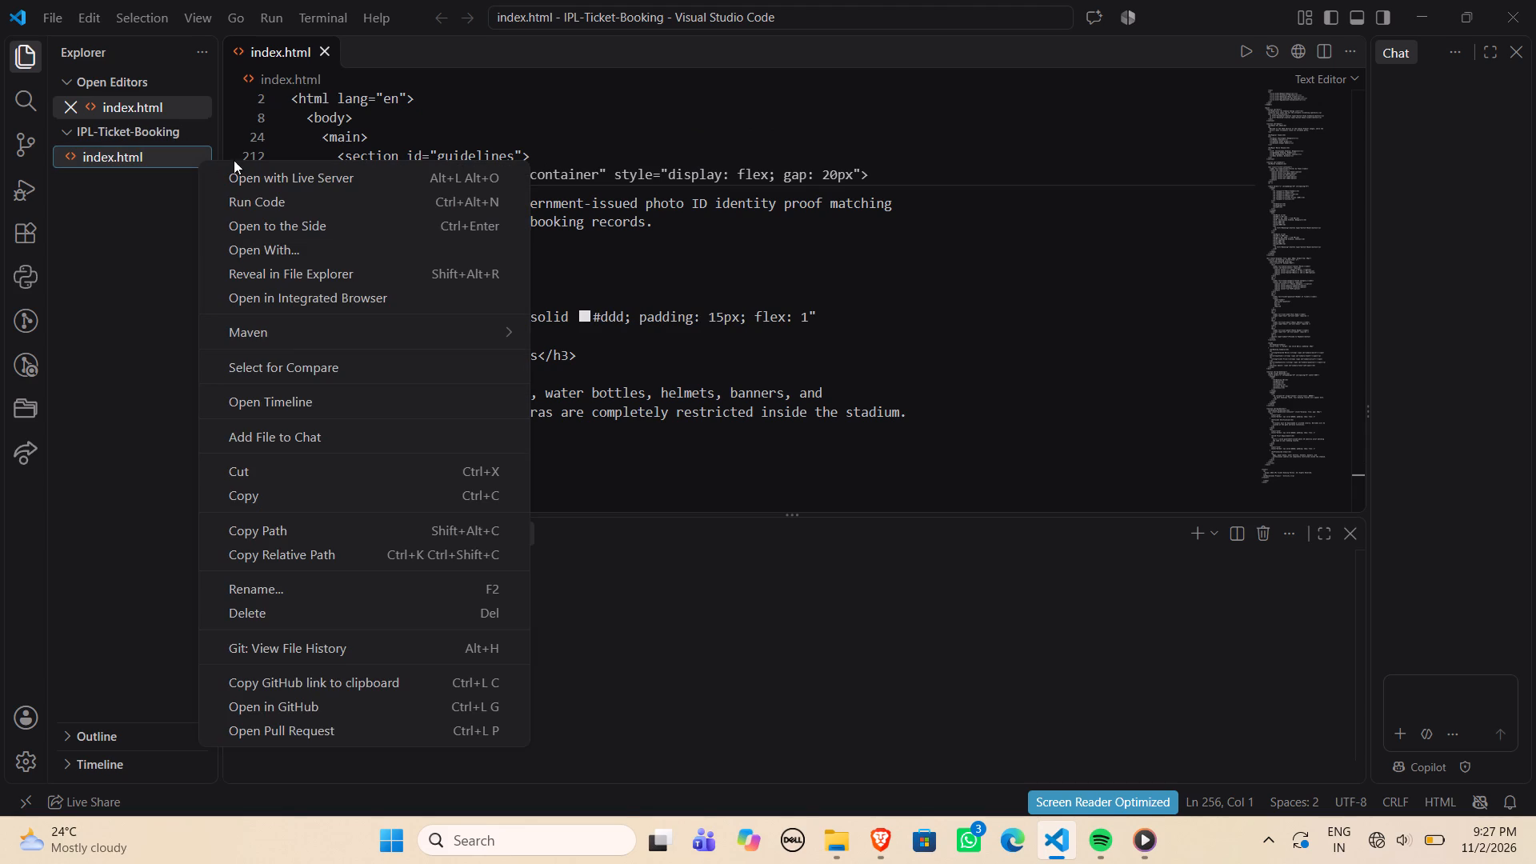
pyautogui.click(267, 171)
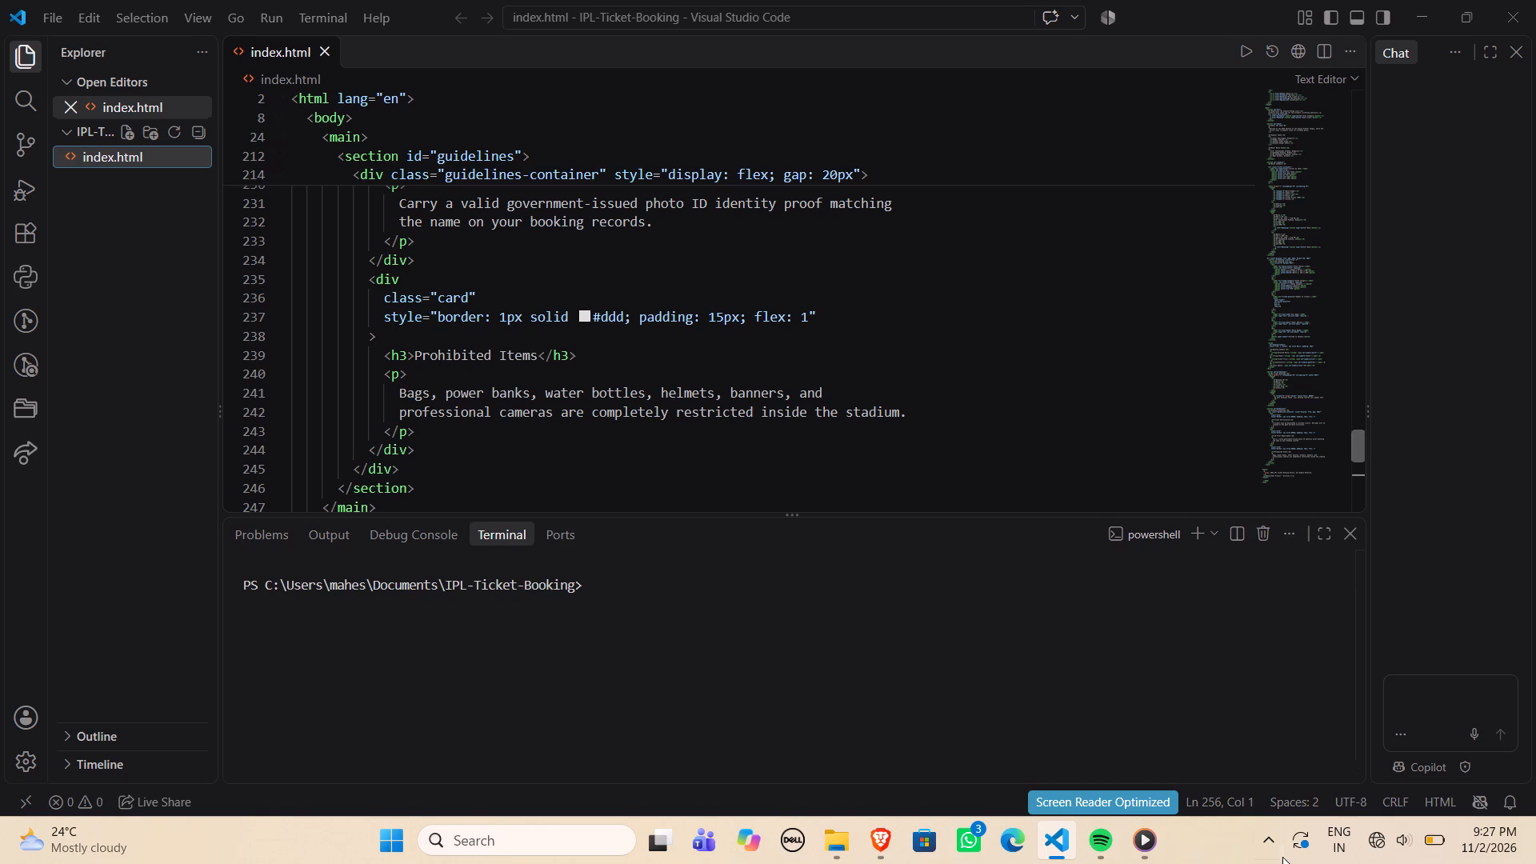
# Open the available Wi-Fi networks in the Windows quick settings.
pyautogui.click(1398, 863)
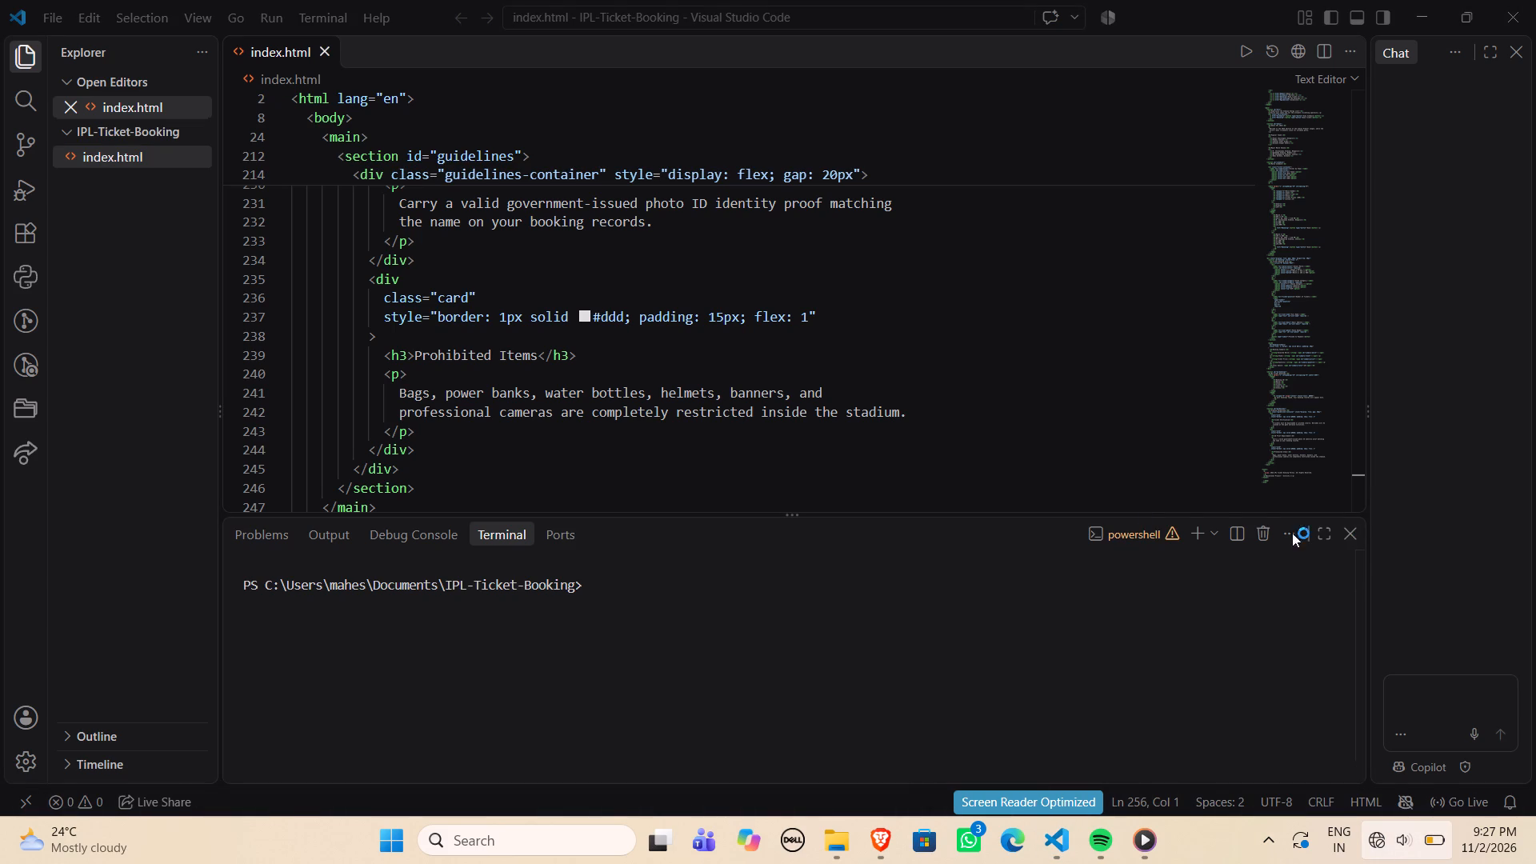
pyautogui.click(1263, 474)
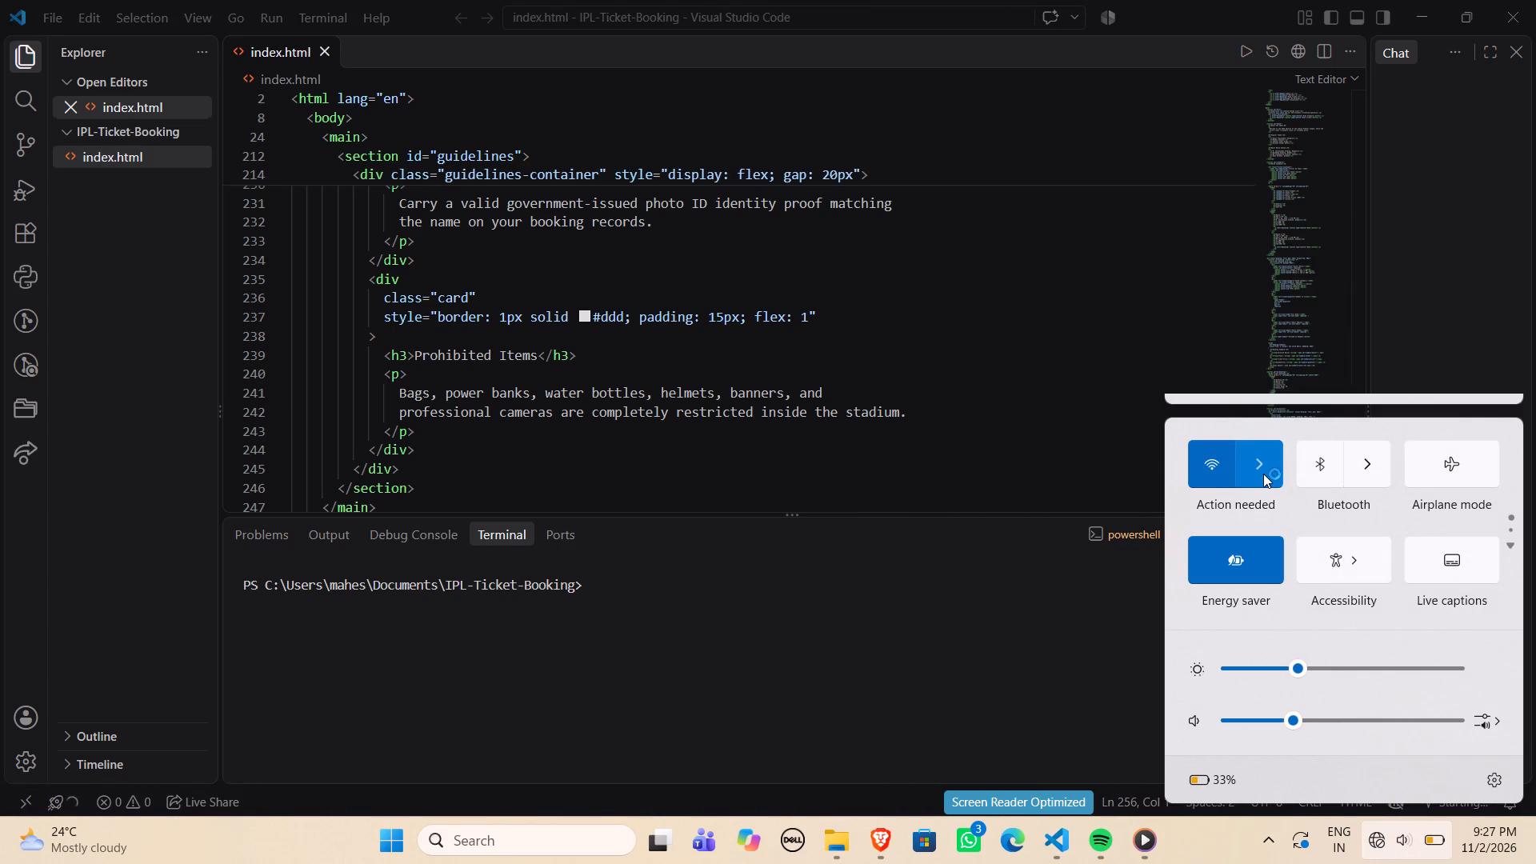
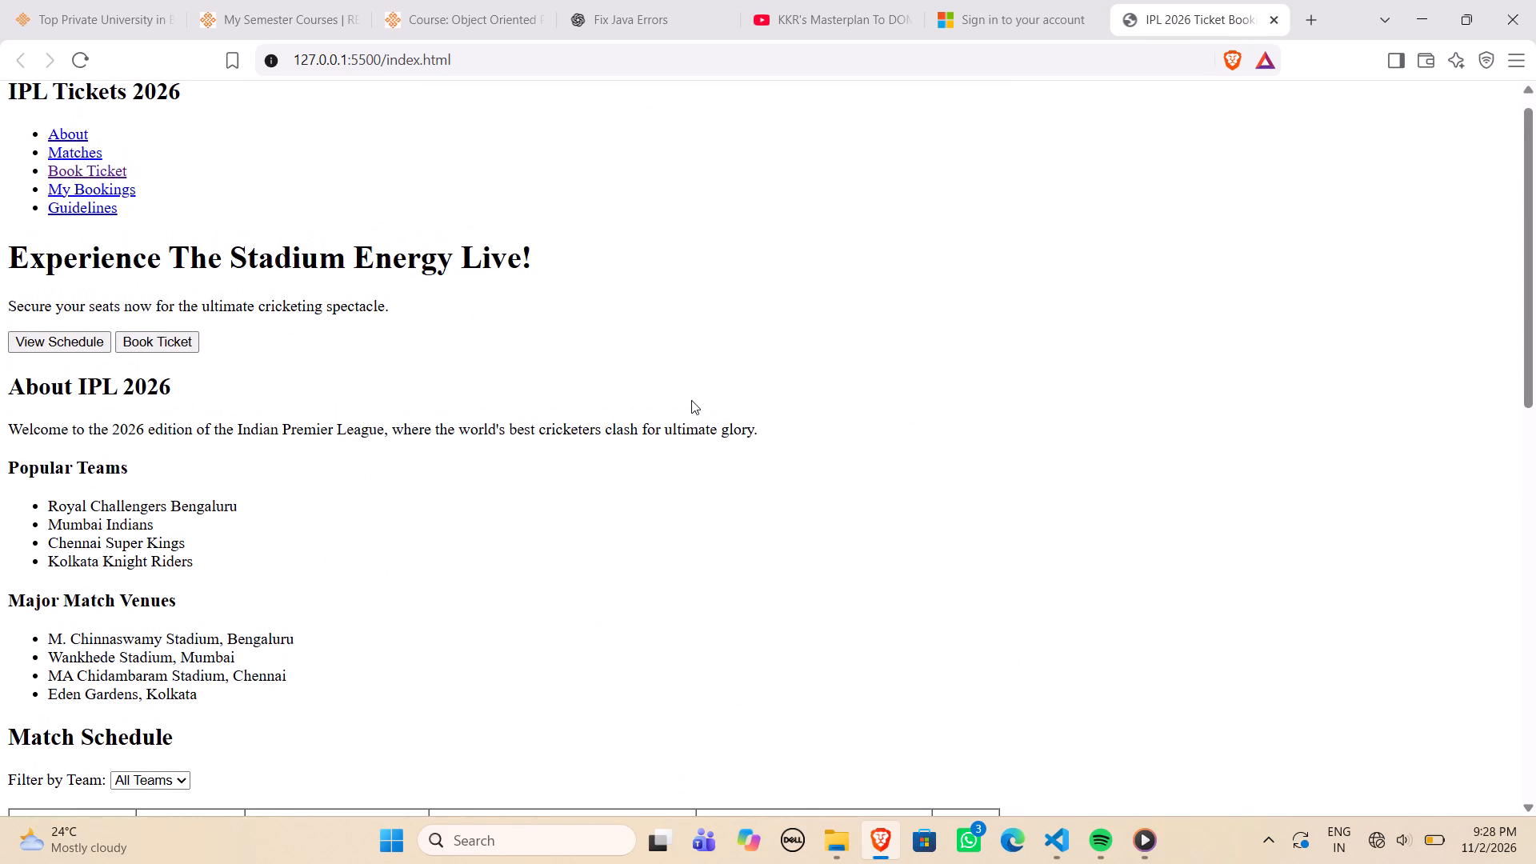
# Capture a window-mode screenshot of the browser displaying the top of the IPL 2026 Ticket Booking page.
pyautogui.scroll(2, 691, 400)
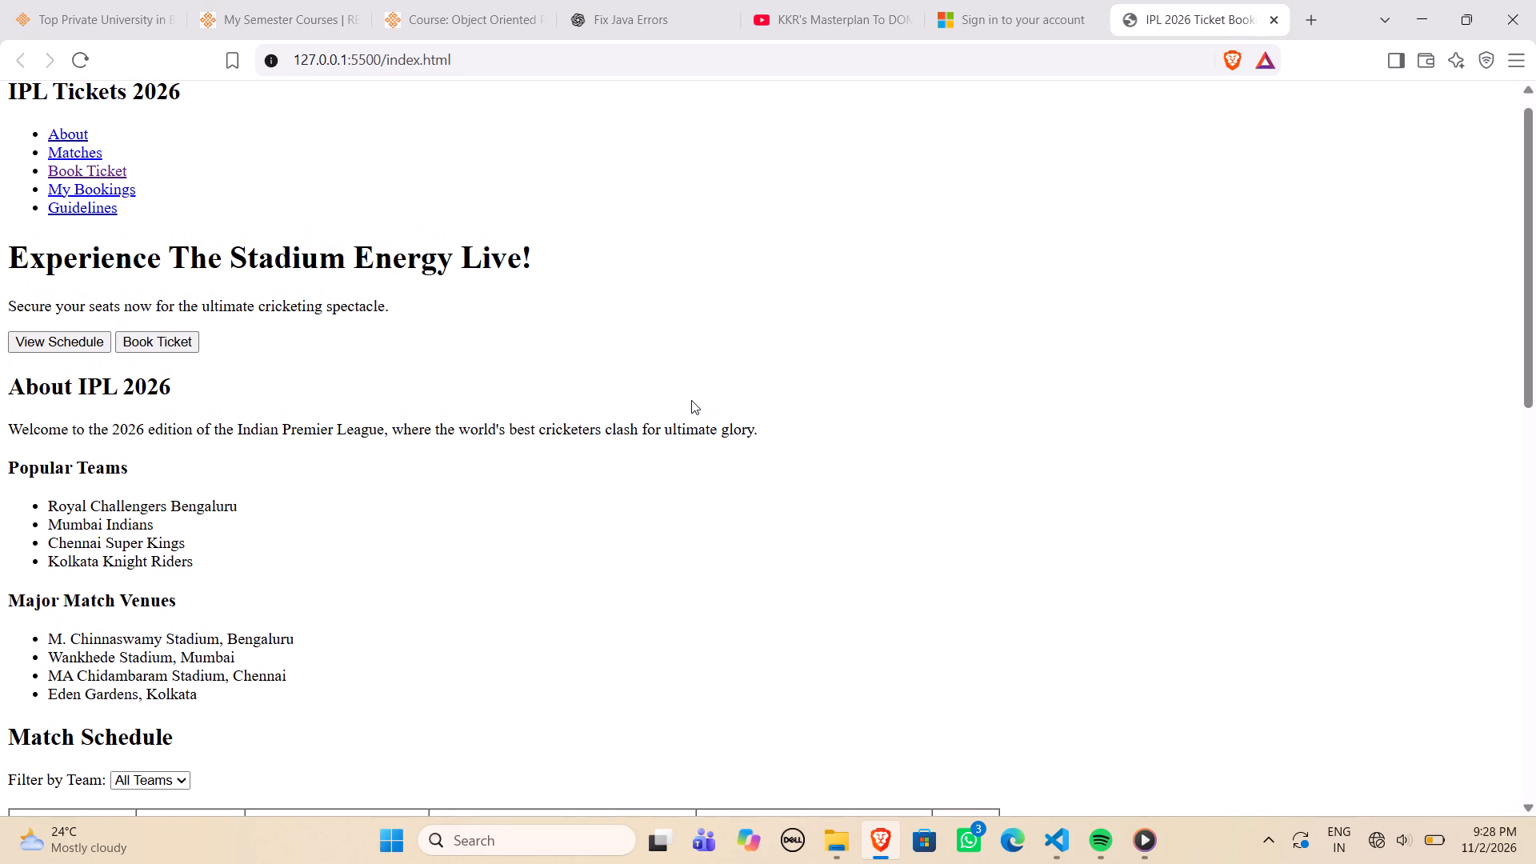
pyautogui.press('Print')
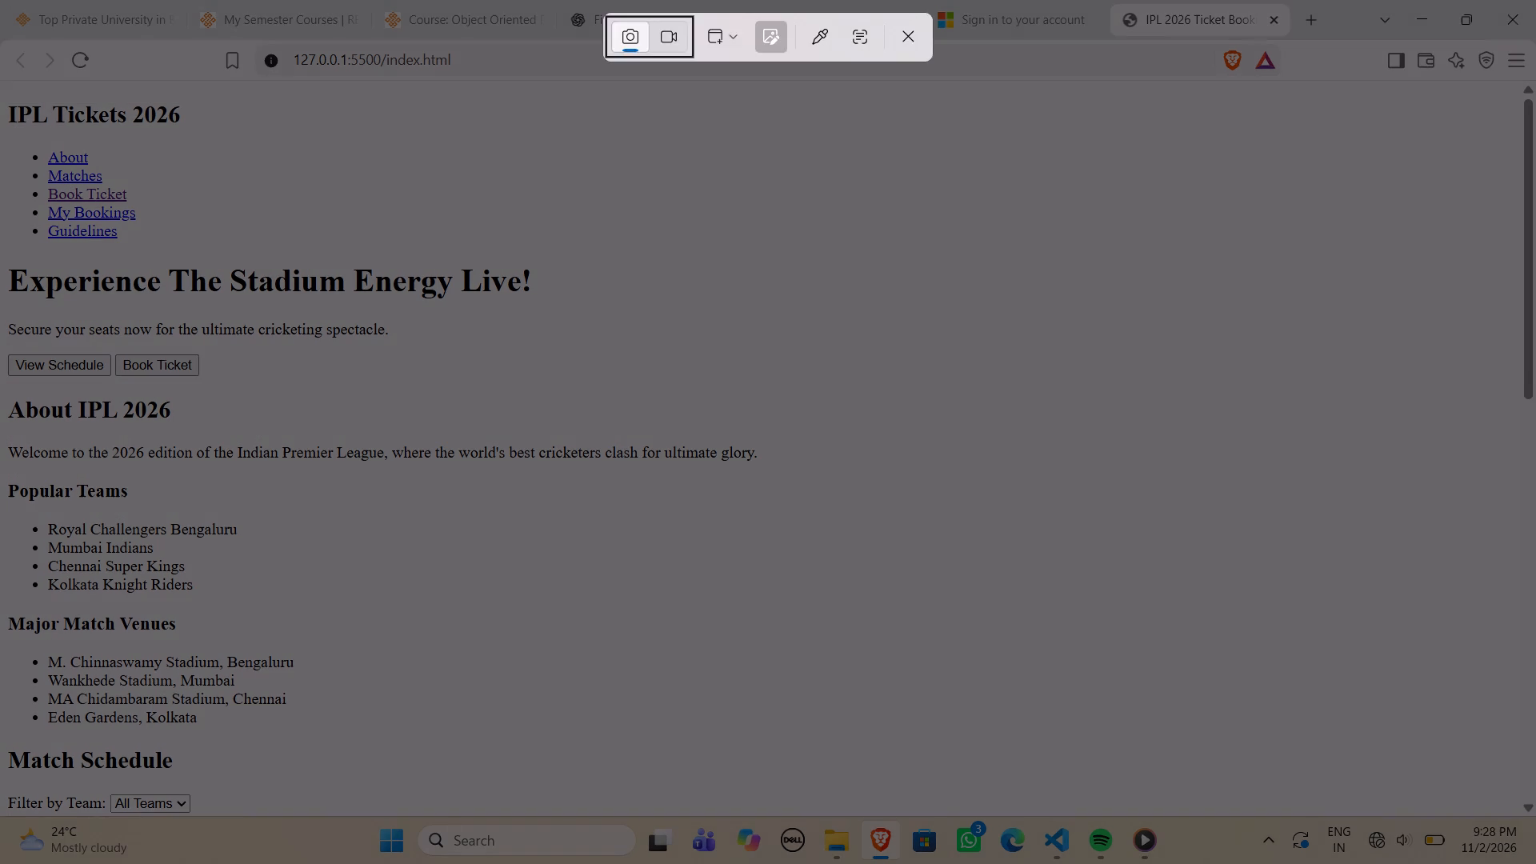
pyautogui.click(735, 41)
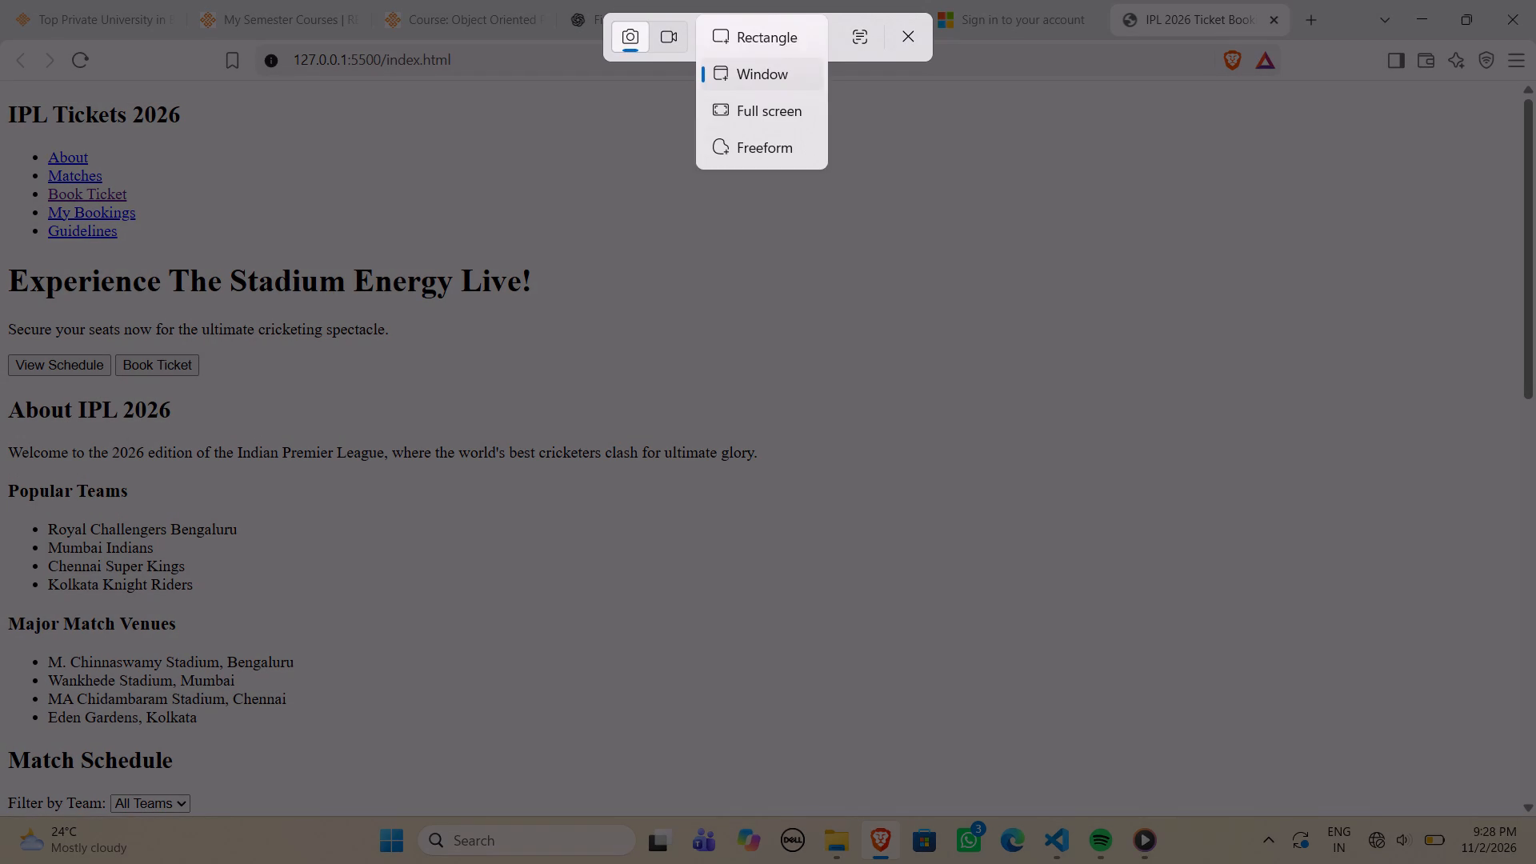
pyautogui.click(778, 83)
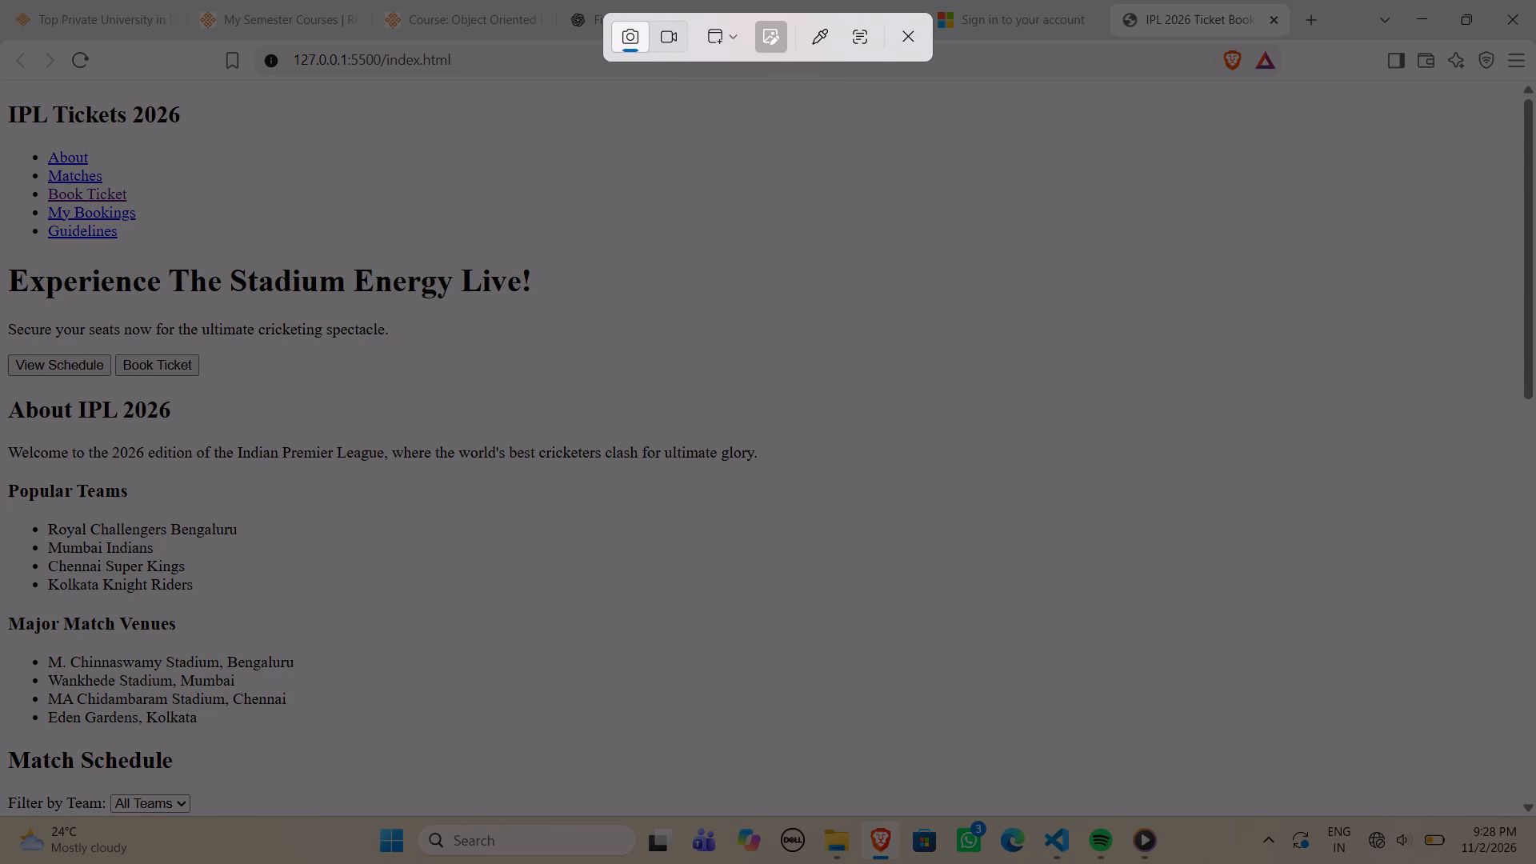
pyautogui.click(690, 123)
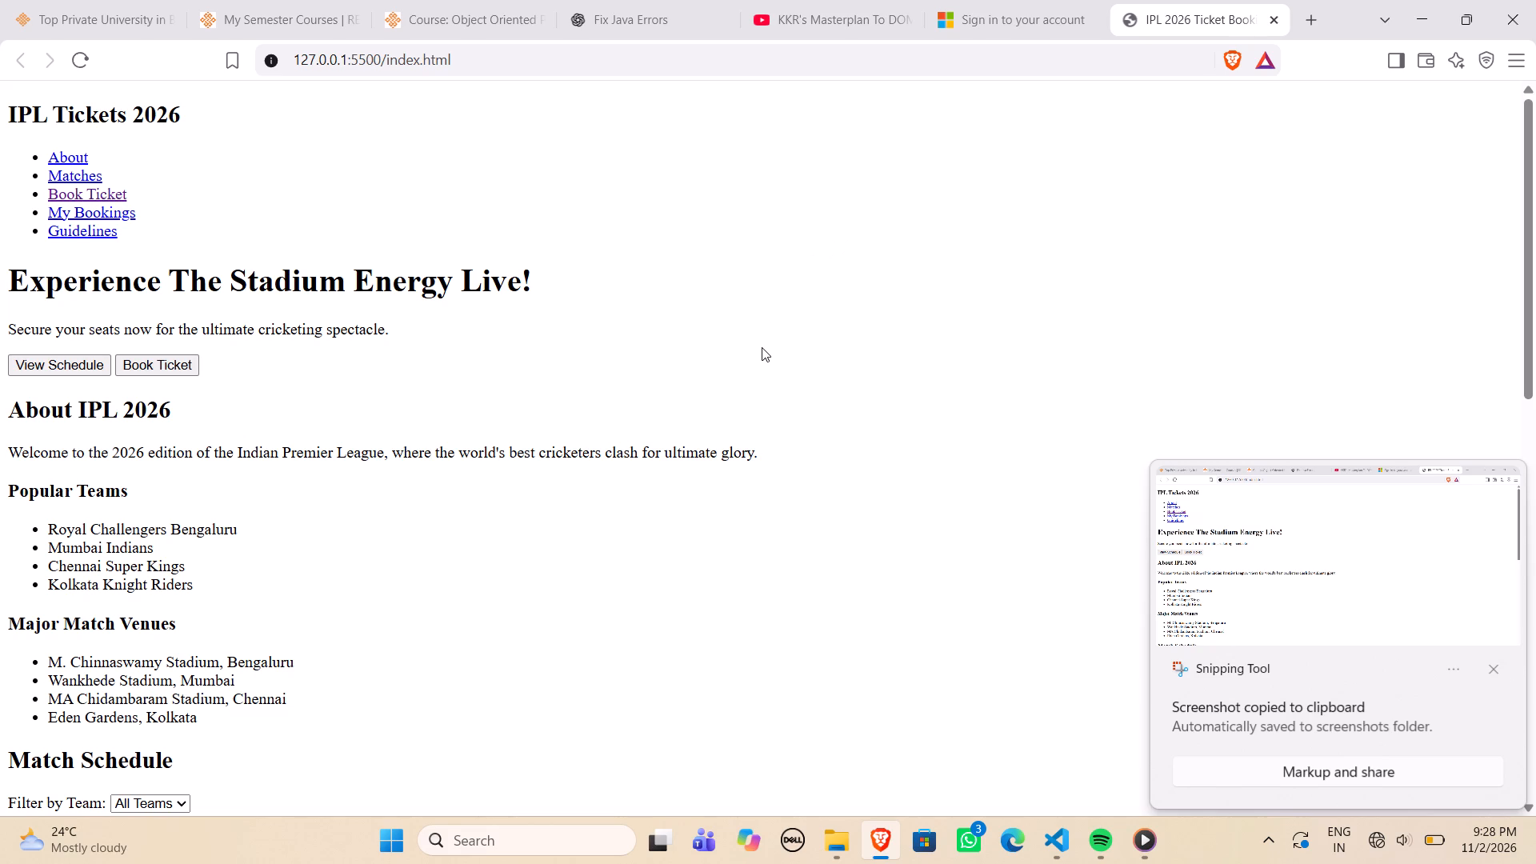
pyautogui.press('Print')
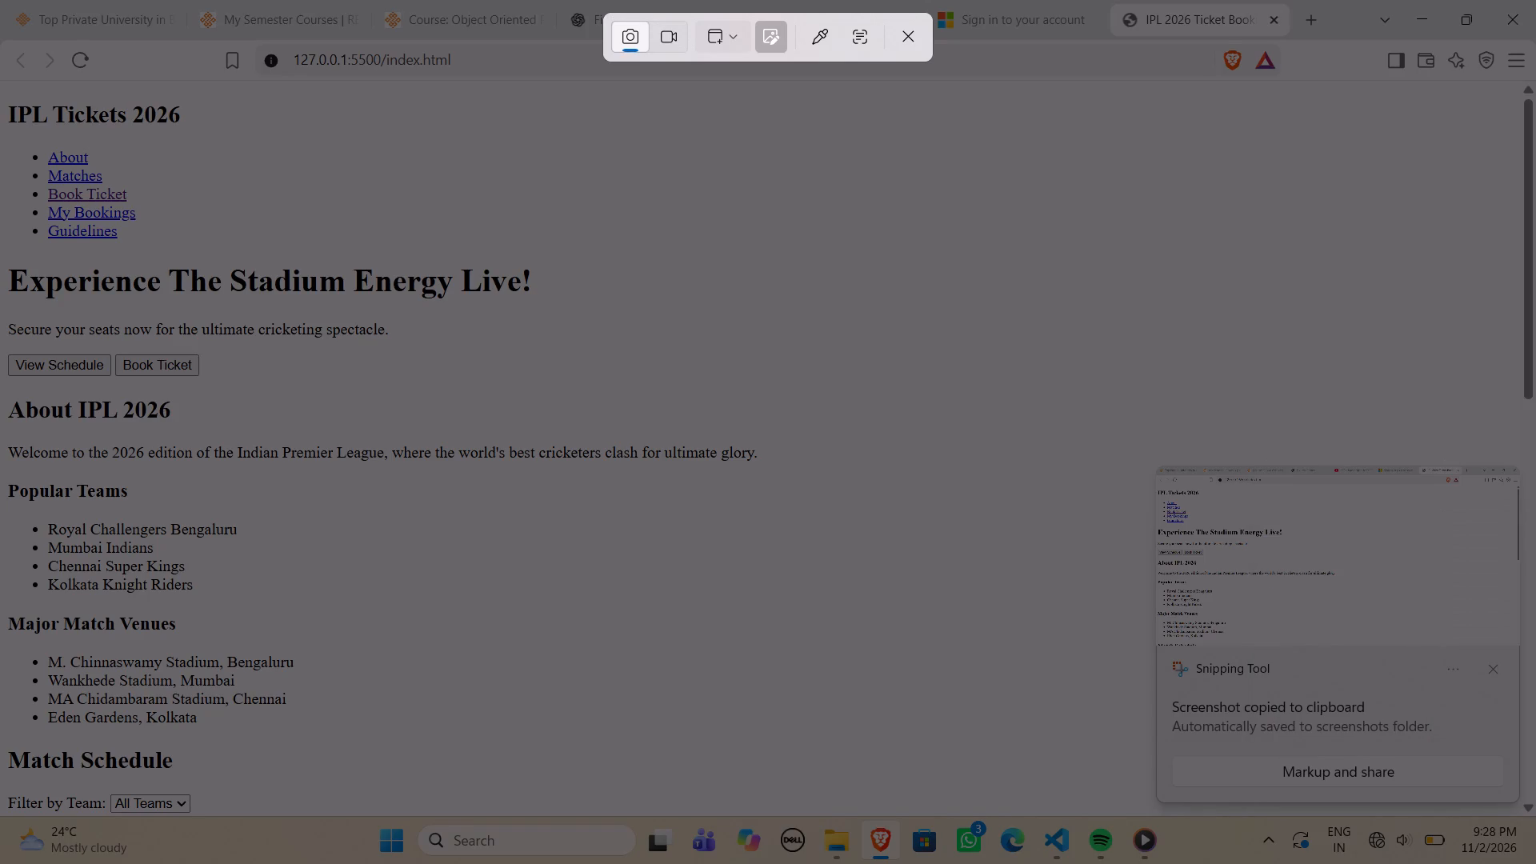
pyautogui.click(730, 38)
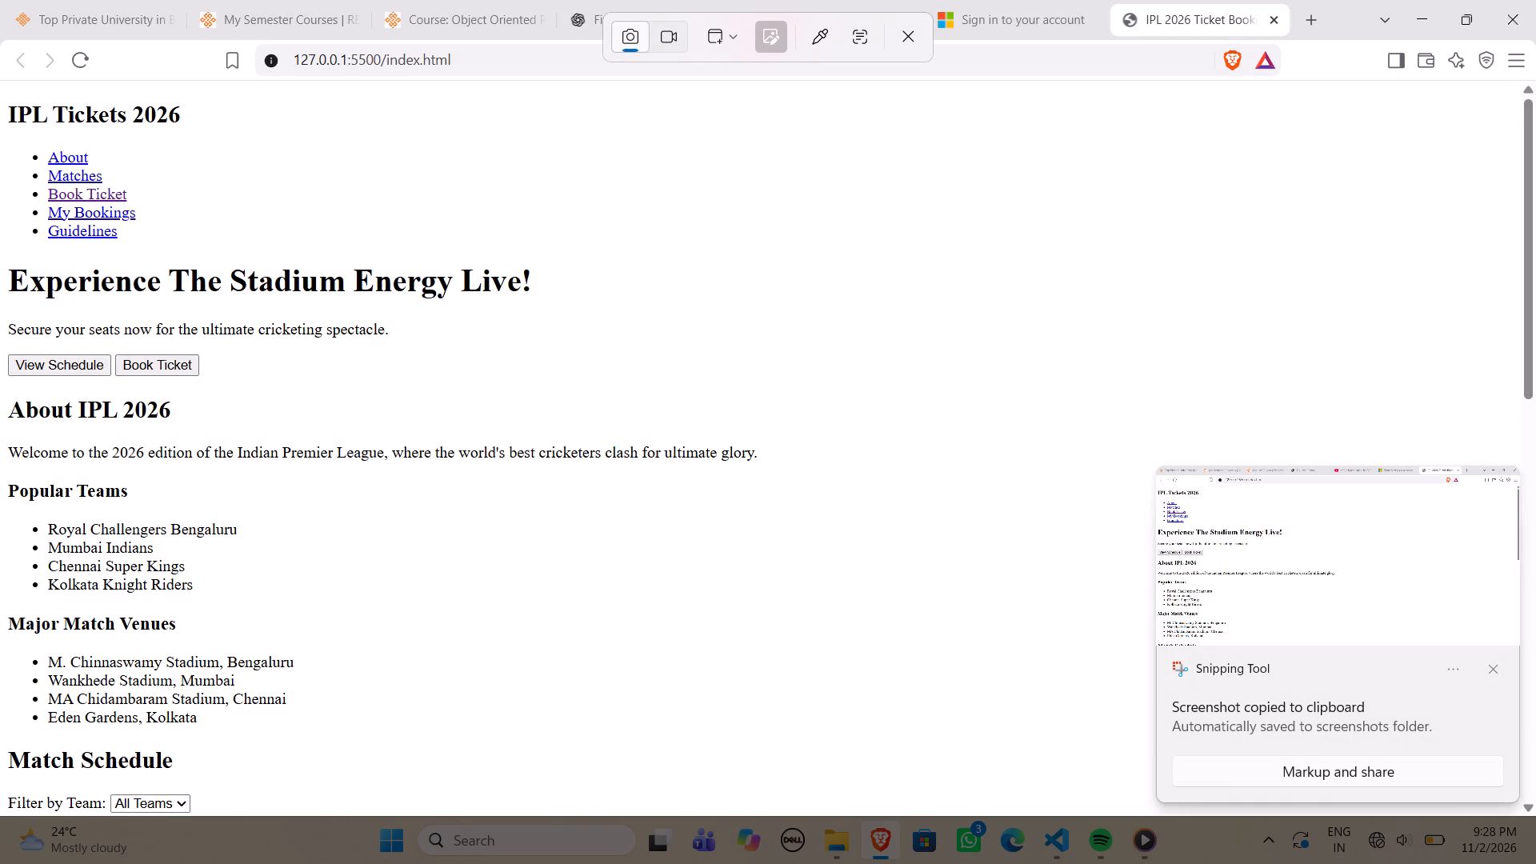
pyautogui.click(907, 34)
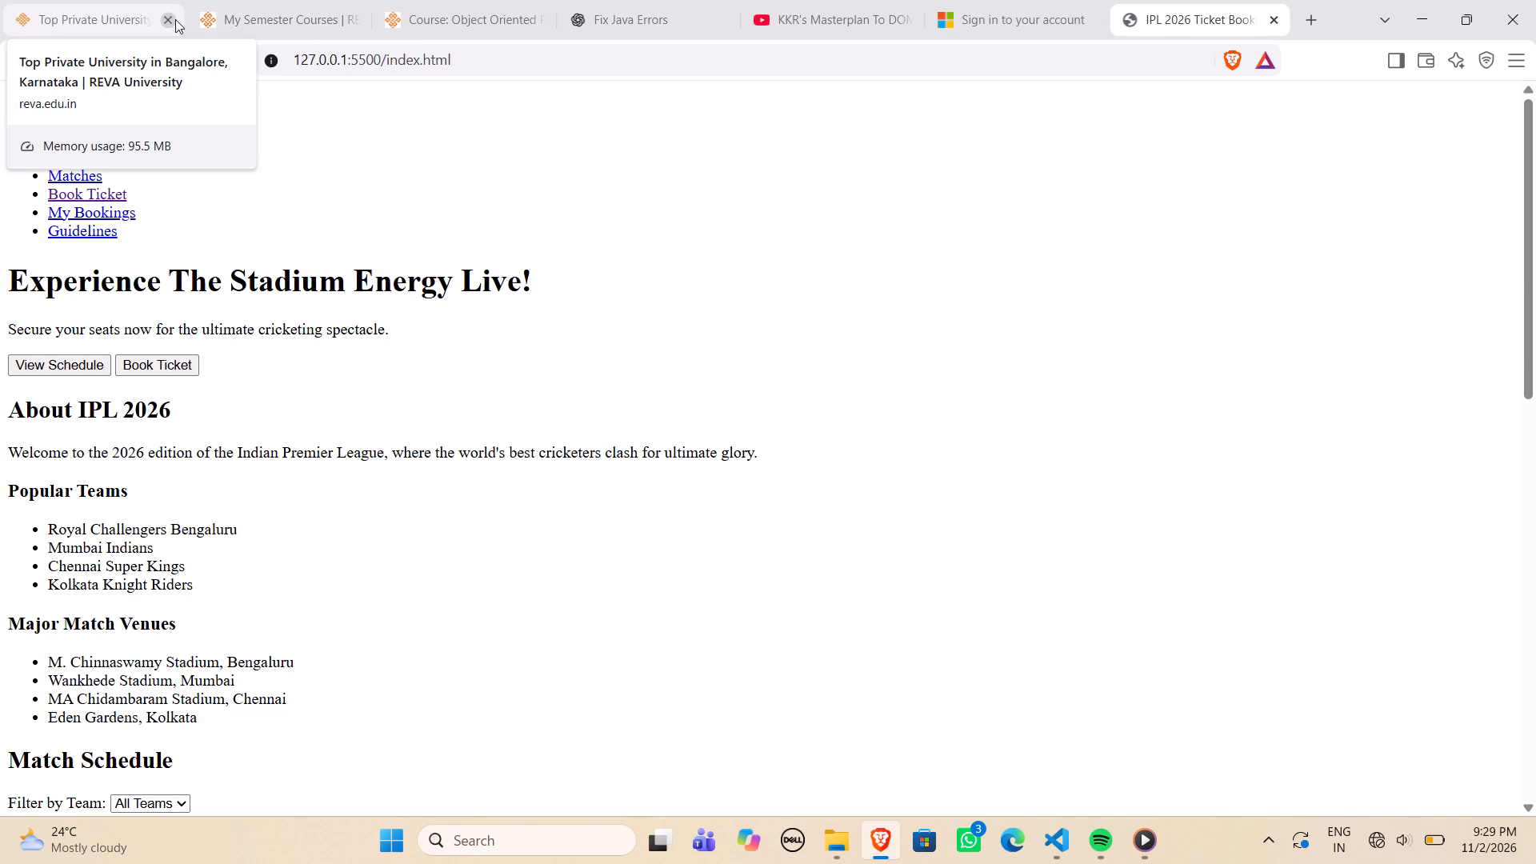
# Close the REVA University, My Semester Courses, Object Oriented course and Fix Java Errors browser tabs.
pyautogui.tripleClick(175, 19)
pyautogui.tripleClick(175, 19)
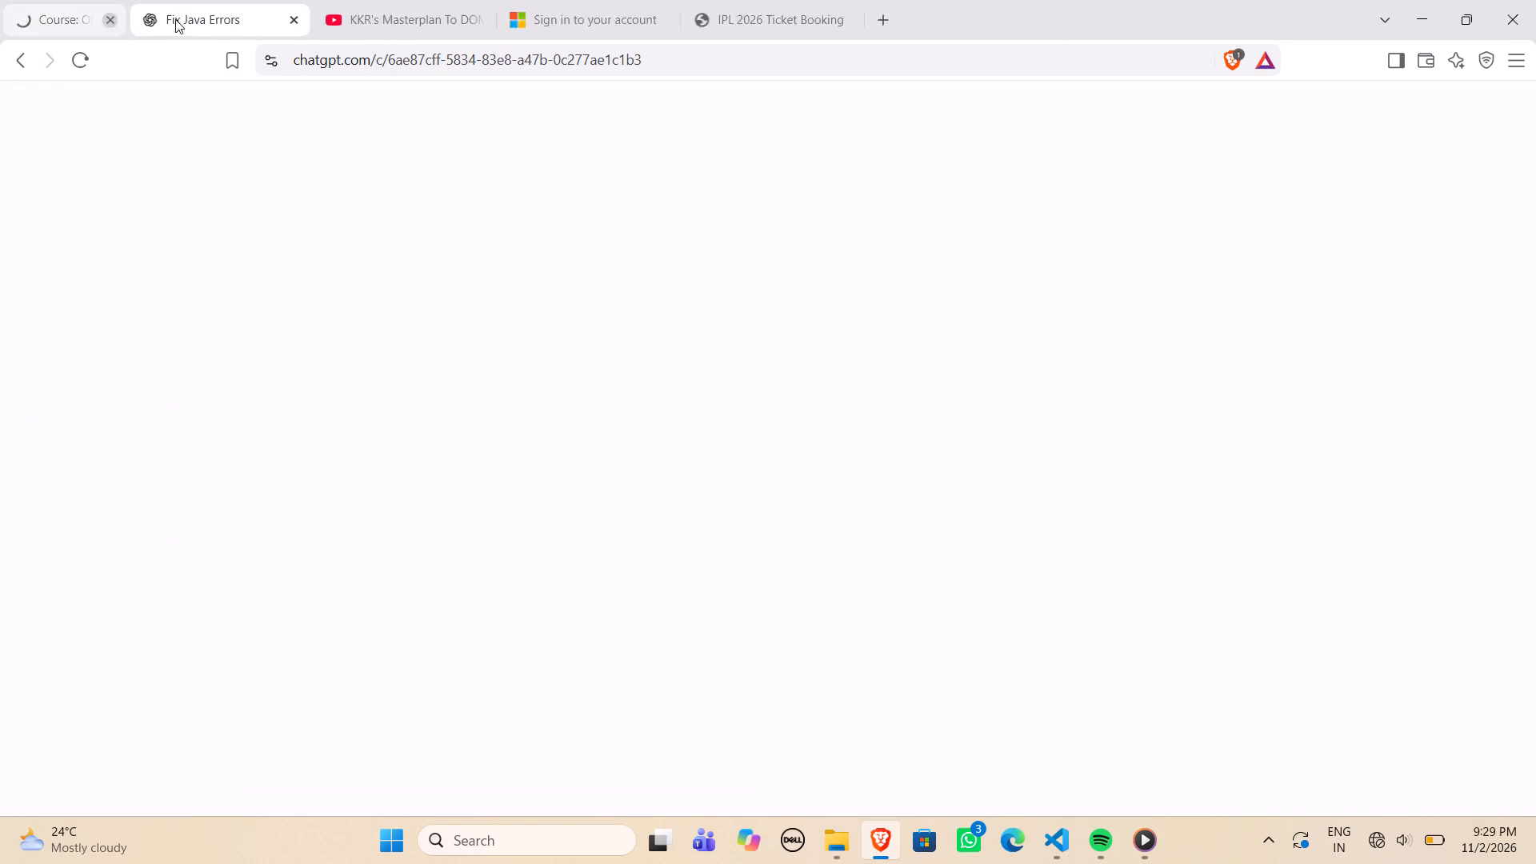
pyautogui.click(175, 19)
pyautogui.click(175, 19)
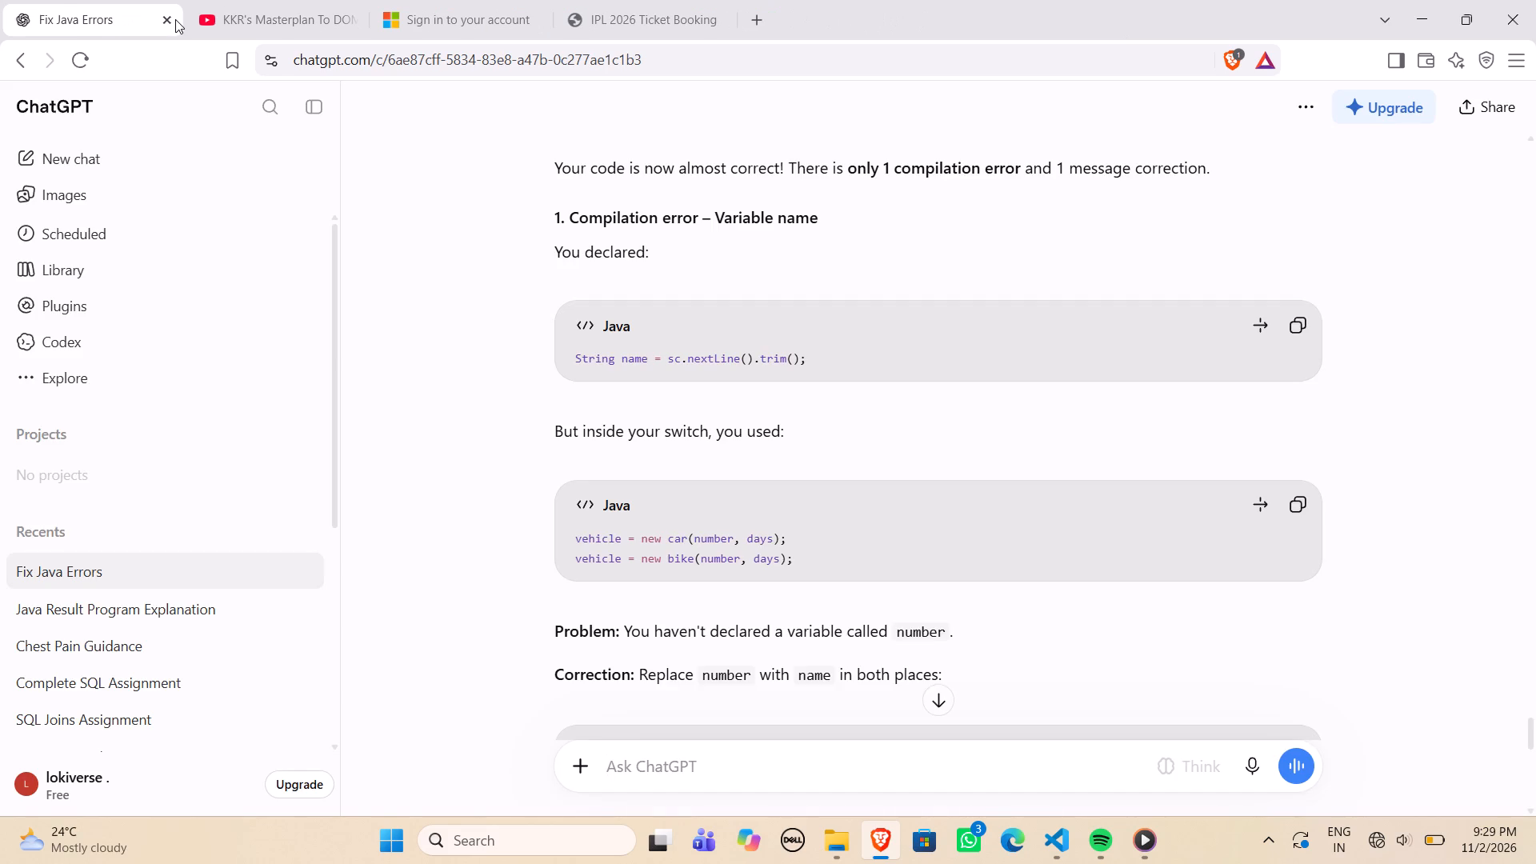
pyautogui.click(163, 20)
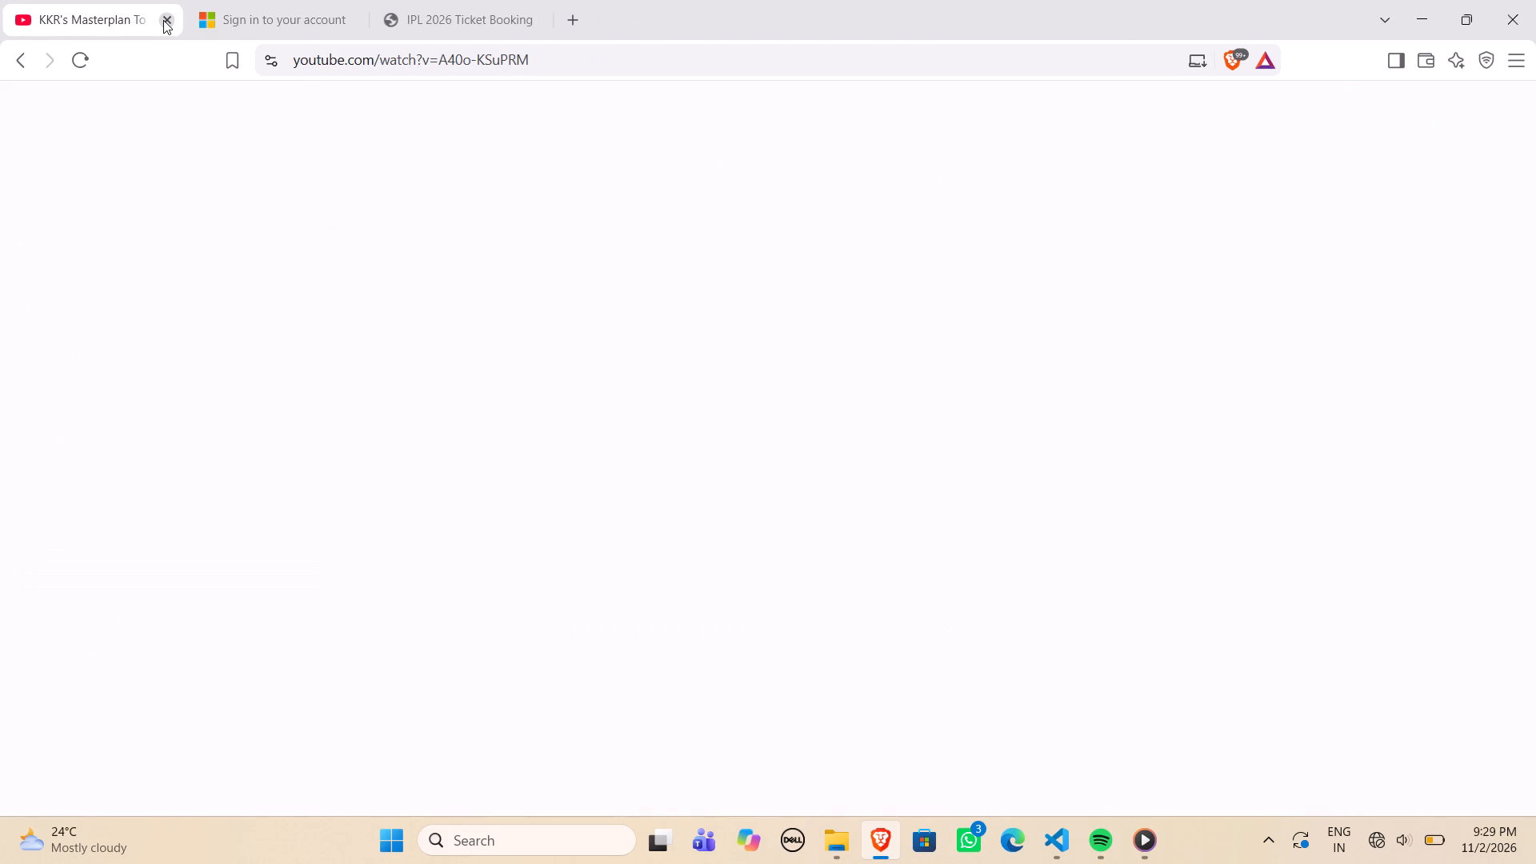
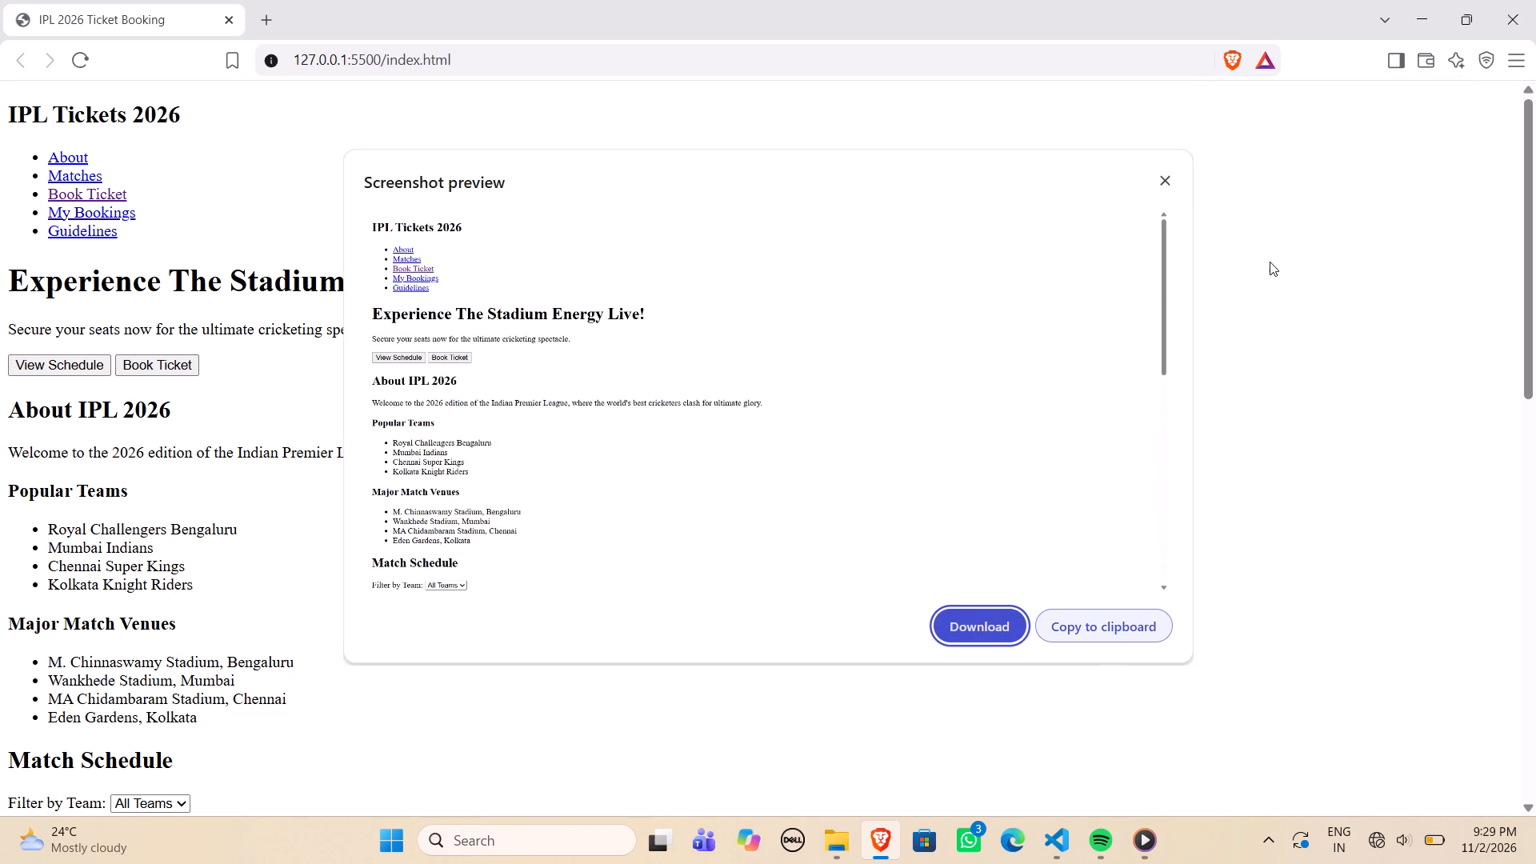
# Dismiss the screenshot preview and capture a window screenshot of the top of the IPL 2026 Ticket Booking page.
pyautogui.click(1170, 180)
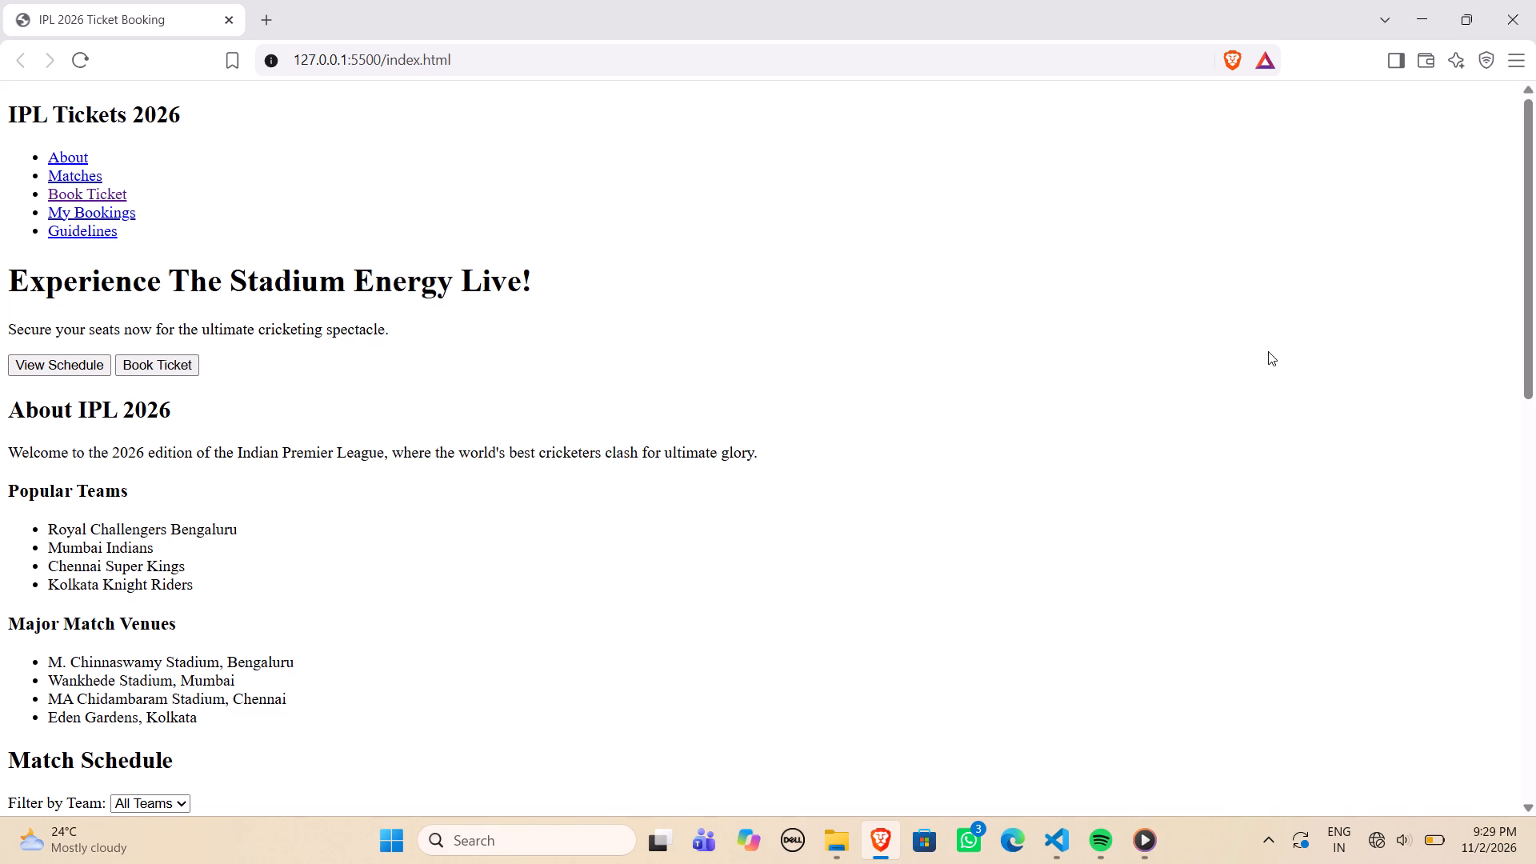
pyautogui.press('Print')
pyautogui.click(1268, 351)
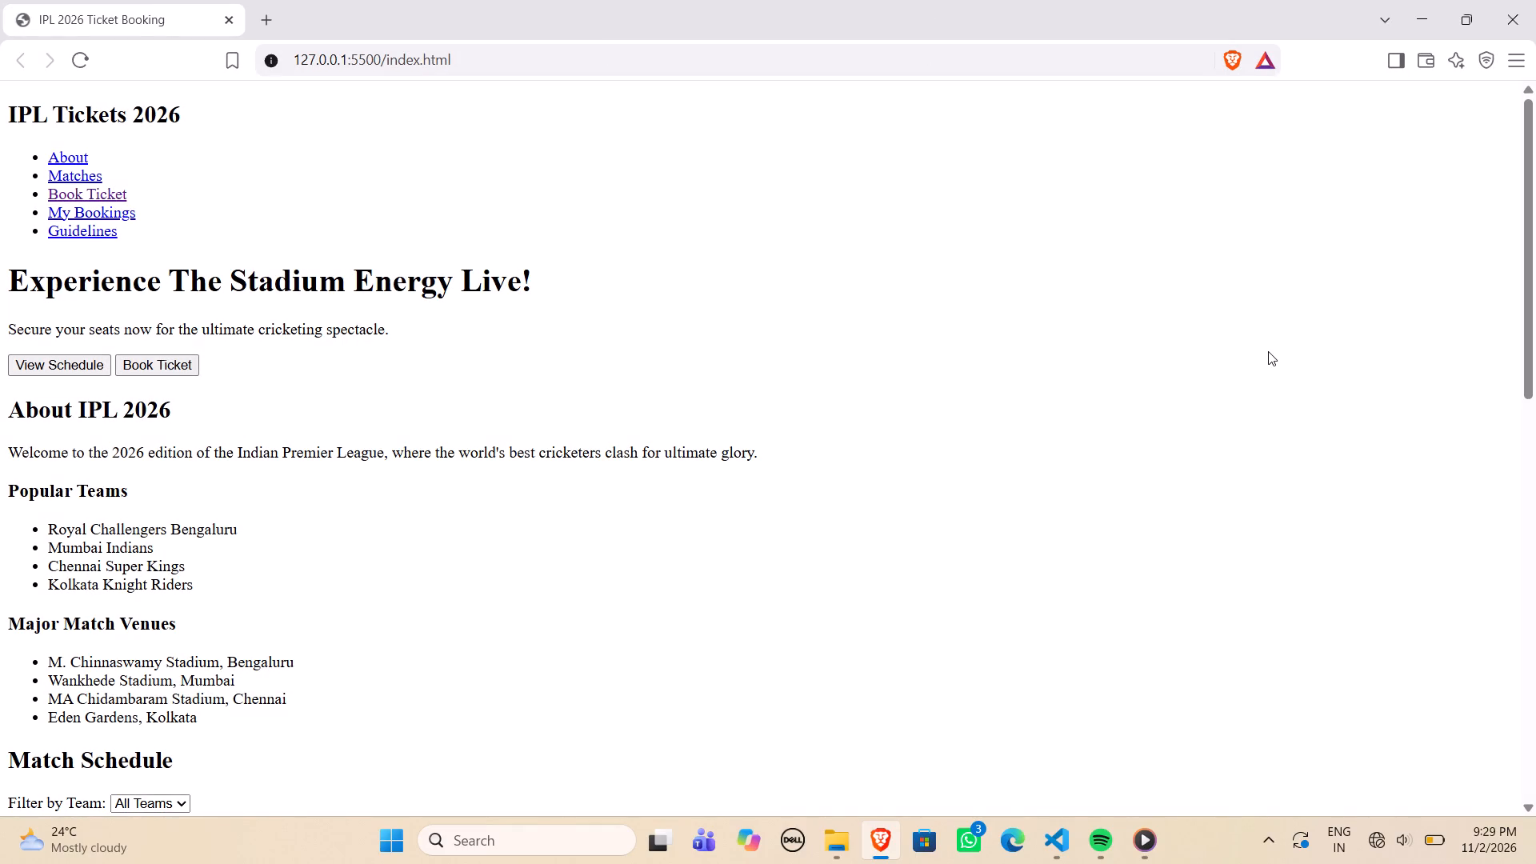
# Capture a window screenshot of the page section showing the Match Schedule, Ticket Booking Form and Booking Summary.
pyautogui.scroll(-1, 1268, 351)
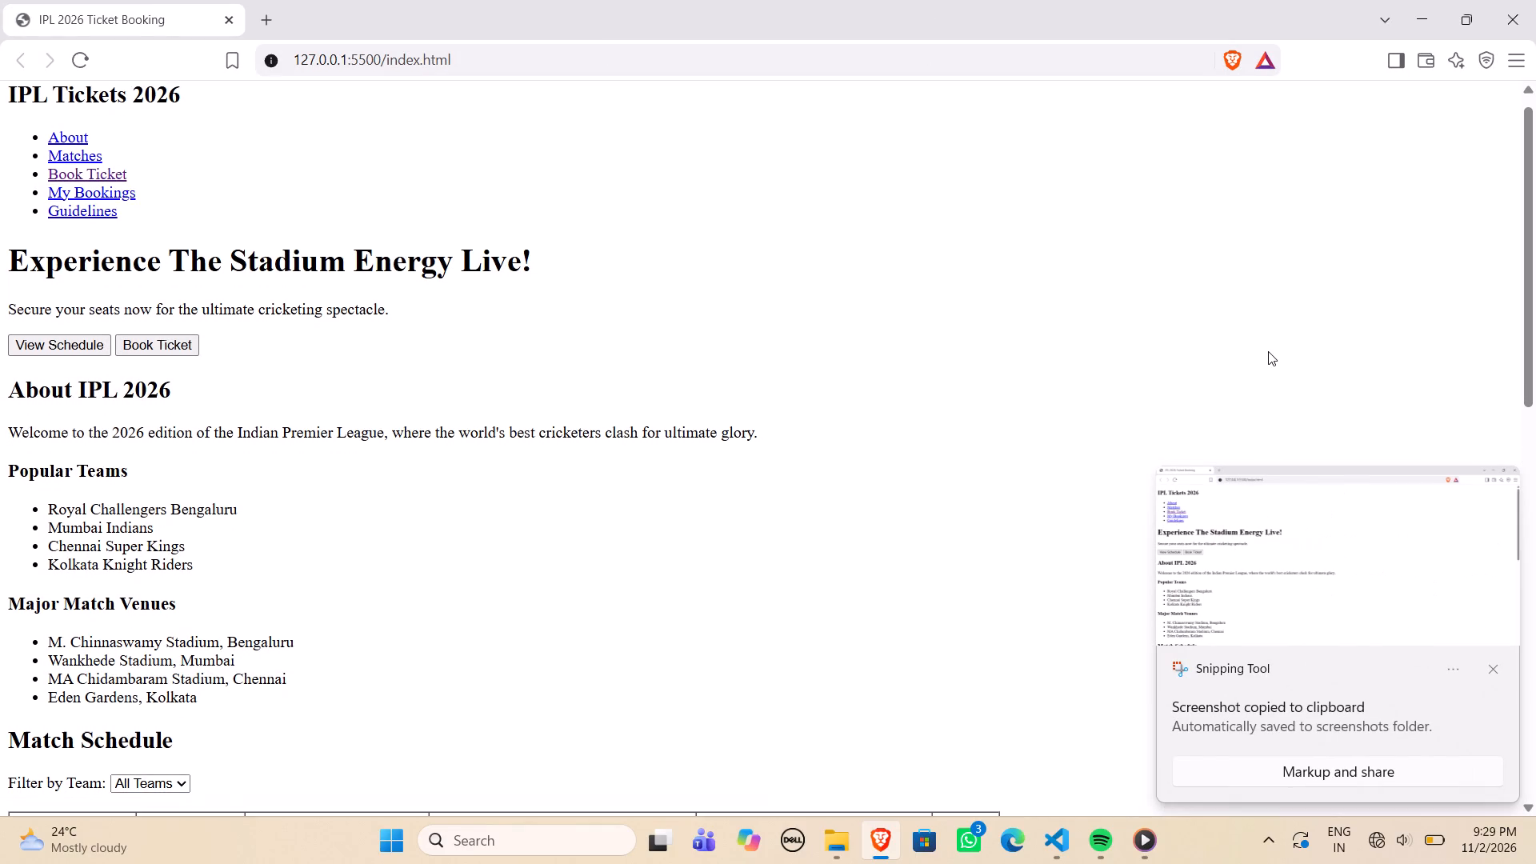
pyautogui.scroll(-5, 1268, 351)
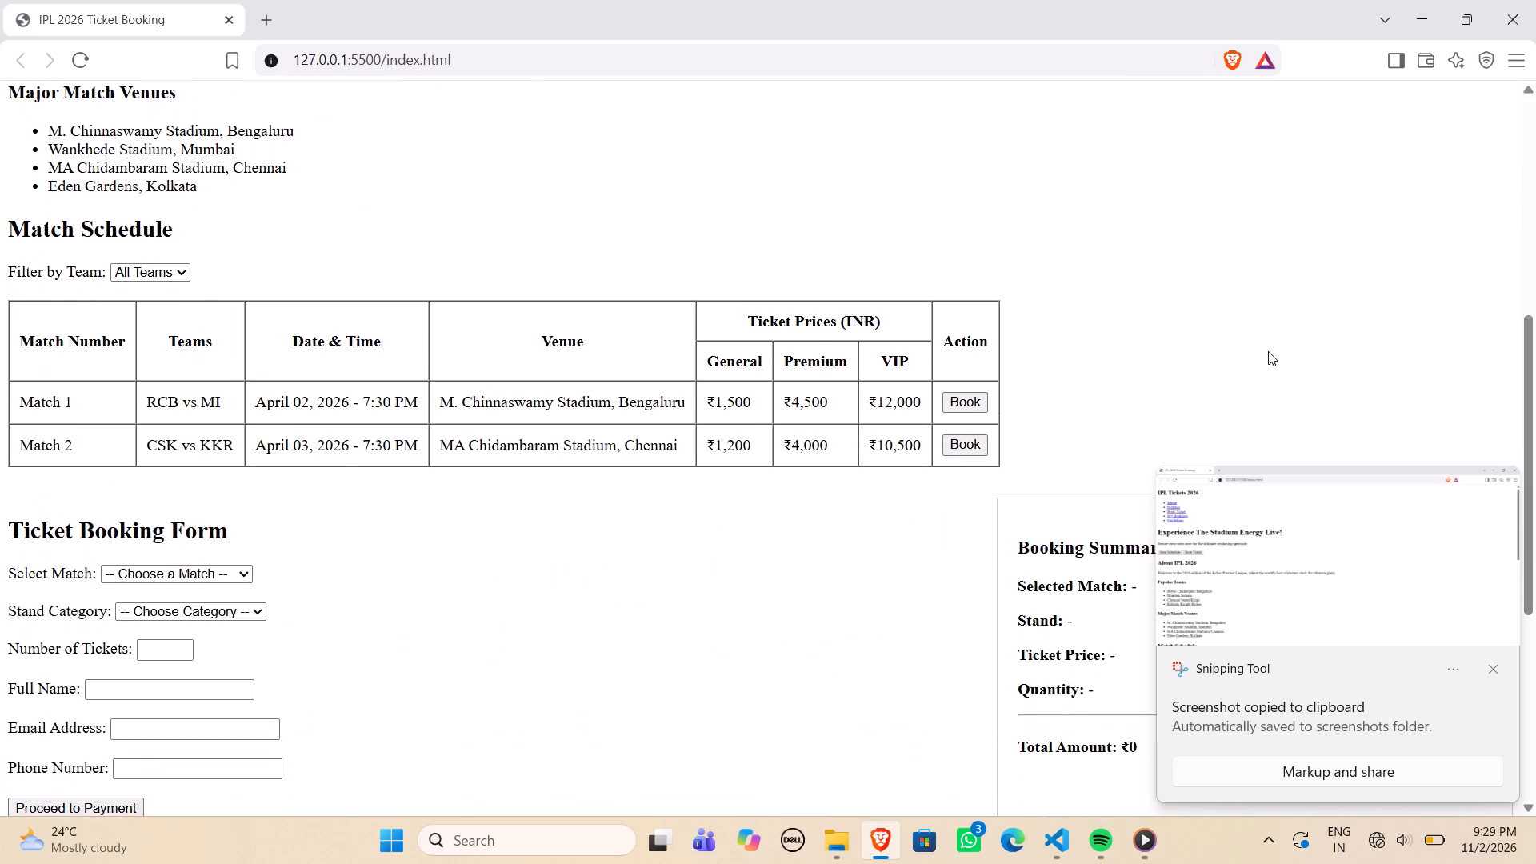
pyautogui.scroll(-1, 1268, 351)
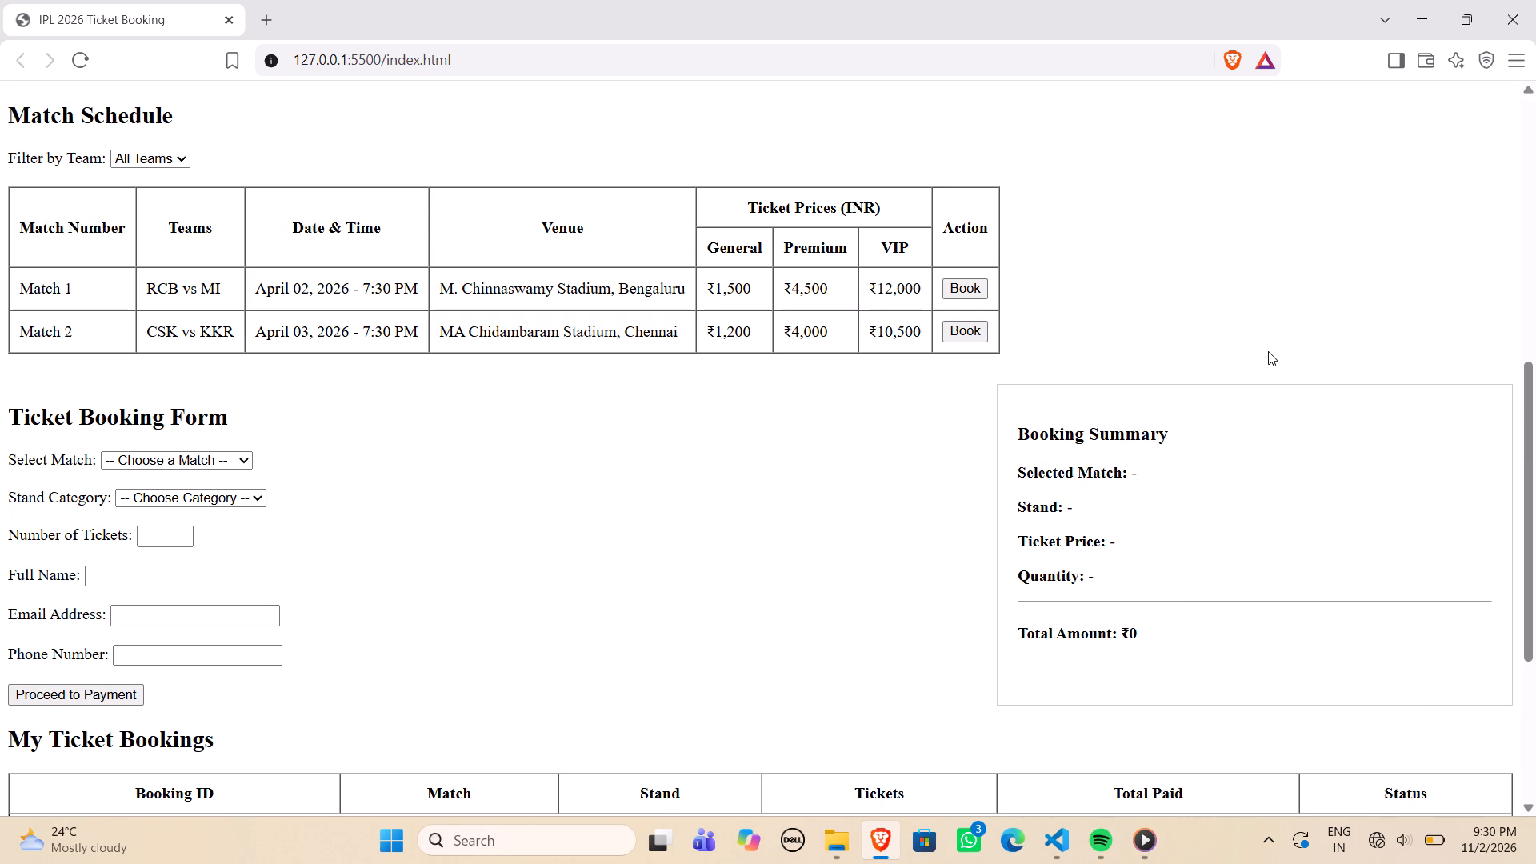
pyautogui.press('Print')
pyautogui.click(1268, 351)
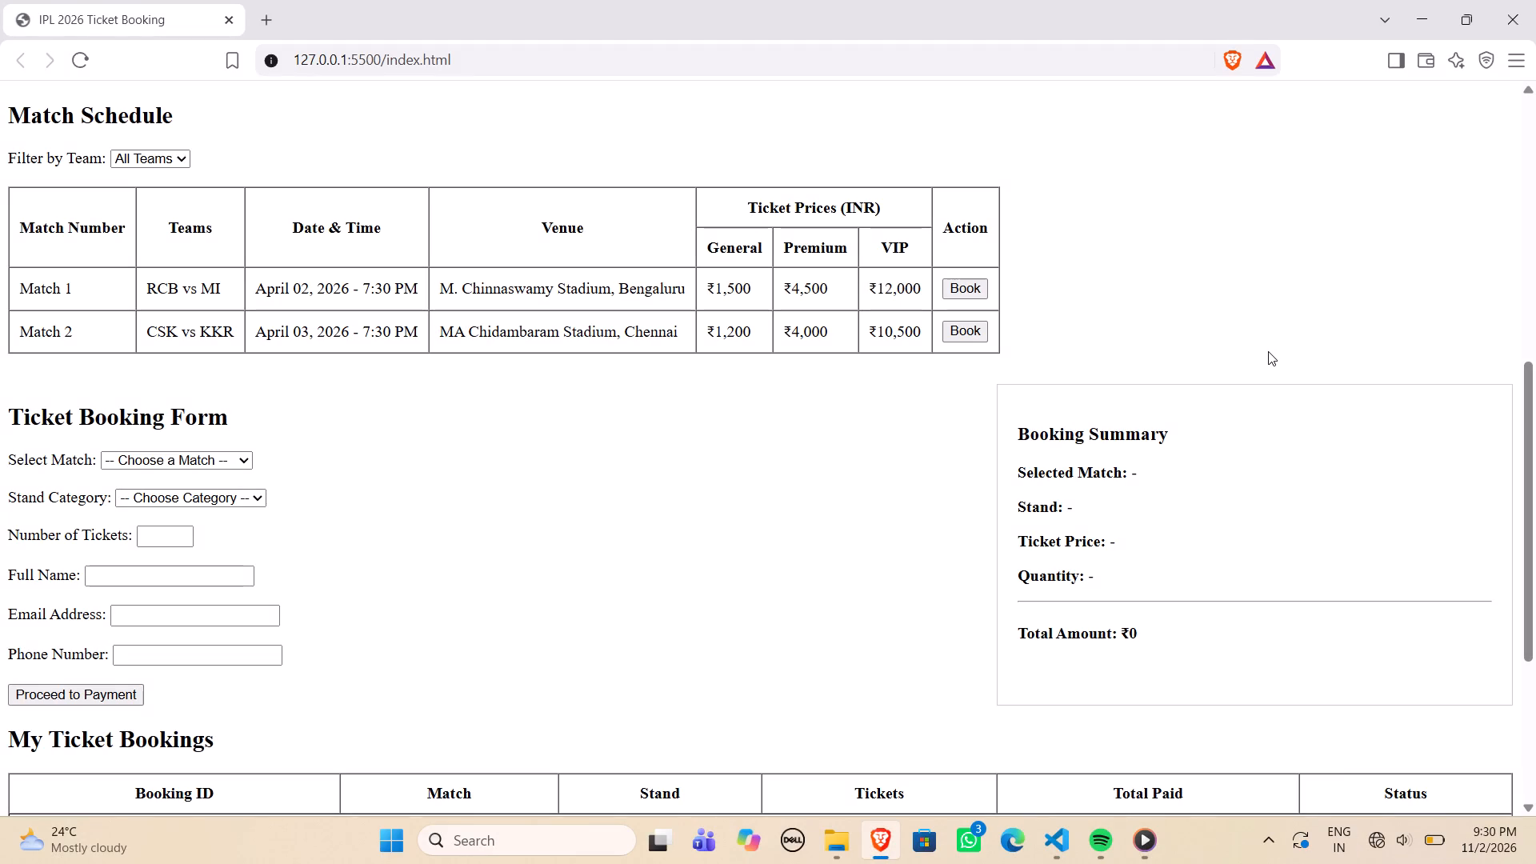
# Capture a window screenshot of the page's end, showing My Ticket Bookings, Stadium Guidelines and the footer.
pyautogui.scroll(-7, 1268, 351)
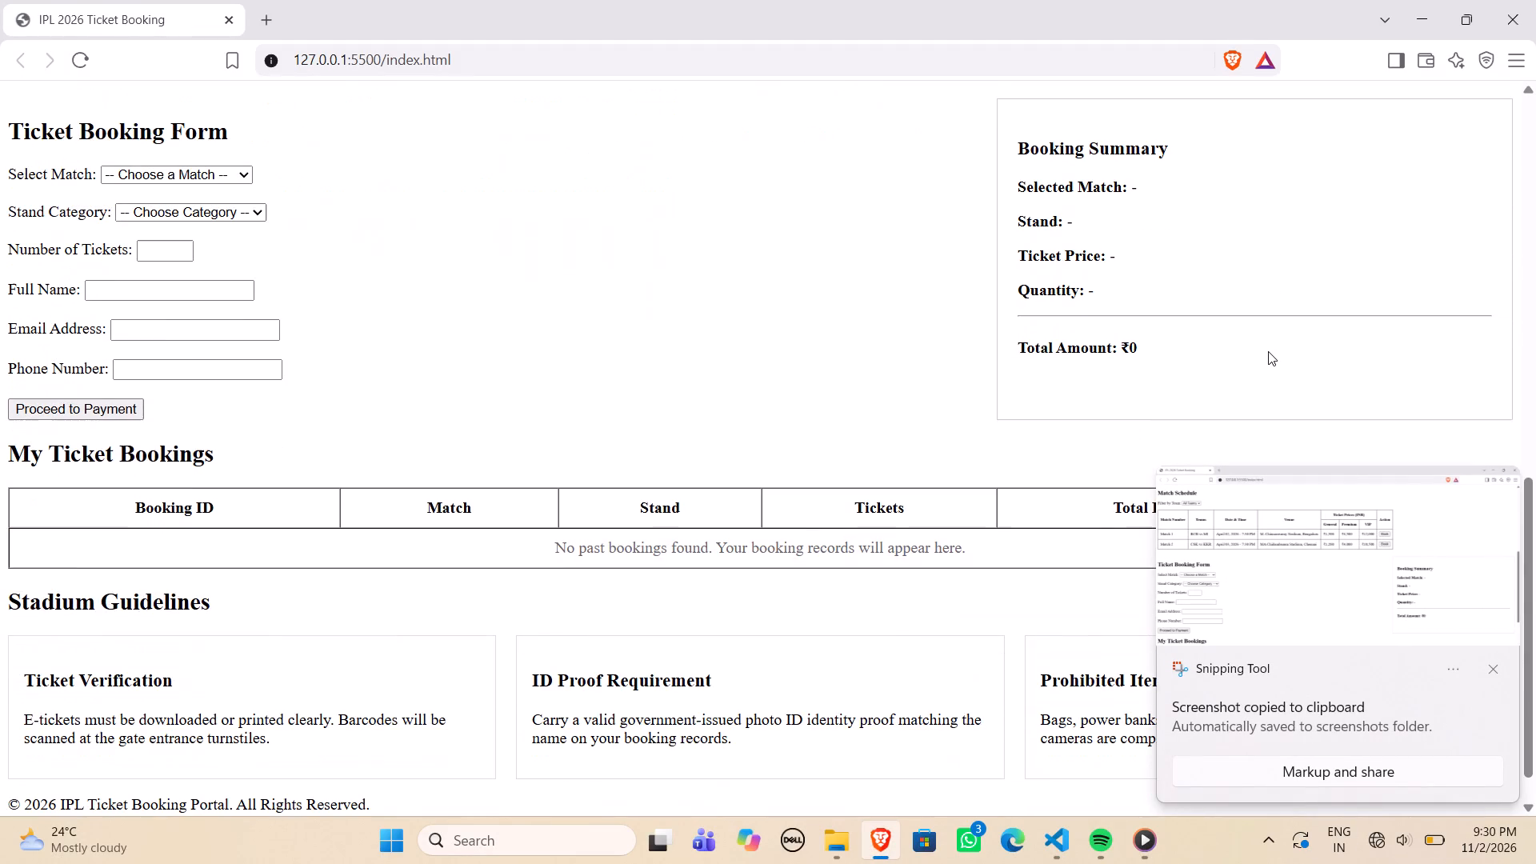
pyautogui.scroll(-1, 1268, 351)
pyautogui.press('Print')
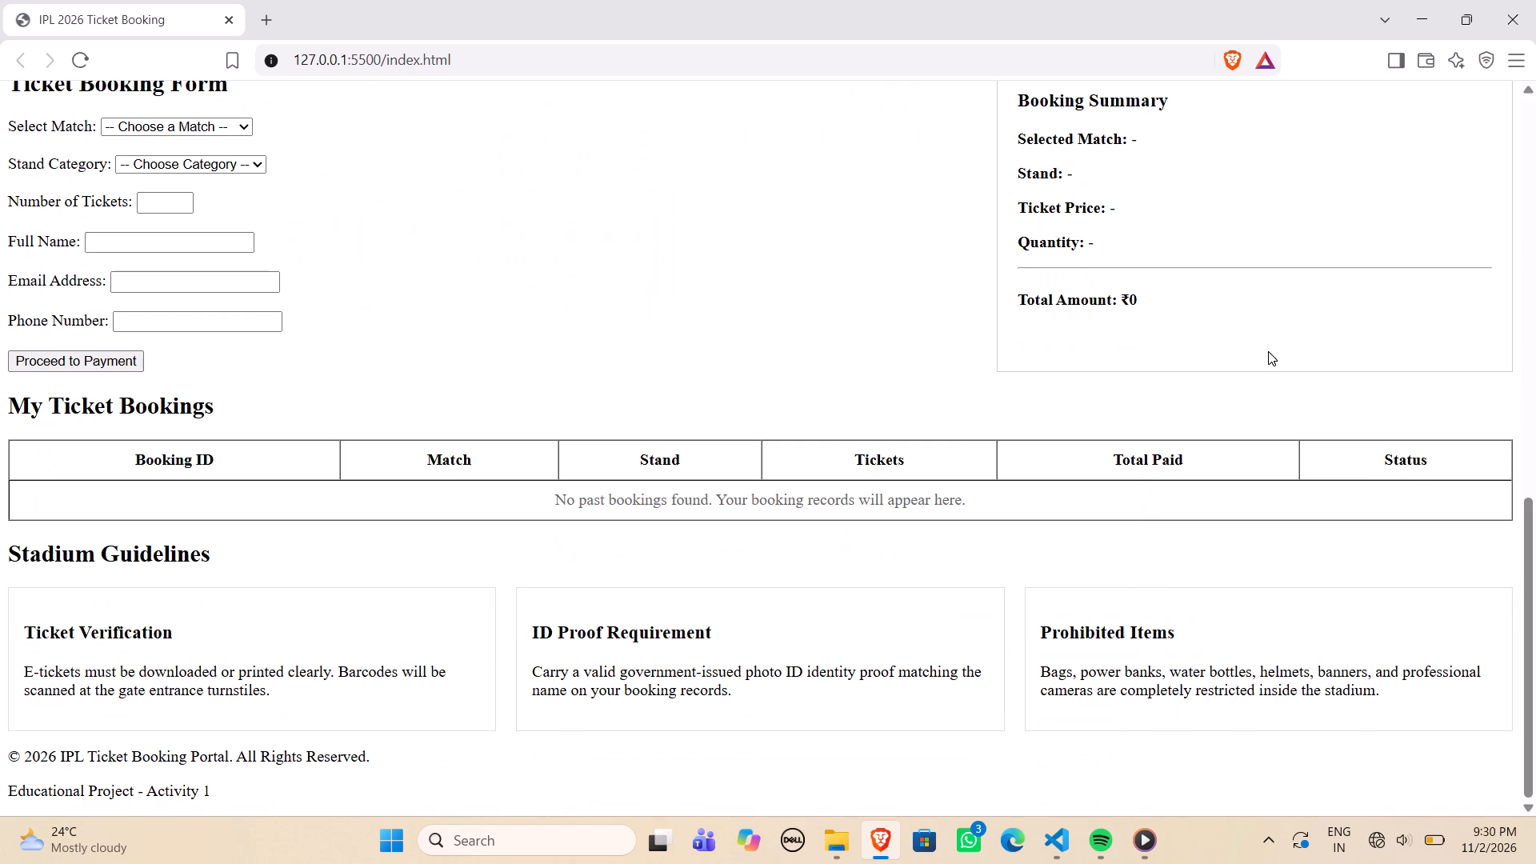
pyautogui.click(1268, 351)
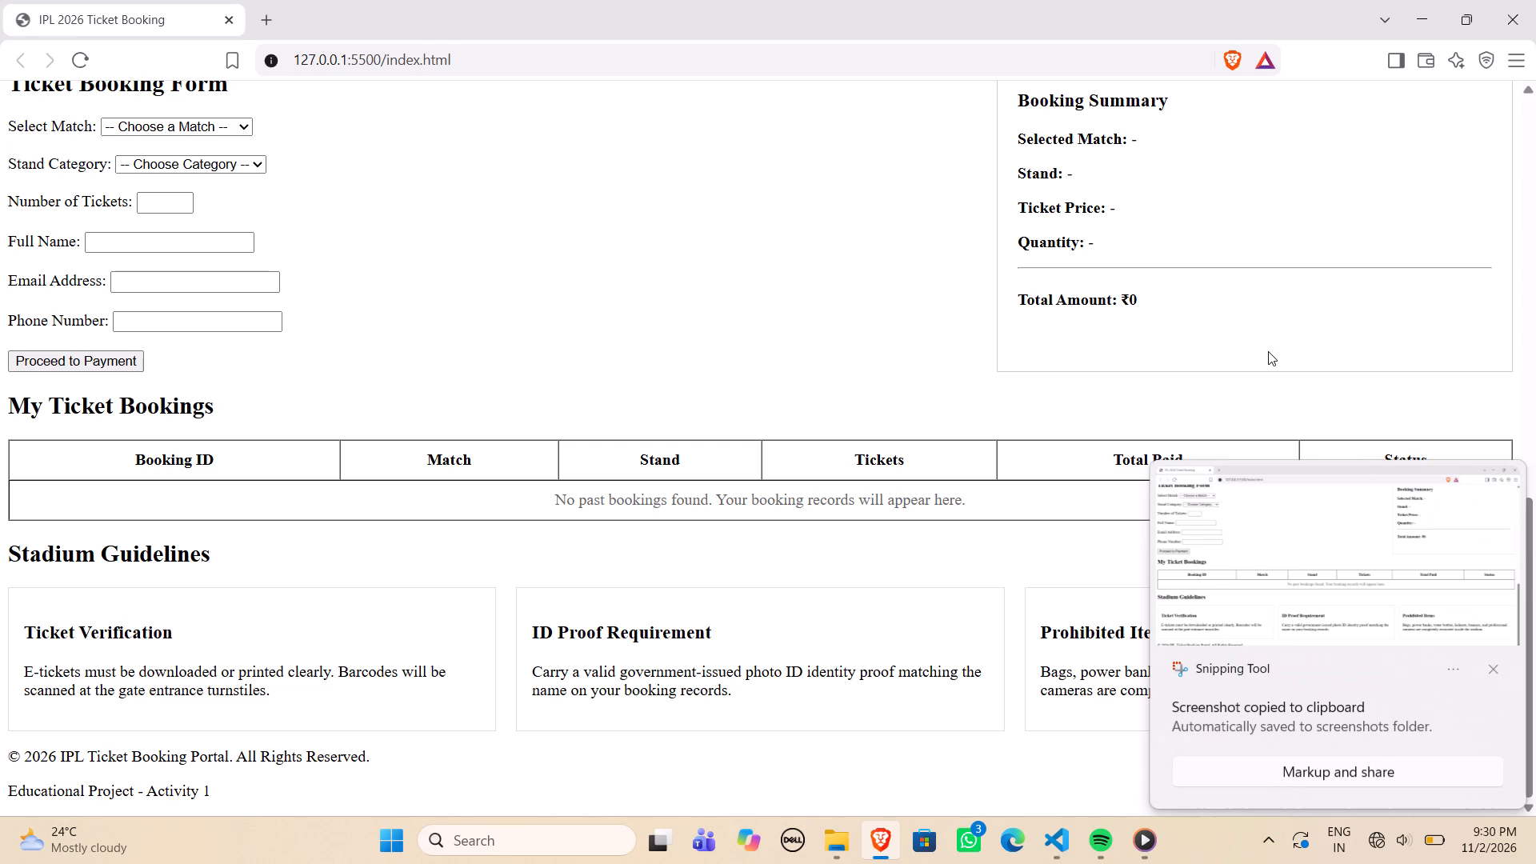
# Switch to Visual Studio Code and look over the IPL-Ticket-Booking project's terminal output.
pyautogui.click(1063, 863)
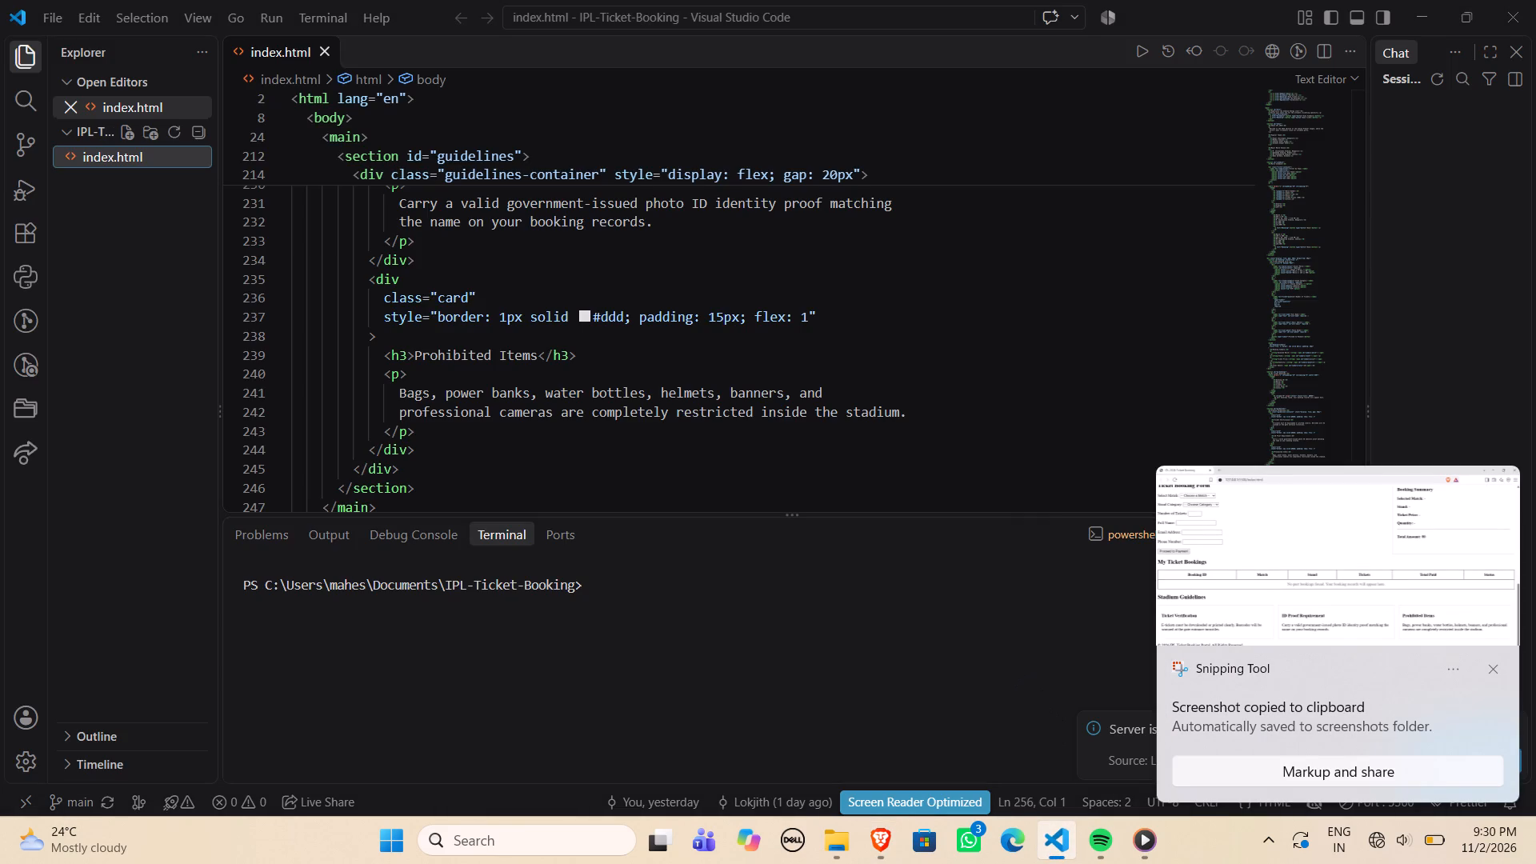
pyautogui.scroll(6, 918, 655)
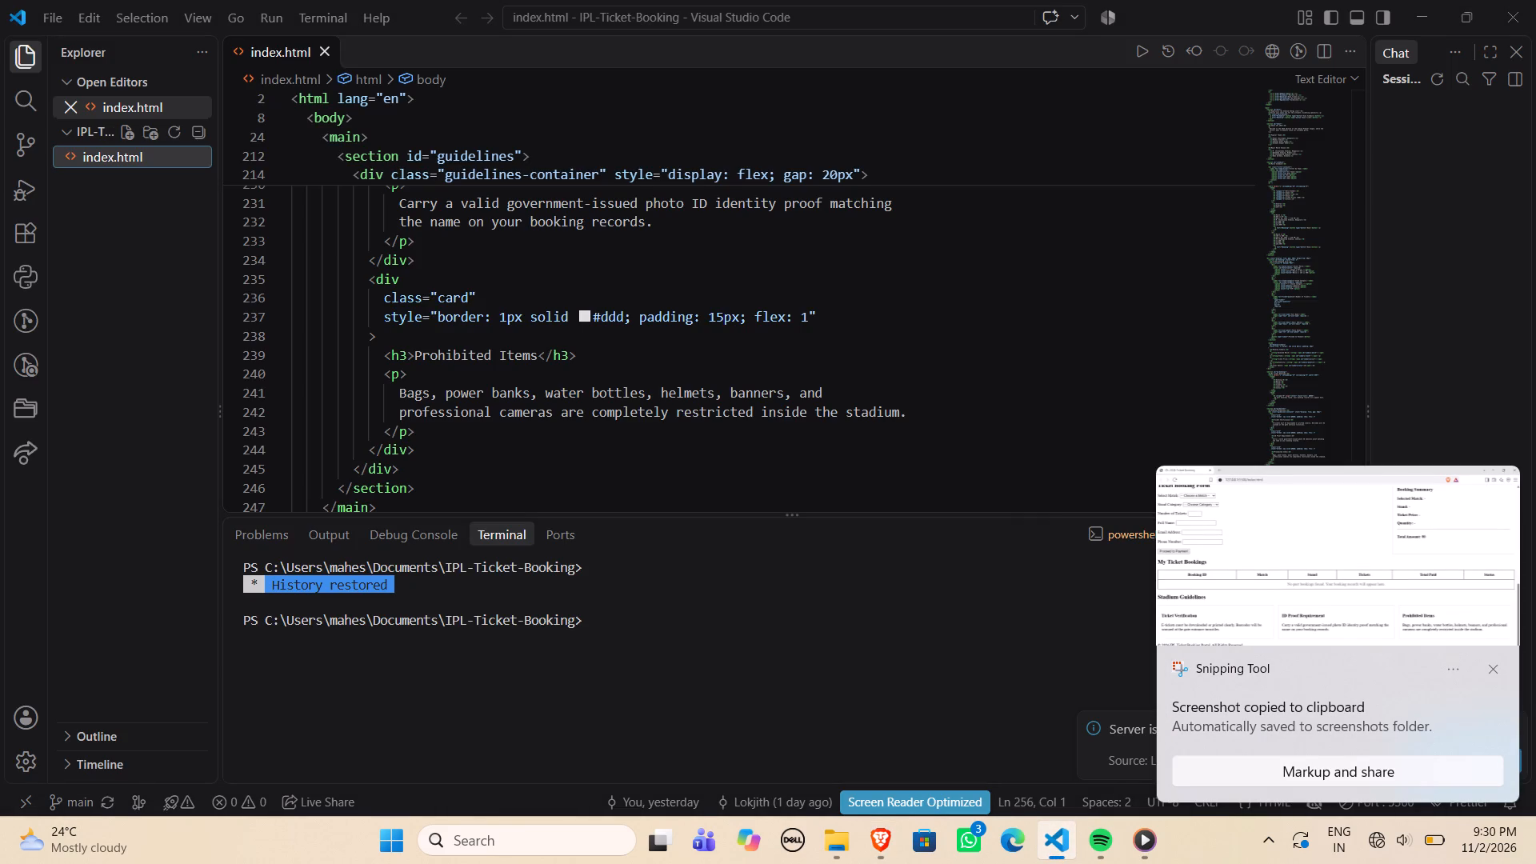
pyautogui.scroll(-2, 802, 661)
pyautogui.scroll(3, 802, 661)
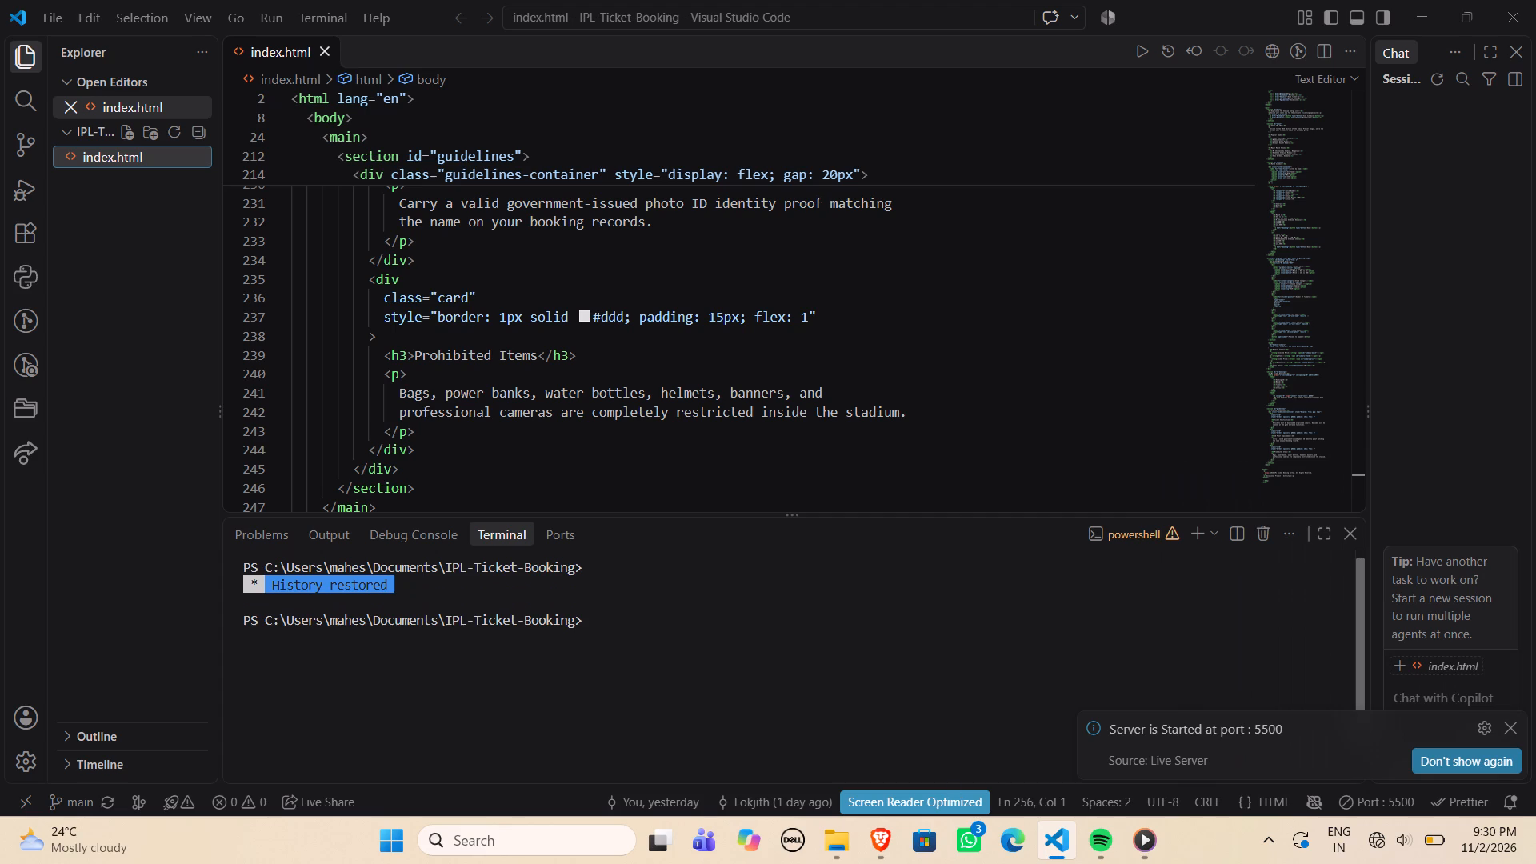
# Return to the Brave browser and open github.com in a new tab.
pyautogui.click(882, 857)
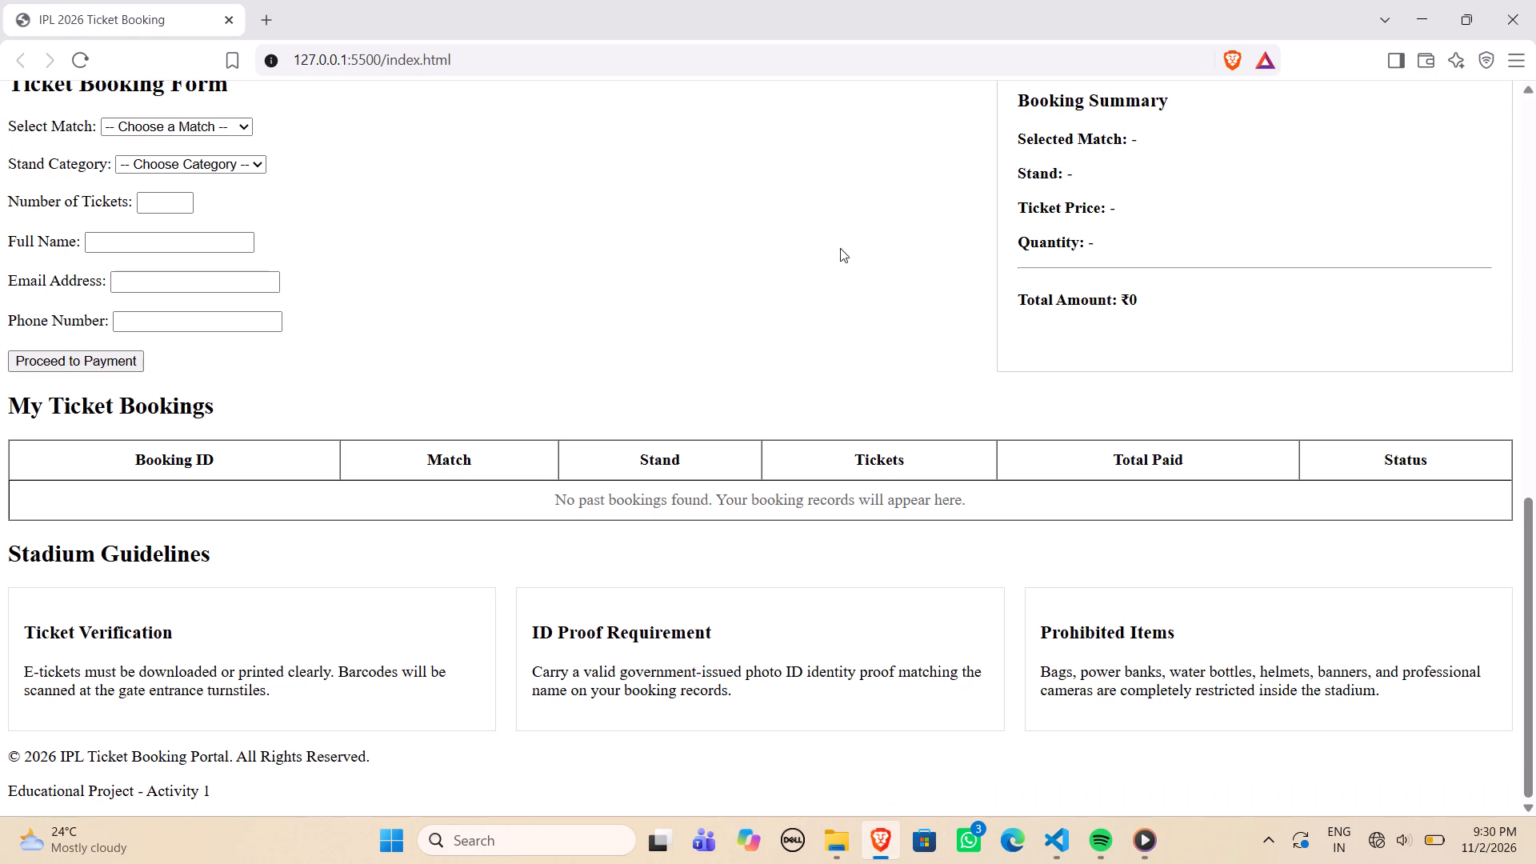
pyautogui.click(272, 22)
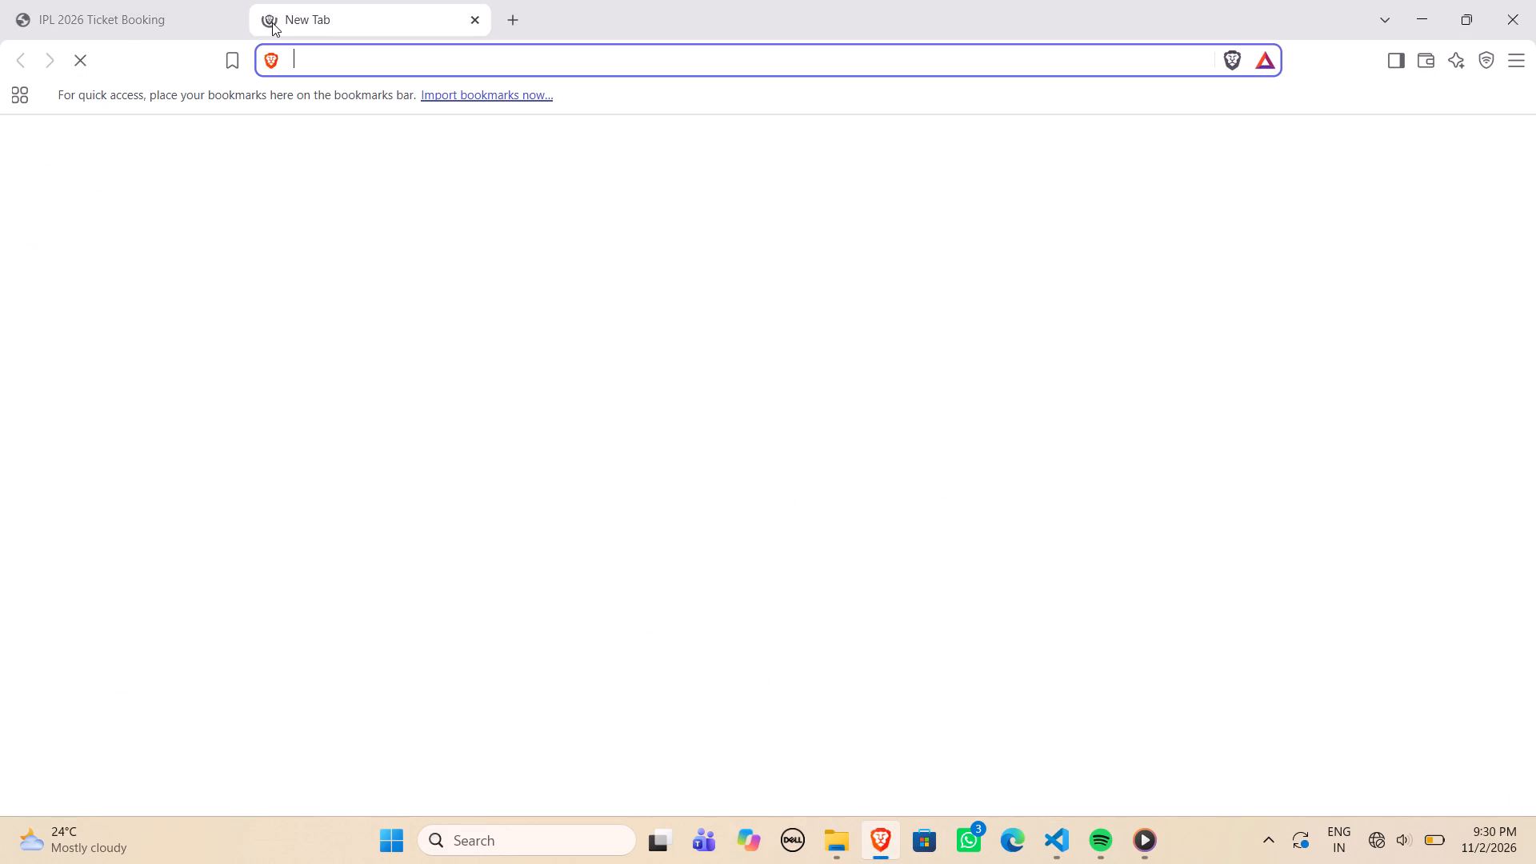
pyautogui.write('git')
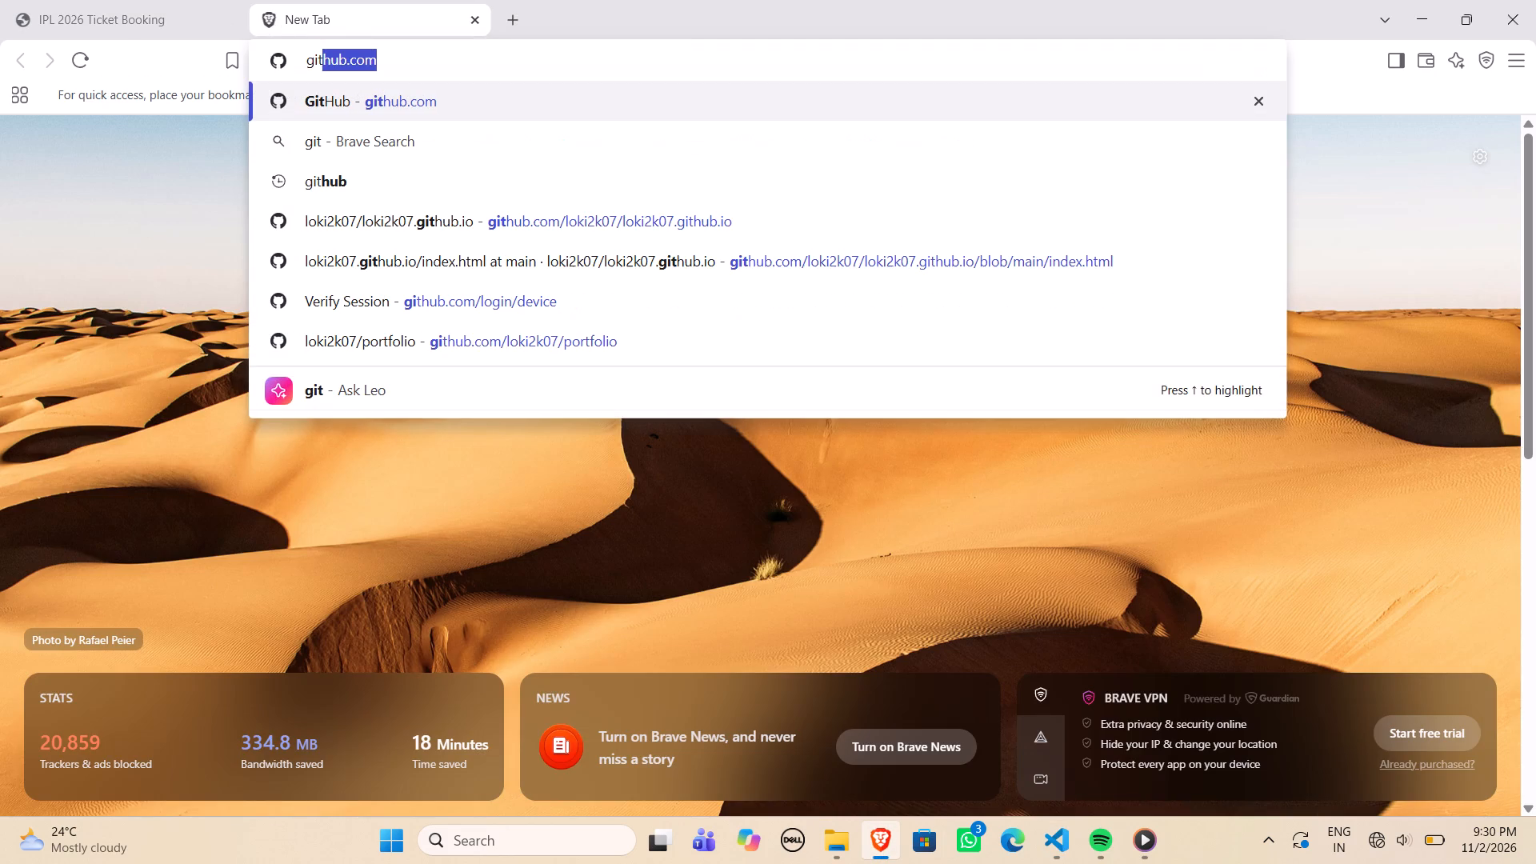
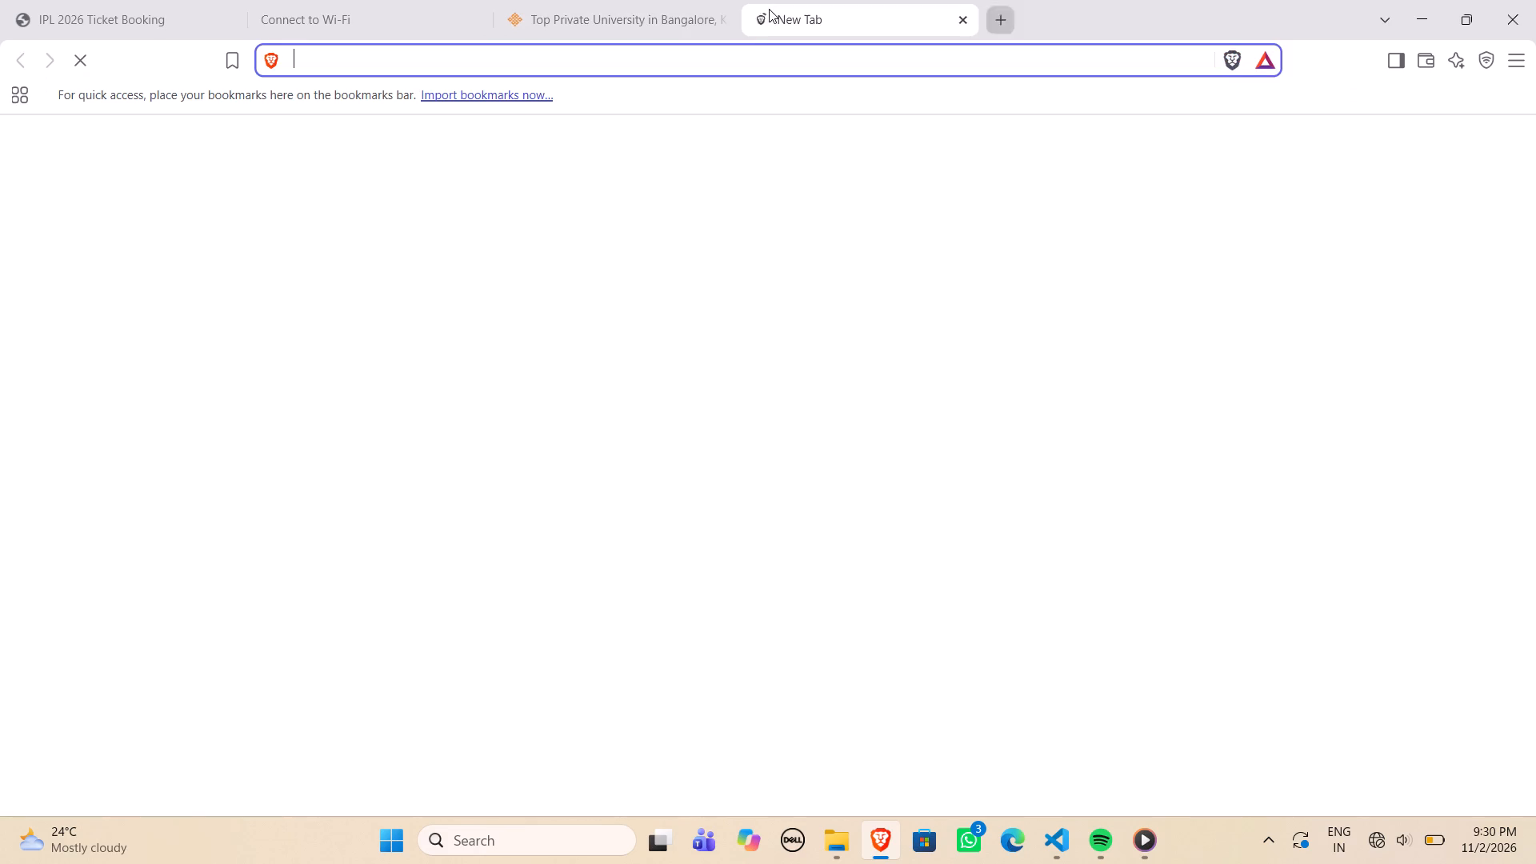
# Open the GitHub dashboard at github.com in the new browser tab.
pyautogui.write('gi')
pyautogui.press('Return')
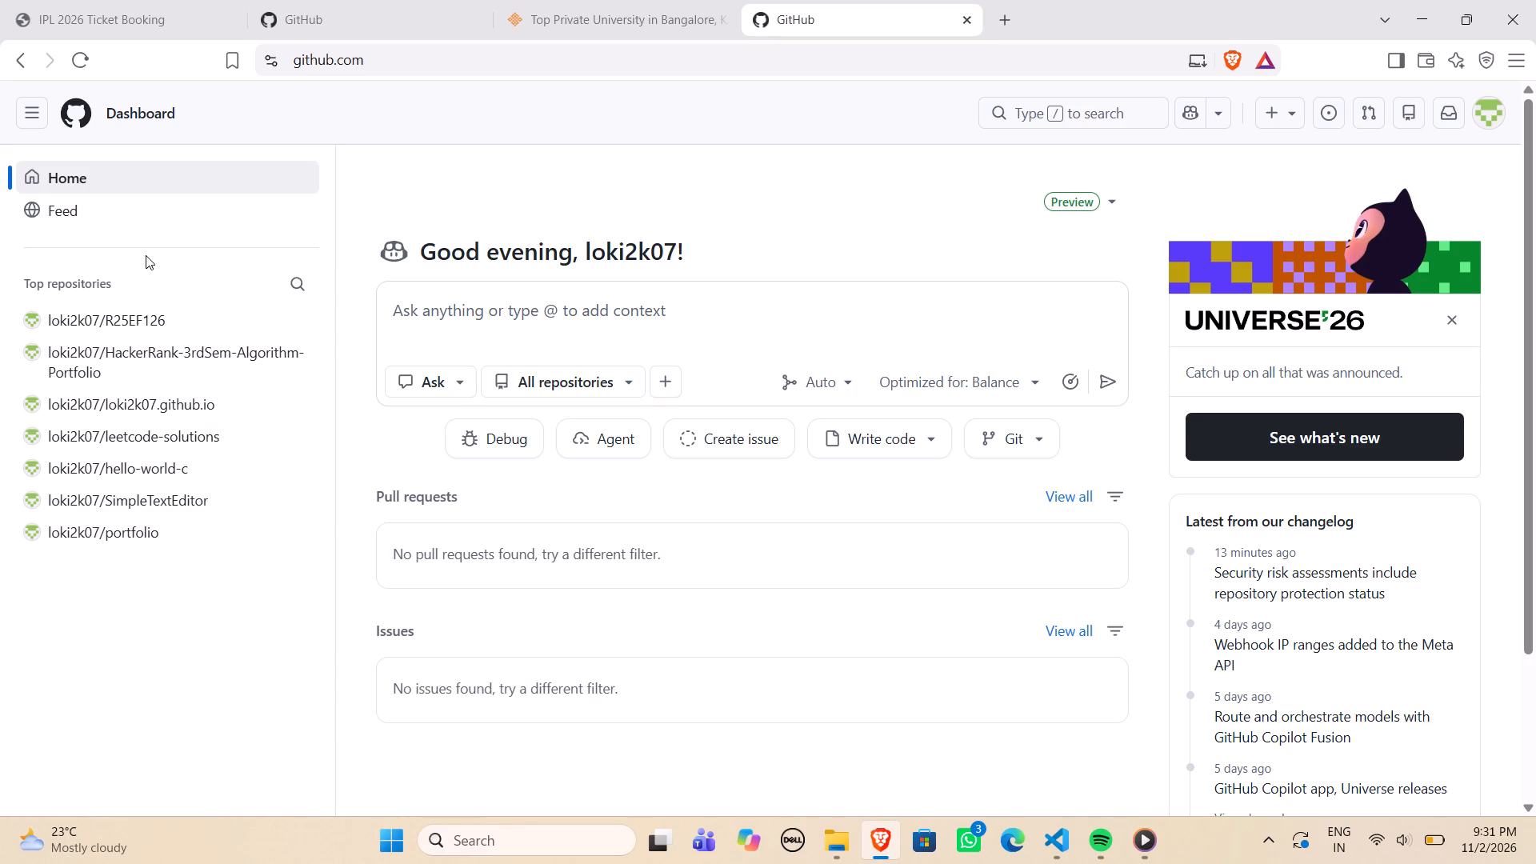
# Search the top repositories for "ipl" and open the IPL-Ticket-Booking repository.
pyautogui.click(298, 284)
pyautogui.write('ik')
pyautogui.press('BackSpace')
pyautogui.write('pl')
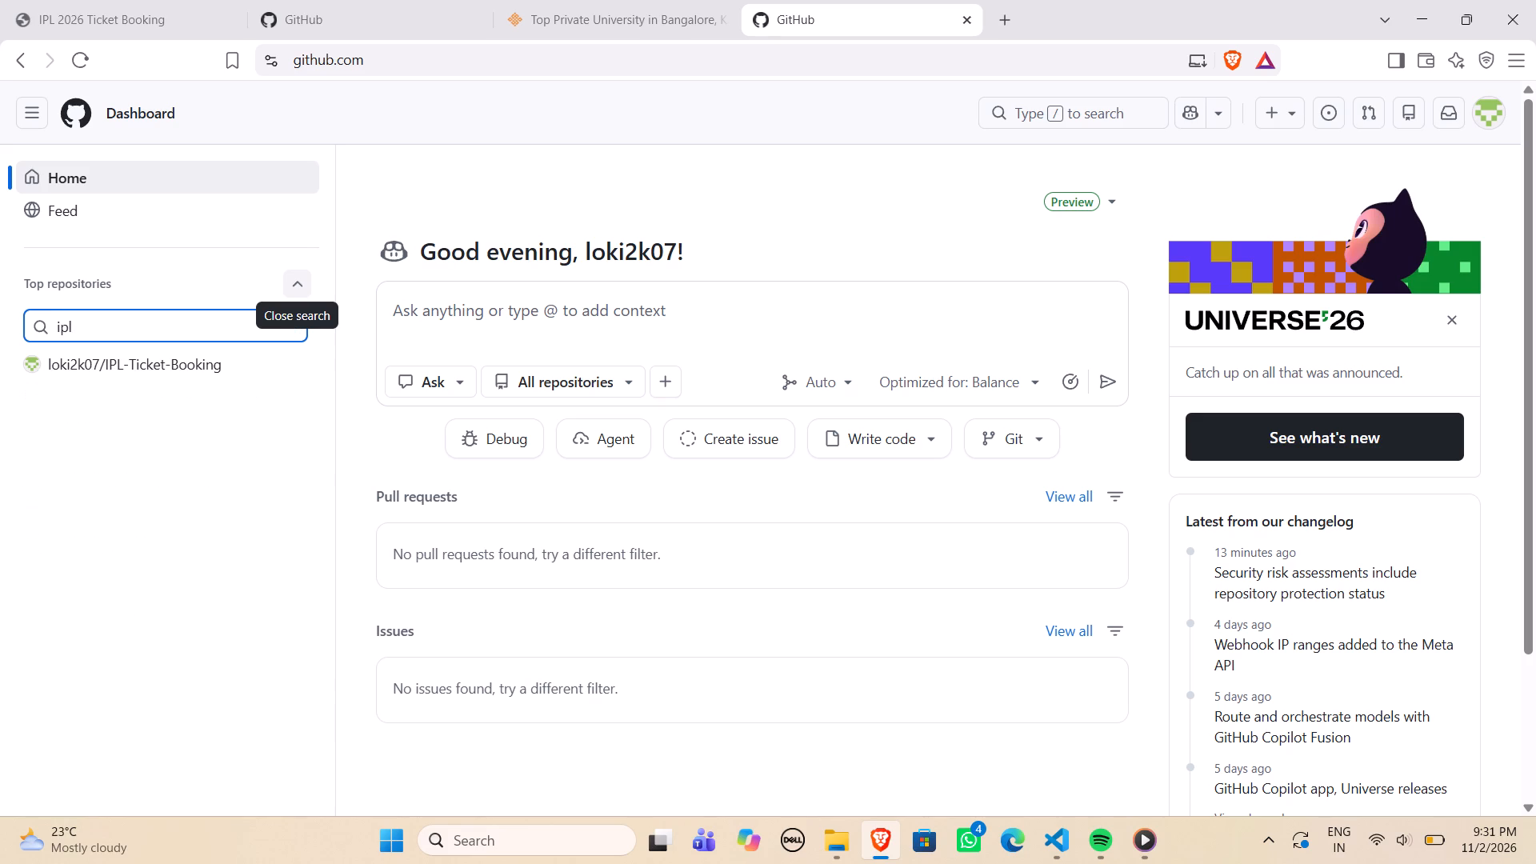
pyautogui.click(197, 374)
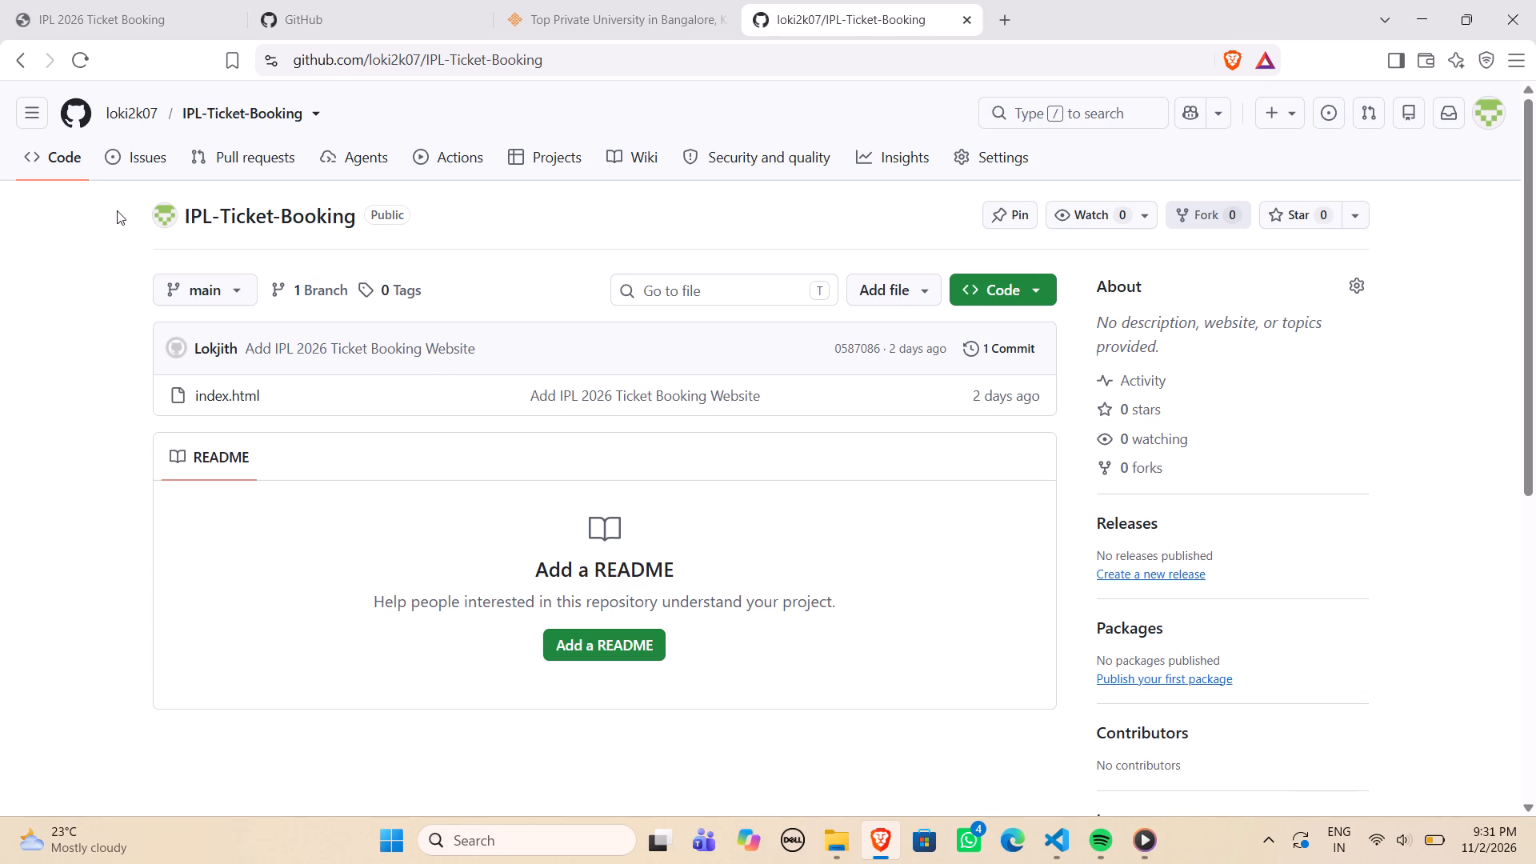
# Close the Top Private University tab and capture a window screenshot of the IPL-Ticket-Booking repository page.
pyautogui.click(719, 21)
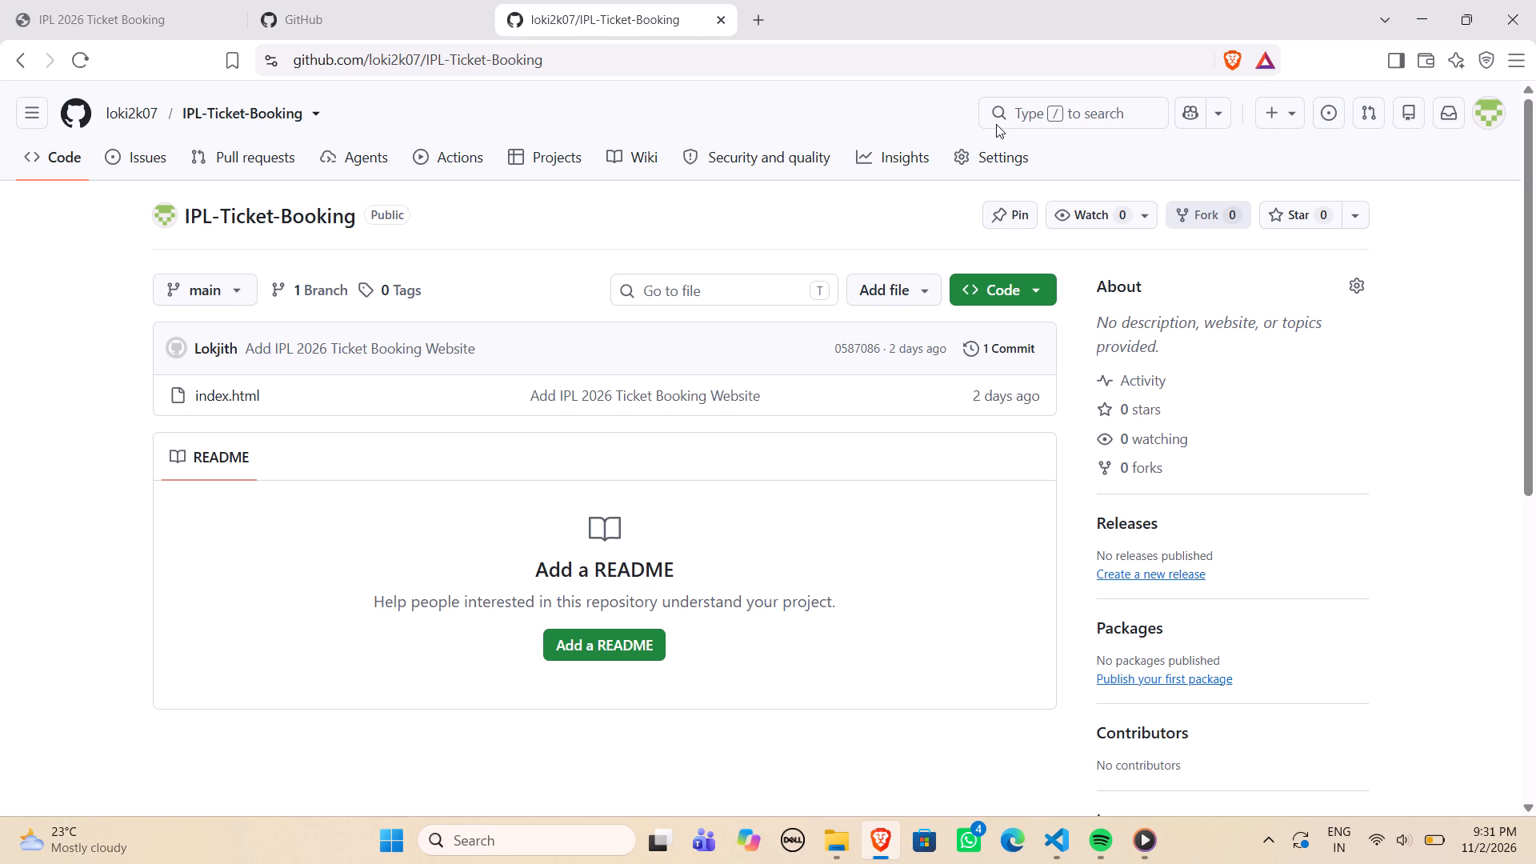
pyautogui.press('Print')
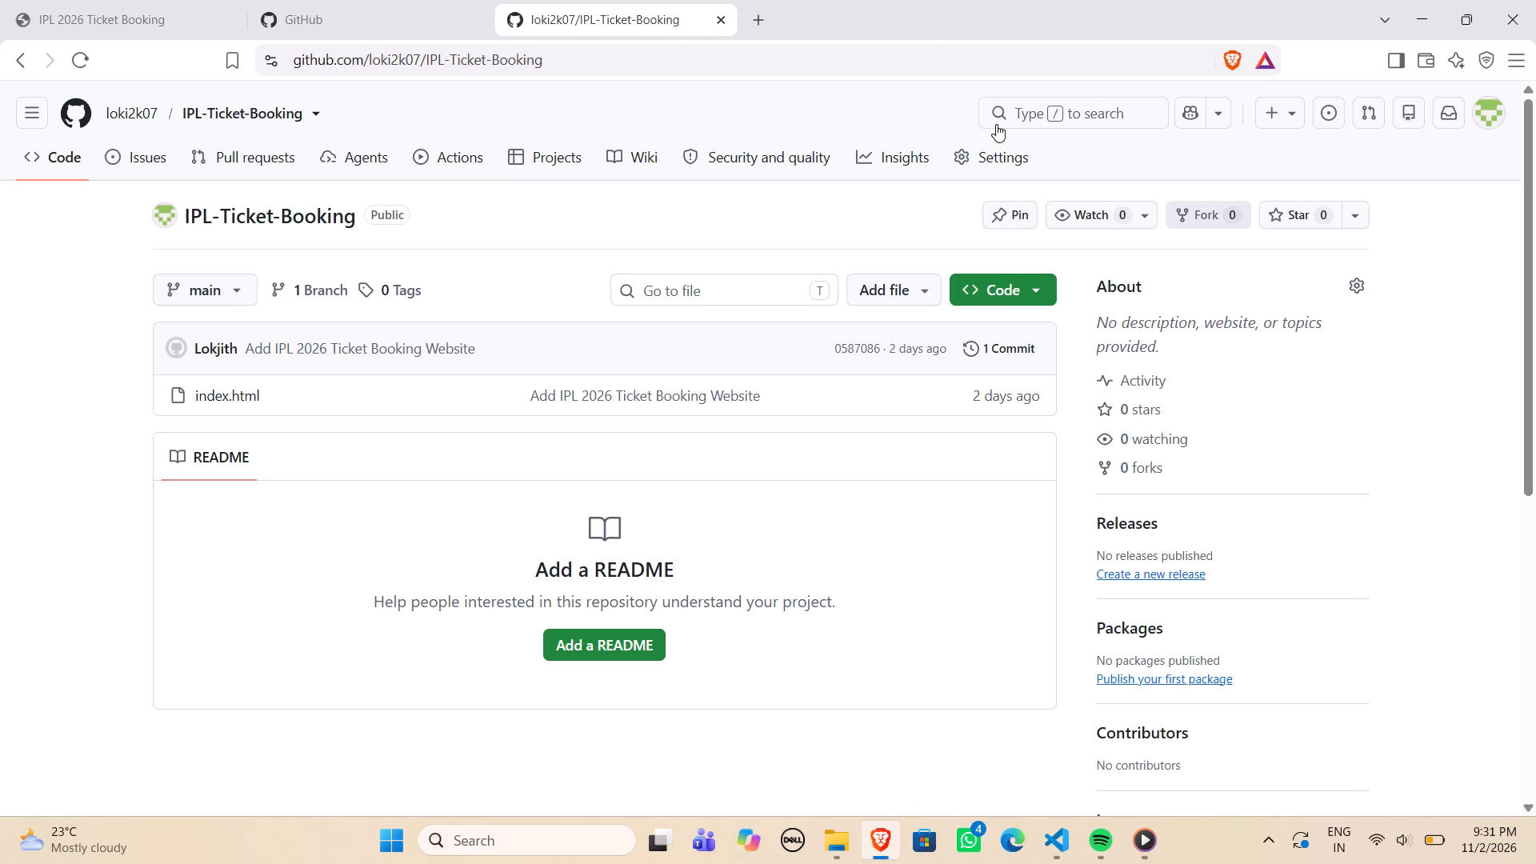
pyautogui.click(996, 124)
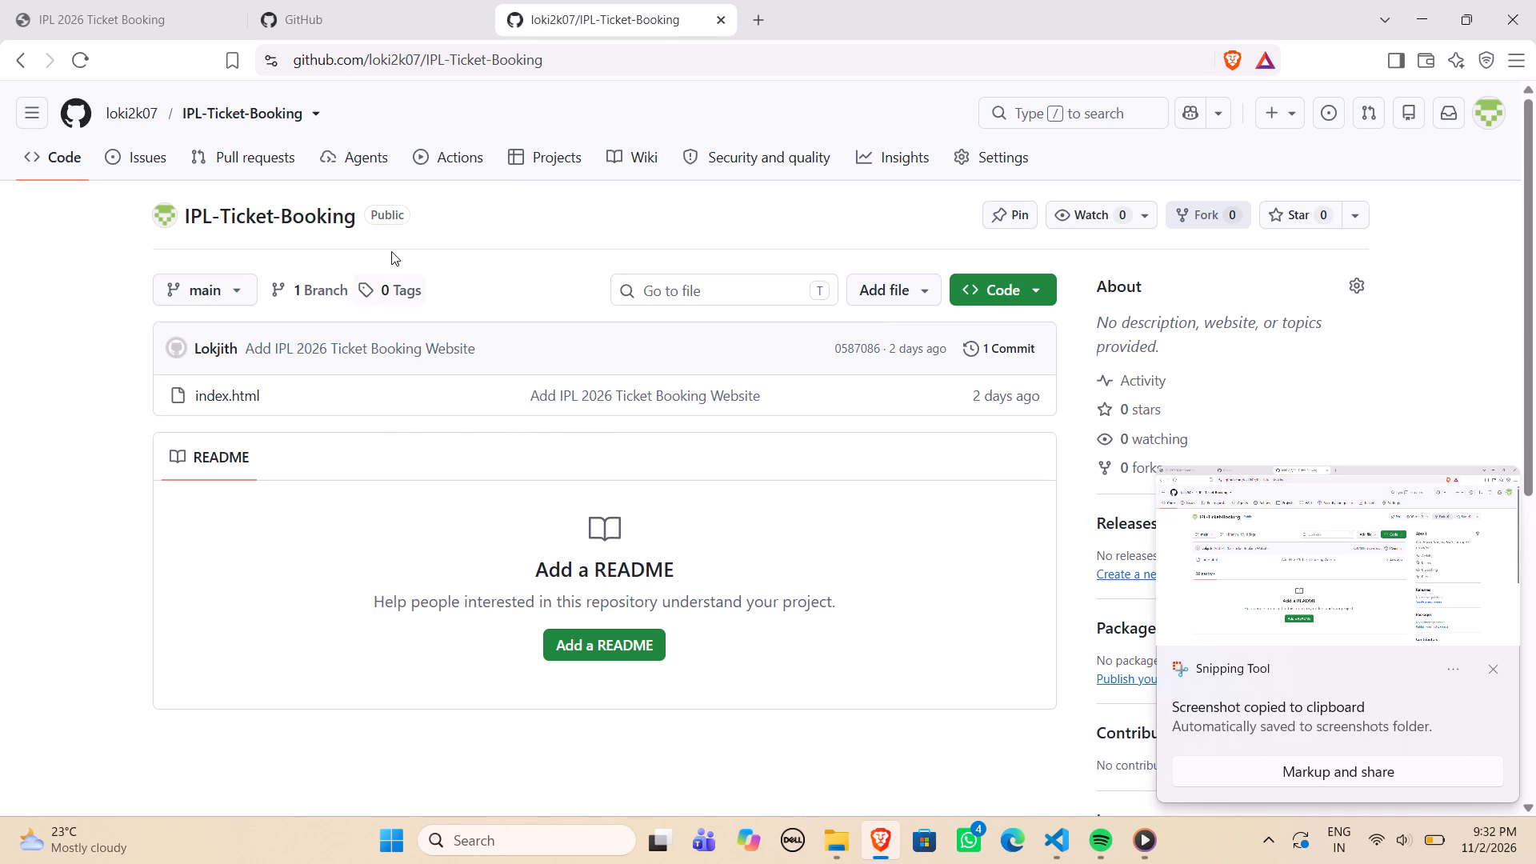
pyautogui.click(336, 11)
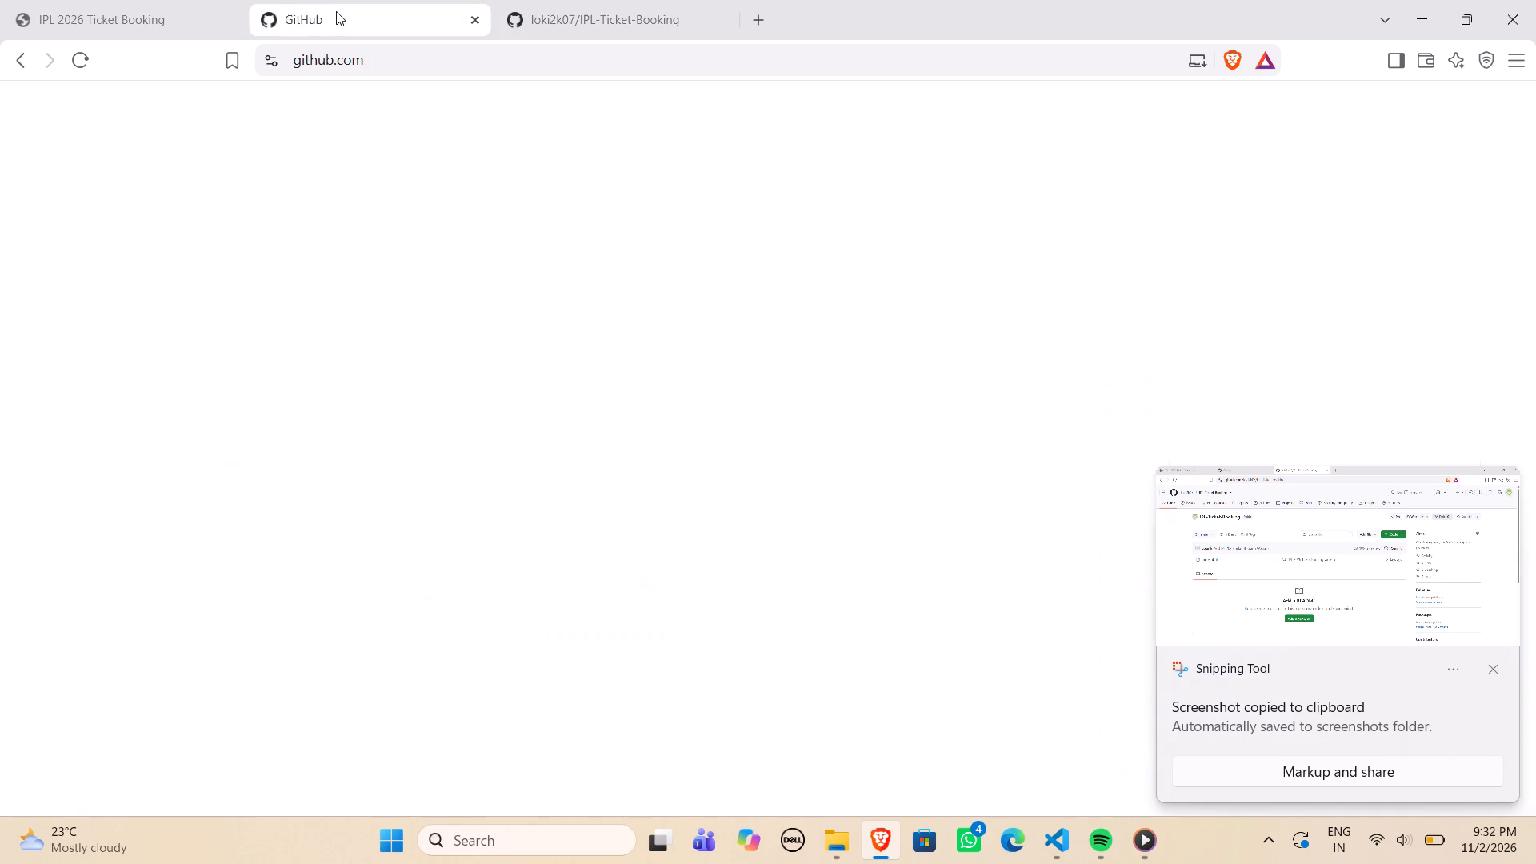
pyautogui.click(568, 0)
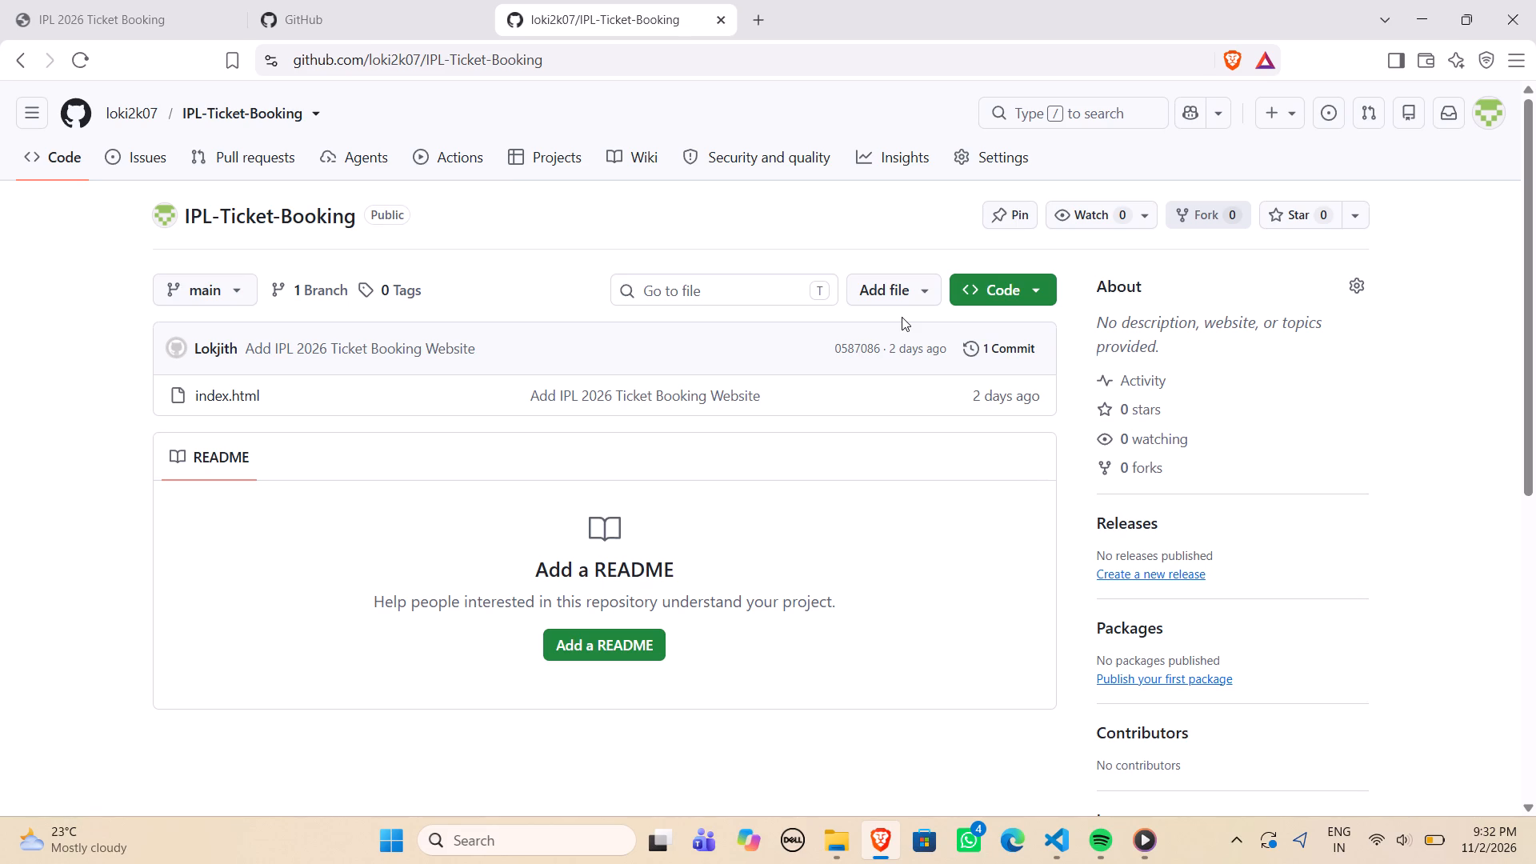
# Copy the HTTPS clone URL of the IPL-Ticket-Booking repository.
pyautogui.click(1038, 286)
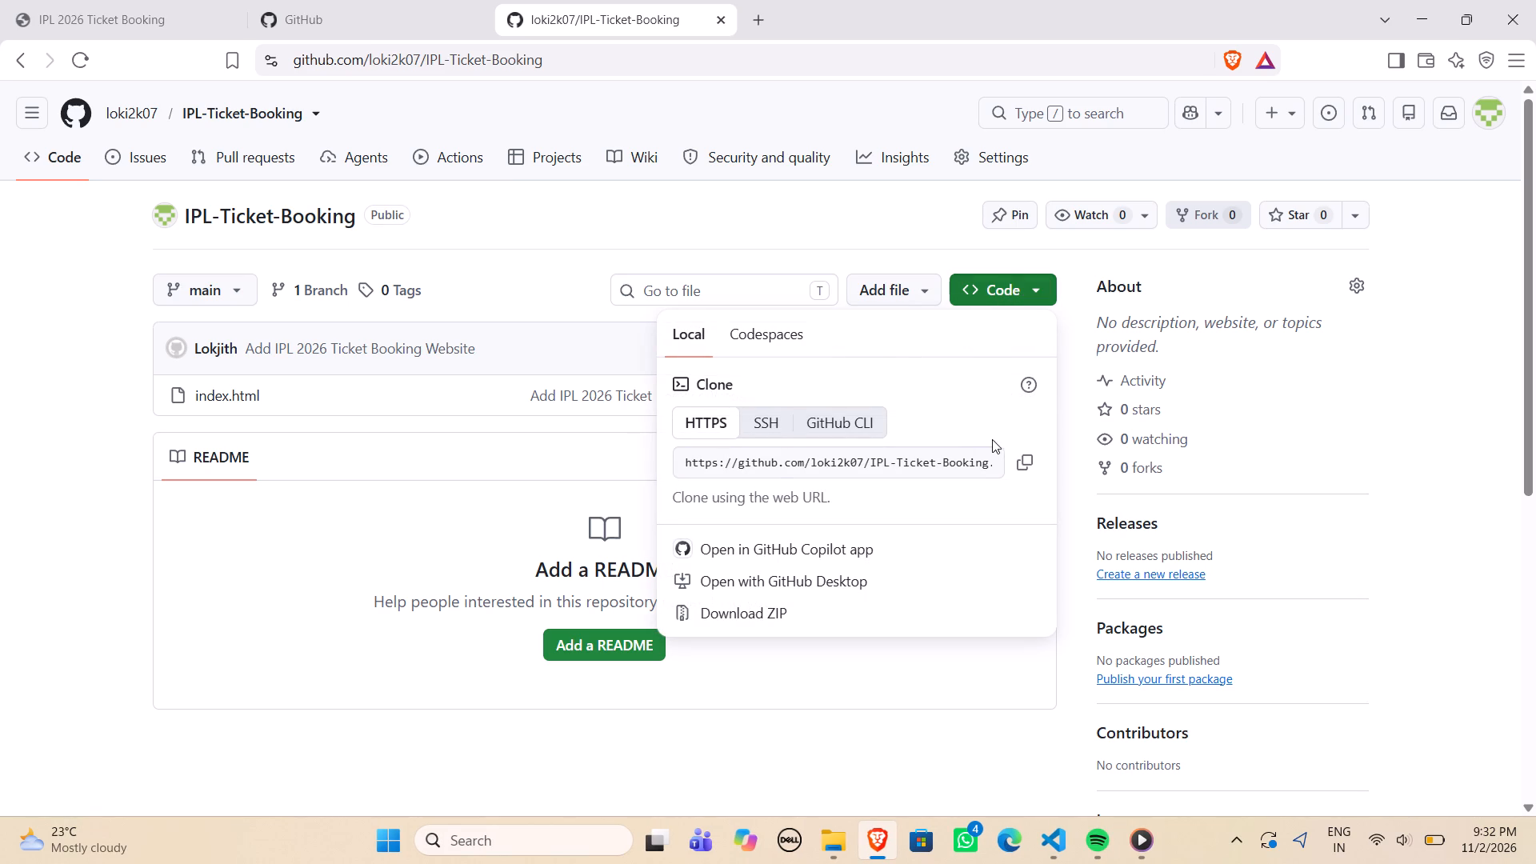
pyautogui.click(1023, 460)
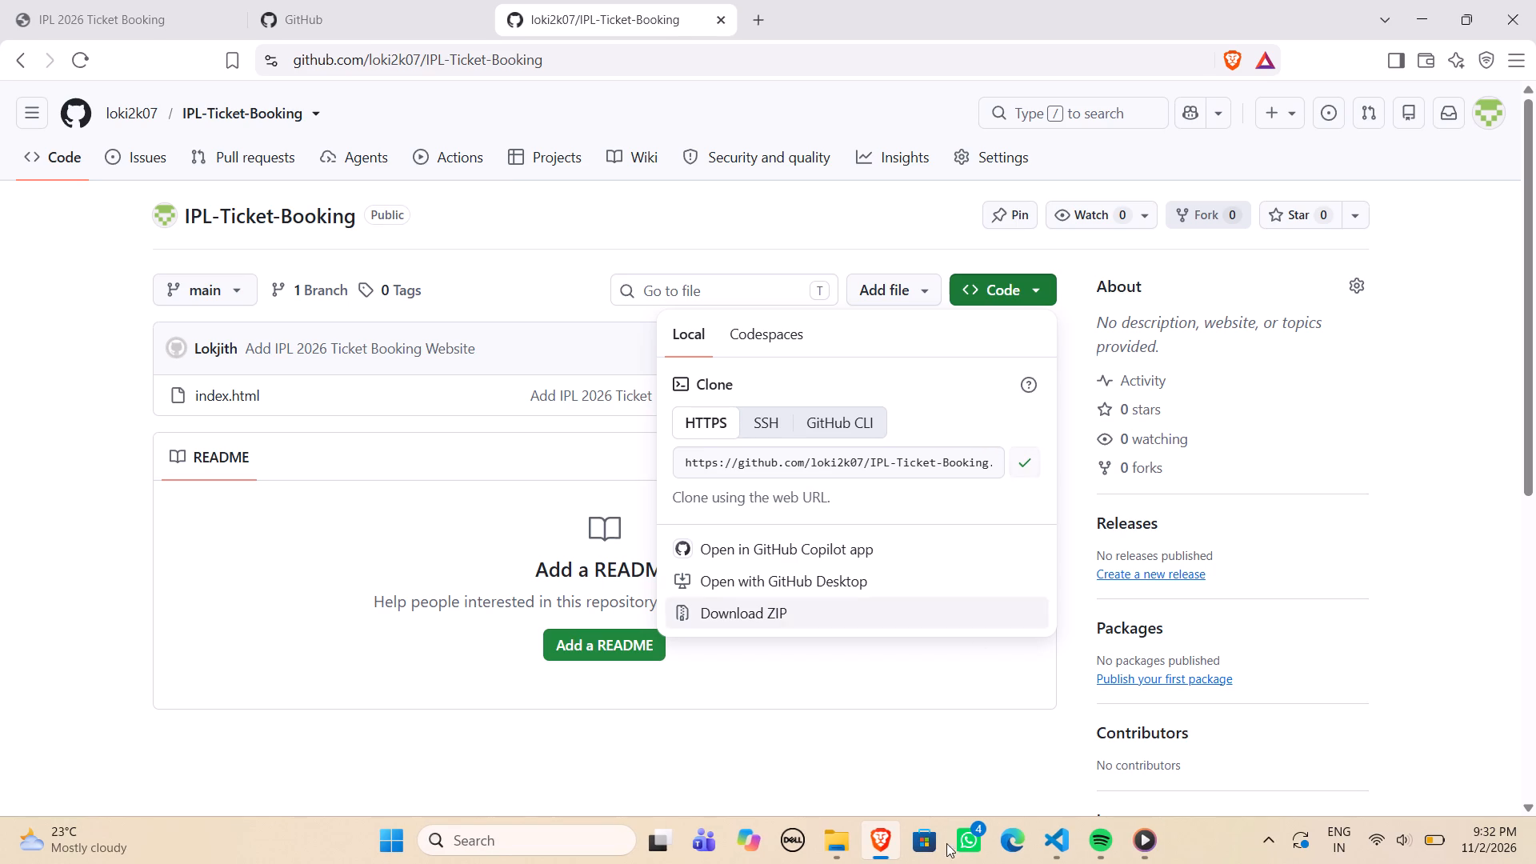
# Minimize the browser and the Visual Studio Code window with index.html to reach the desktop.
pyautogui.click(1425, 9)
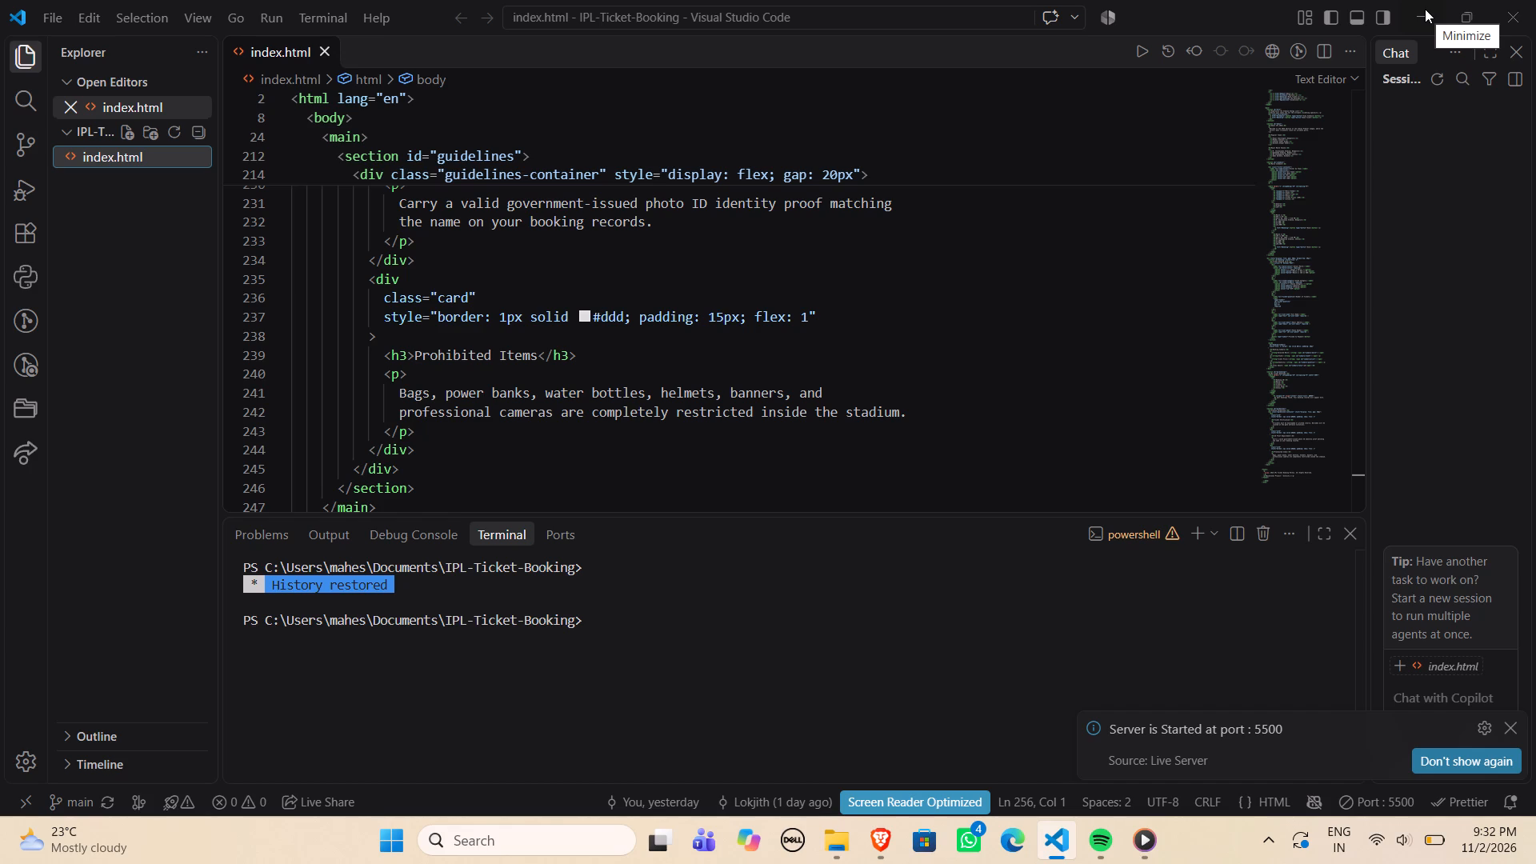
pyautogui.scroll(-8, 830, 374)
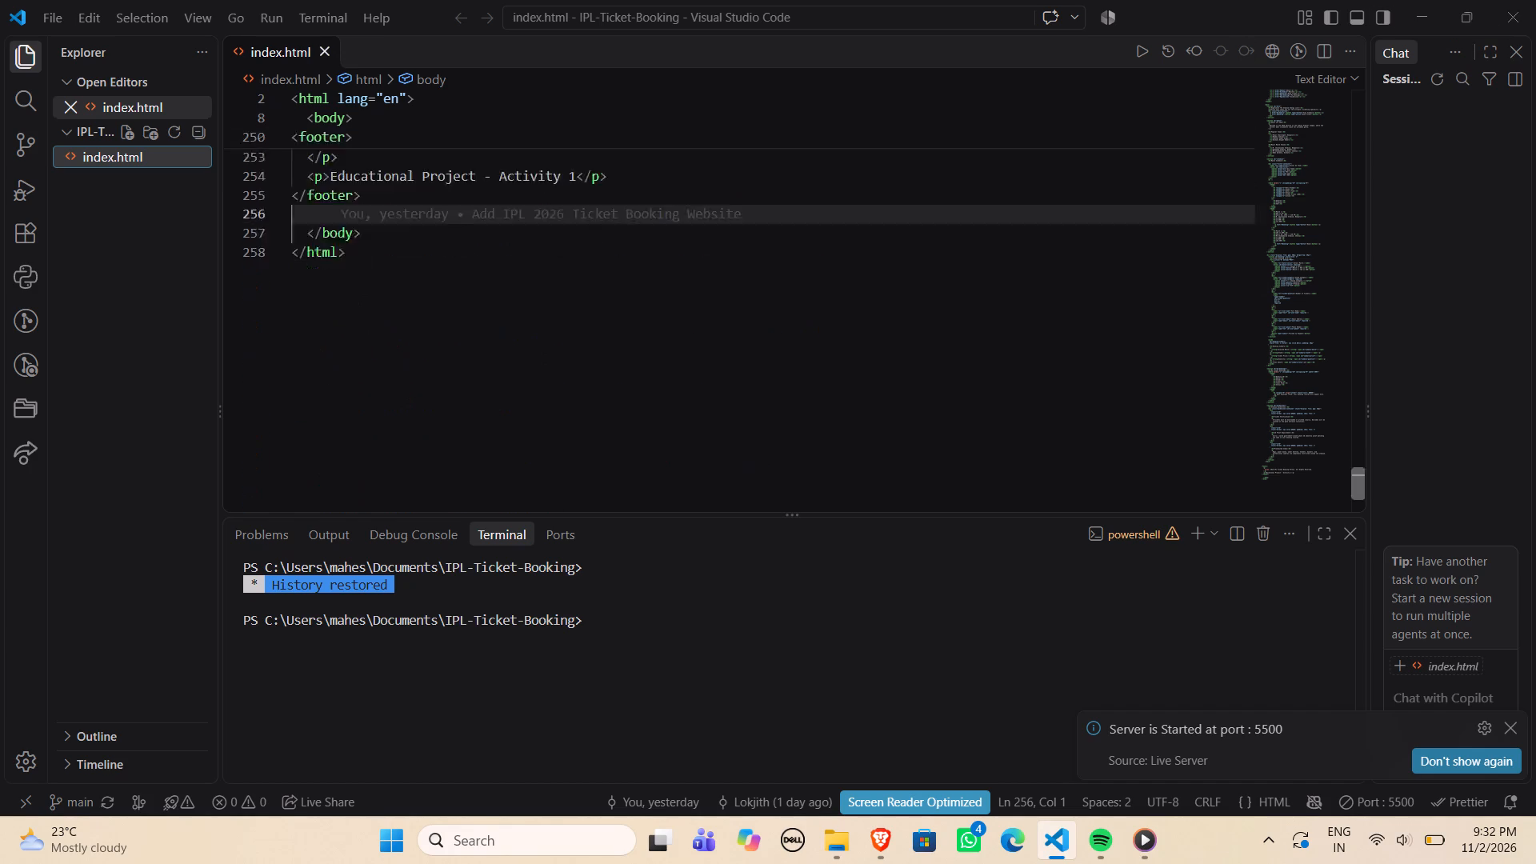
pyautogui.scroll(-7, 830, 374)
pyautogui.scroll(14, 830, 374)
pyautogui.scroll(8, 830, 374)
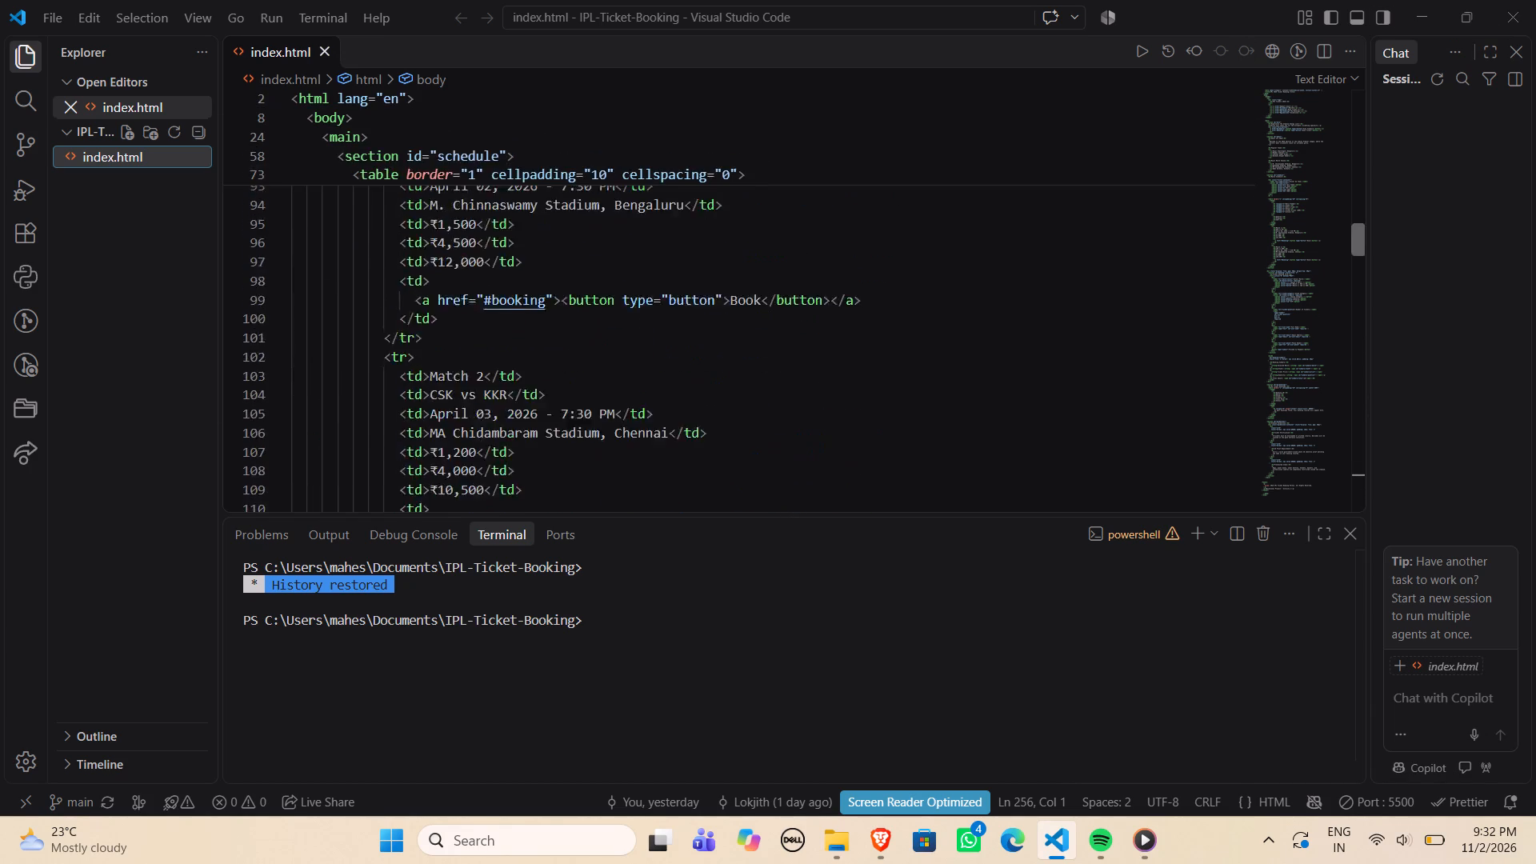
pyautogui.scroll(14, 830, 374)
pyautogui.click(1424, 27)
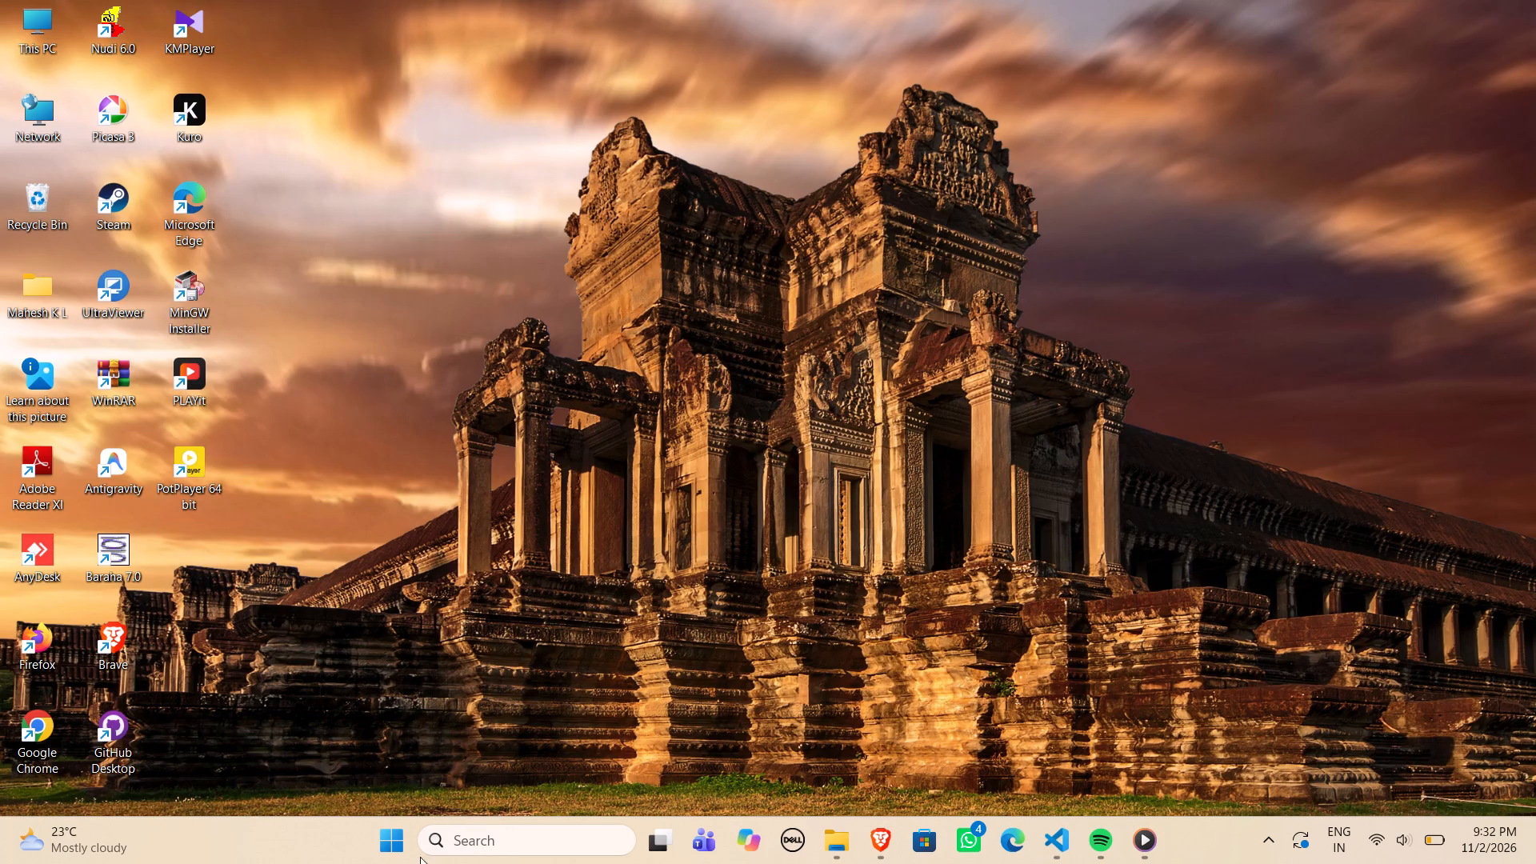
# Search Windows for "ms word" and launch Microsoft Word.
pyautogui.click(478, 838)
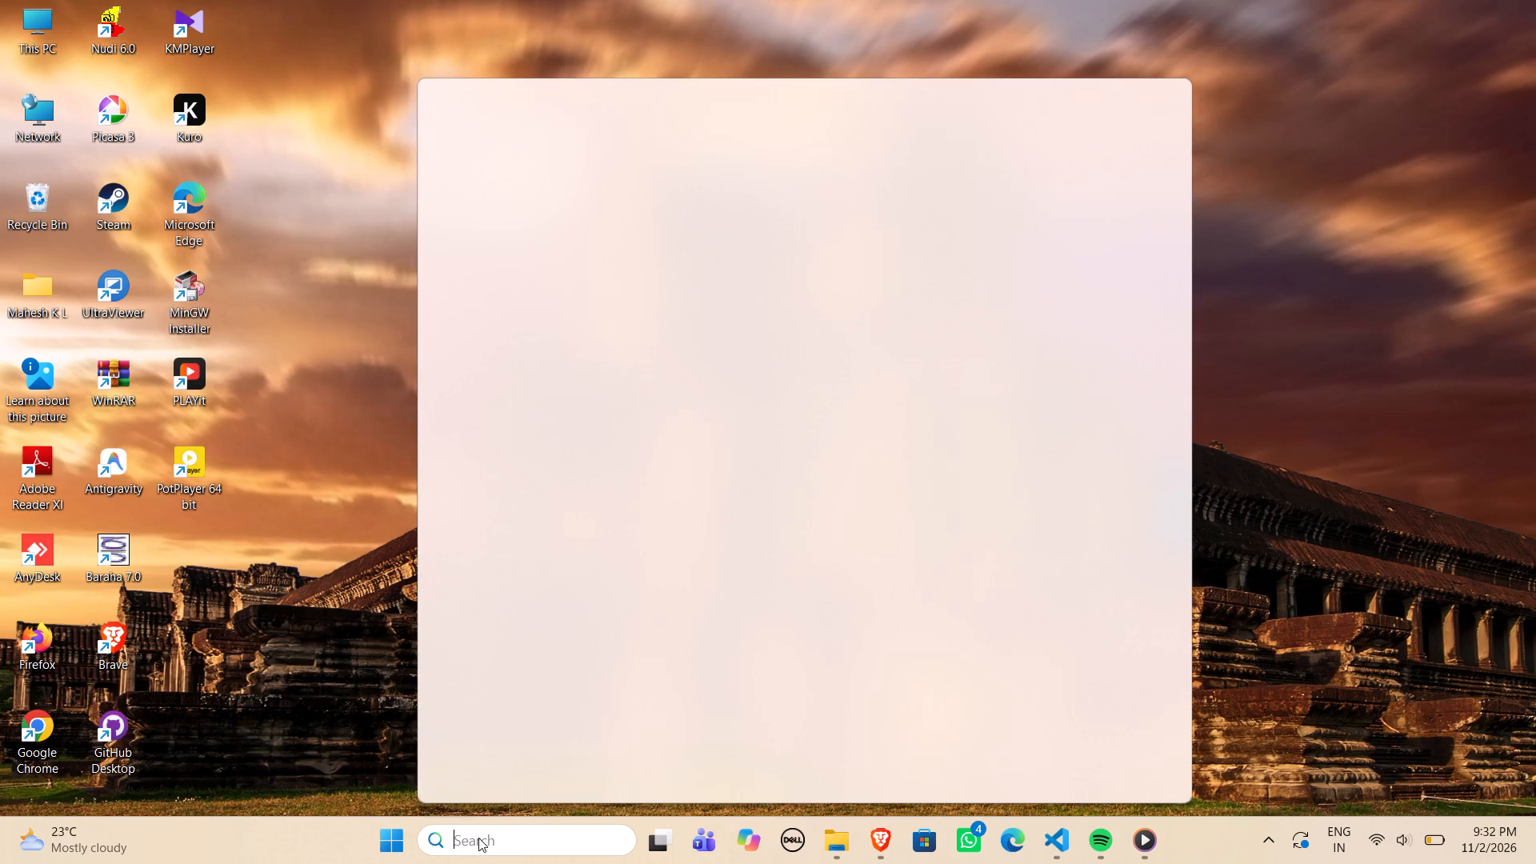
pyautogui.write('ms')
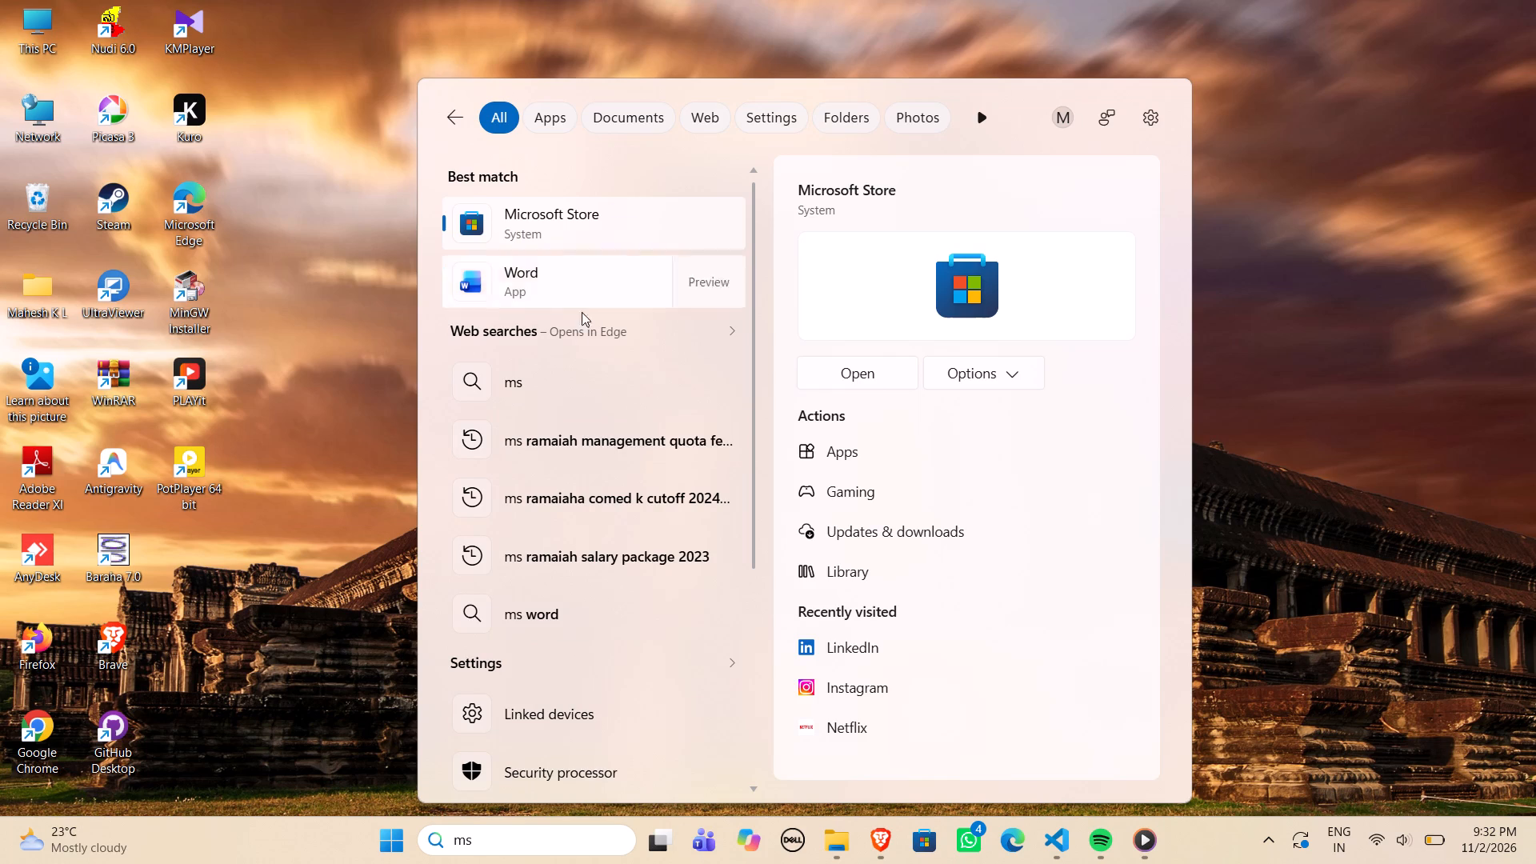
pyautogui.press('space')
pyautogui.write('word')
pyautogui.press('Return')
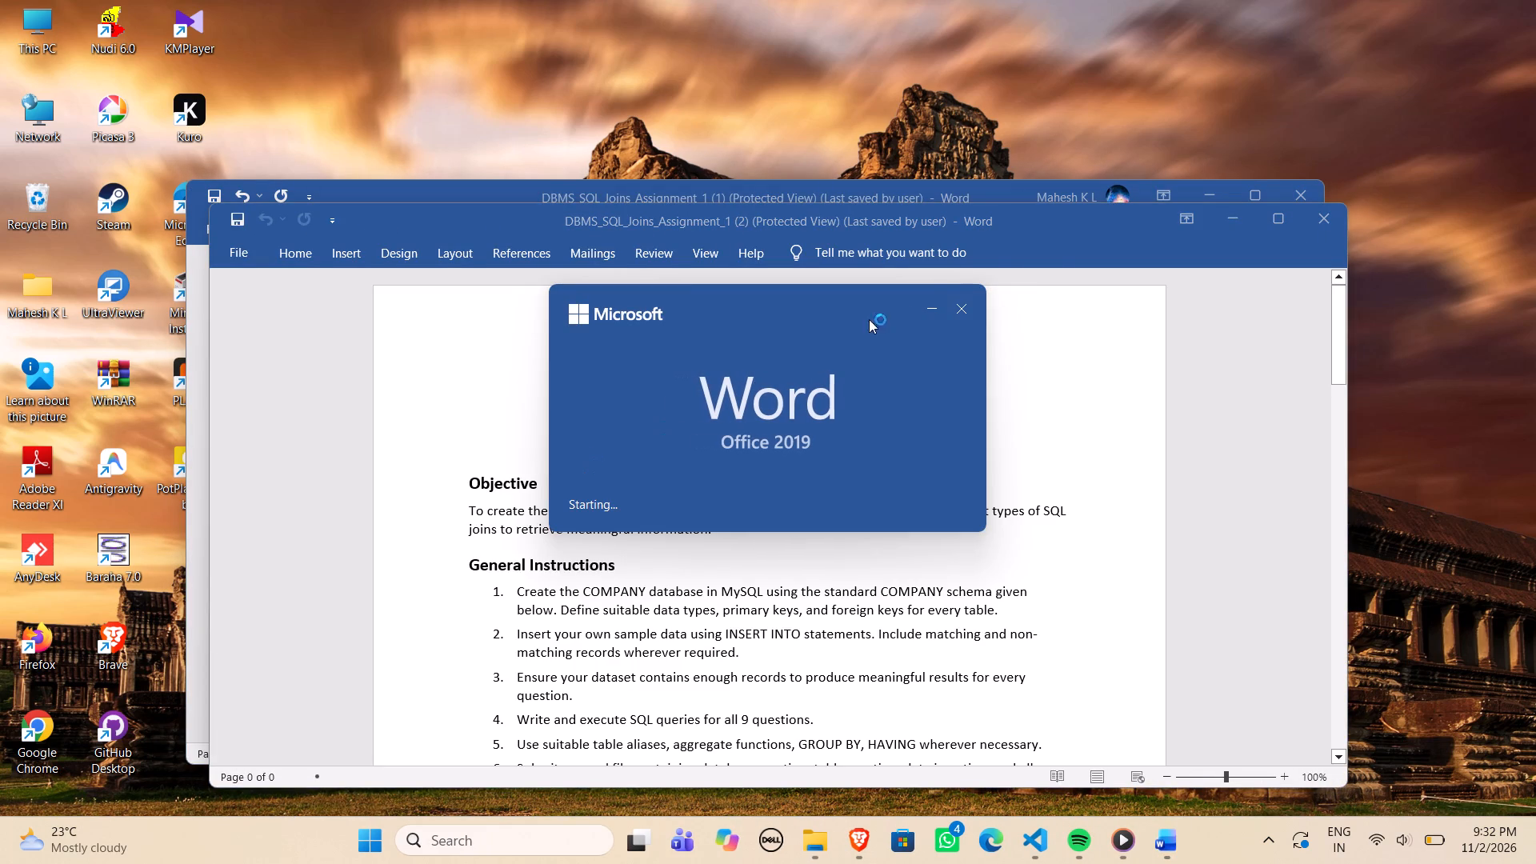
# Close the DBMS_SQL_Joins_Assignment_1 documents and the 3rd C COA IA1 marks document.
pyautogui.click(1323, 222)
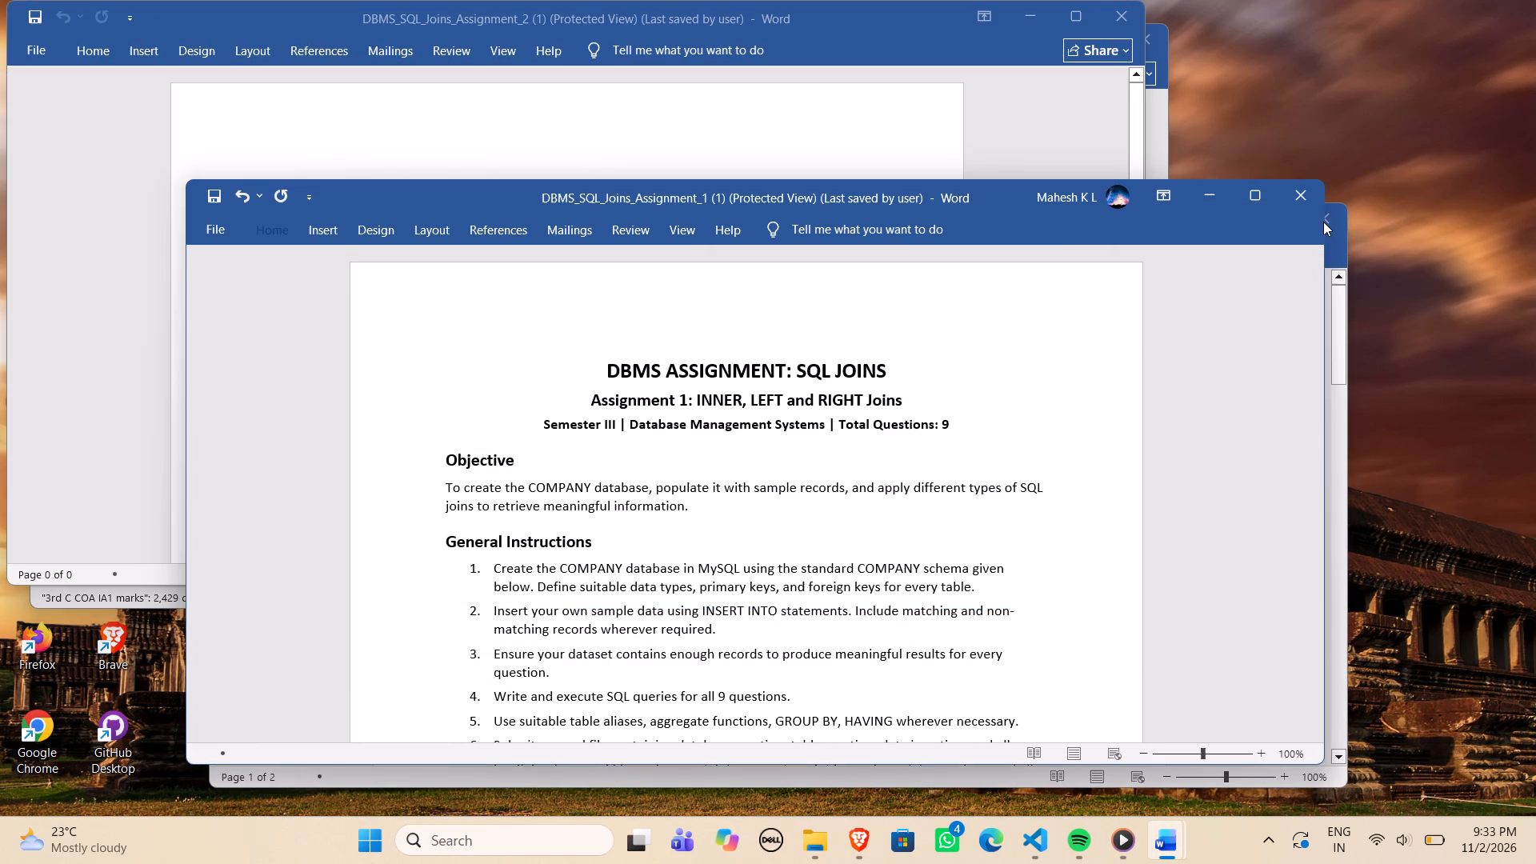
pyautogui.click(1291, 195)
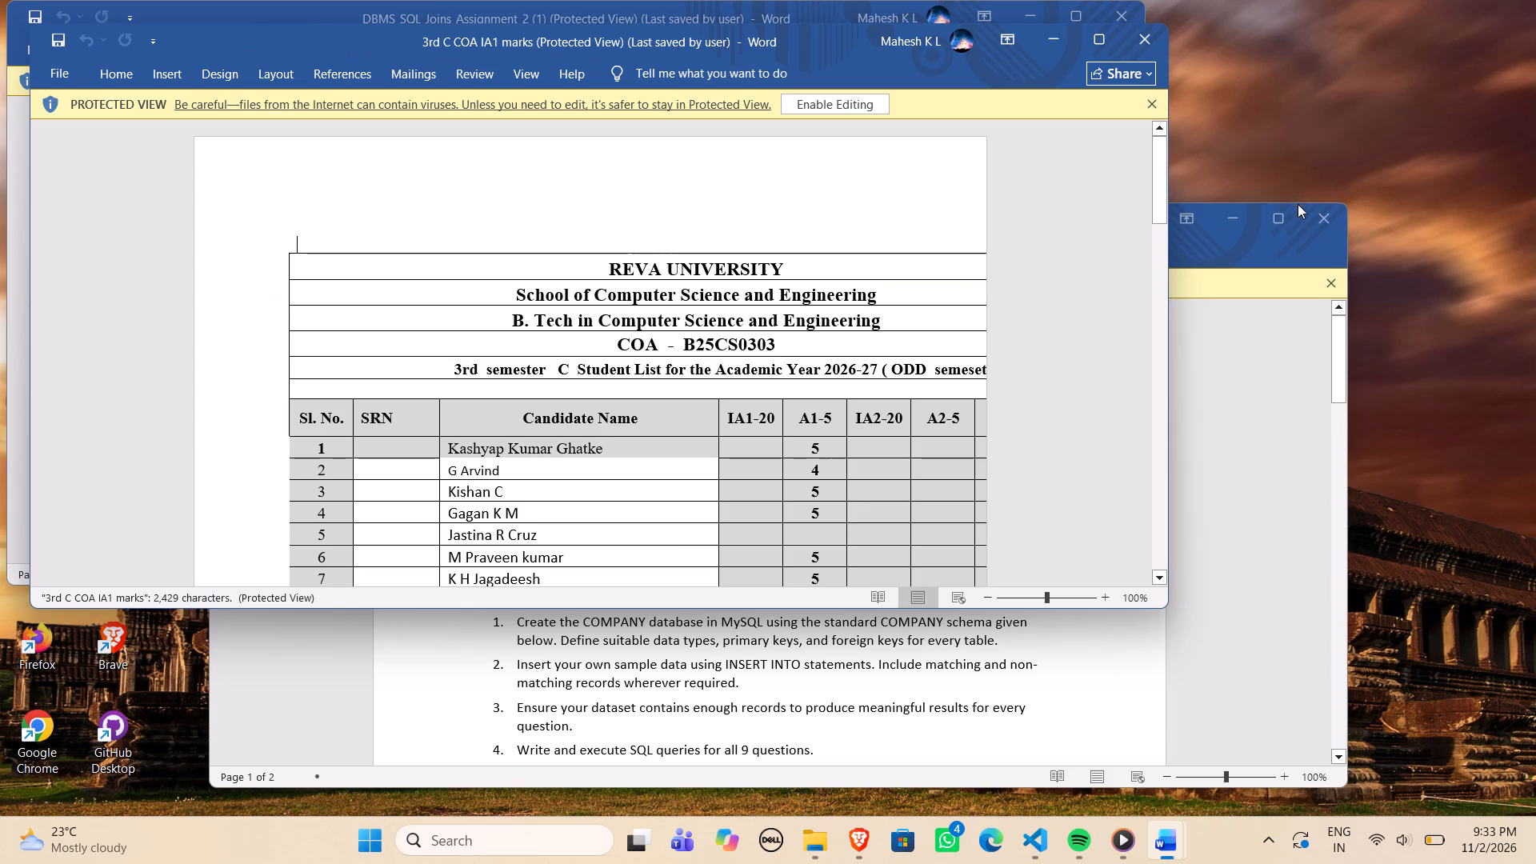
pyautogui.click(1307, 216)
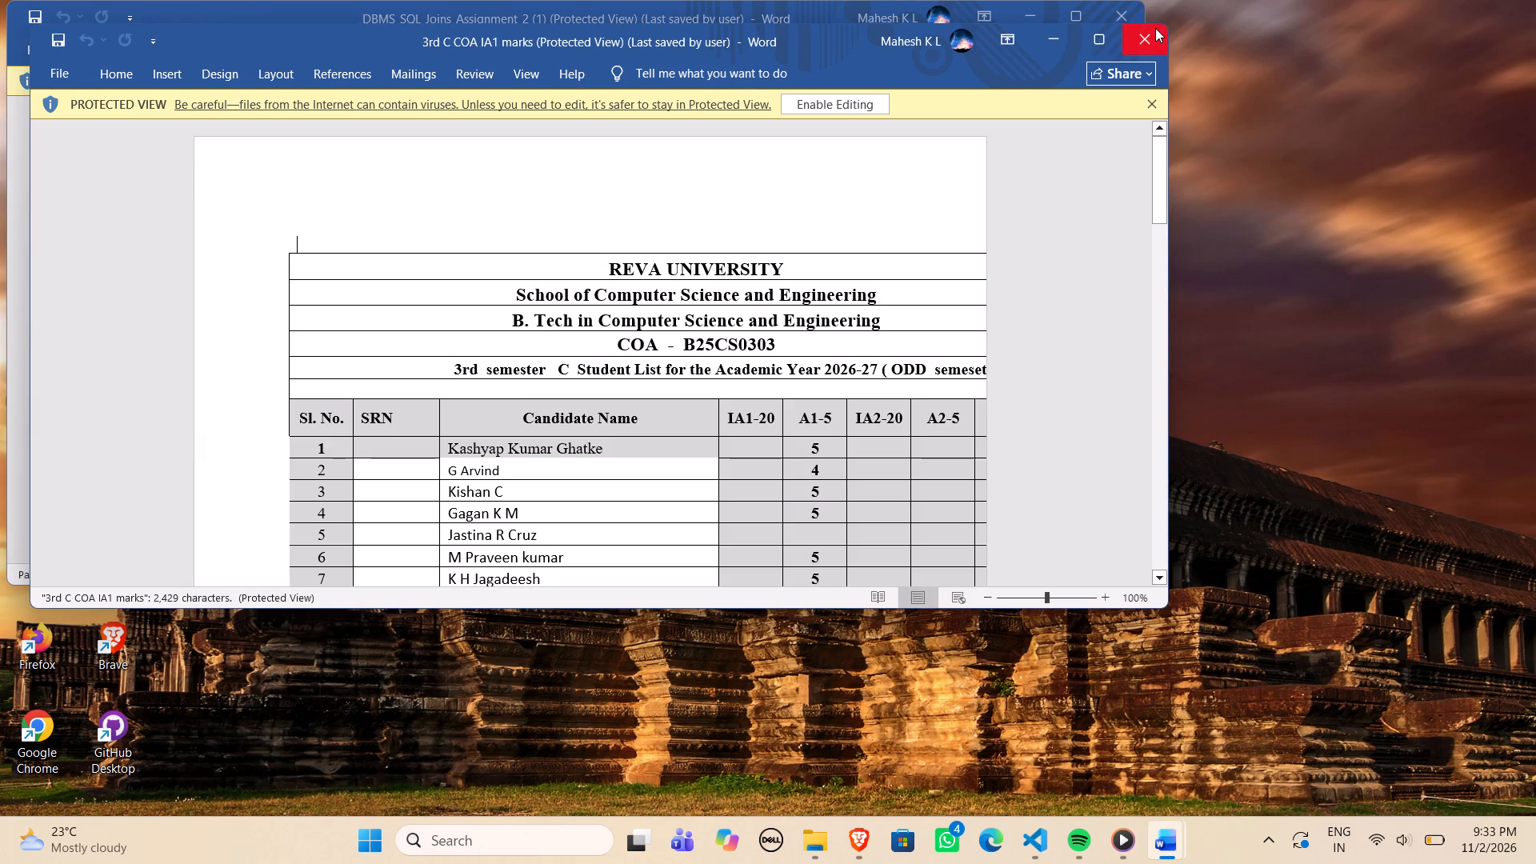
pyautogui.click(1155, 28)
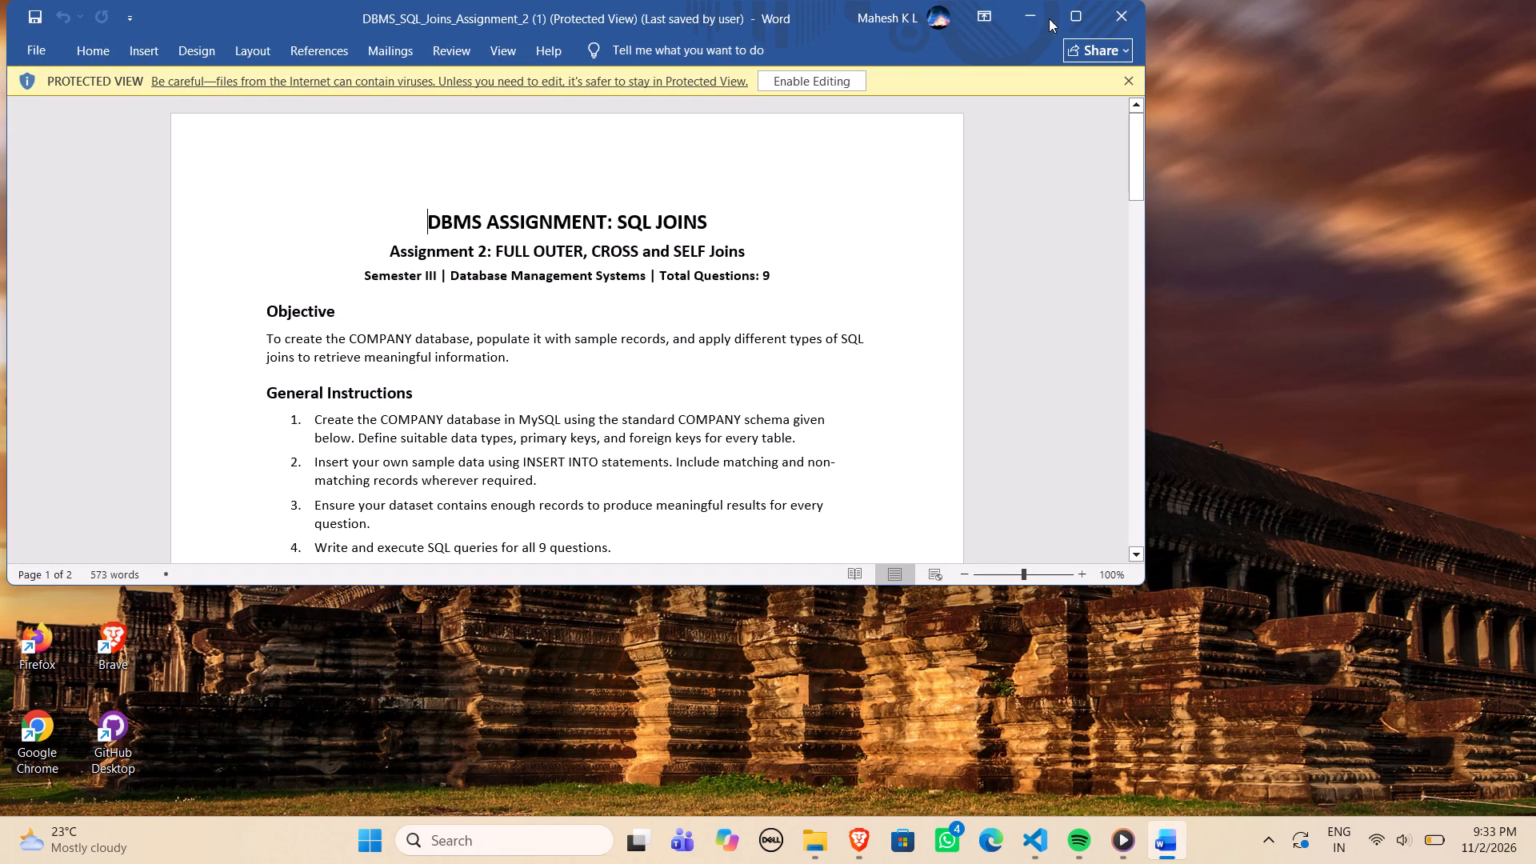
# Create a new blank document from the DBMS_SQL_Joins_Assignment_2 window.
pyautogui.click(38, 50)
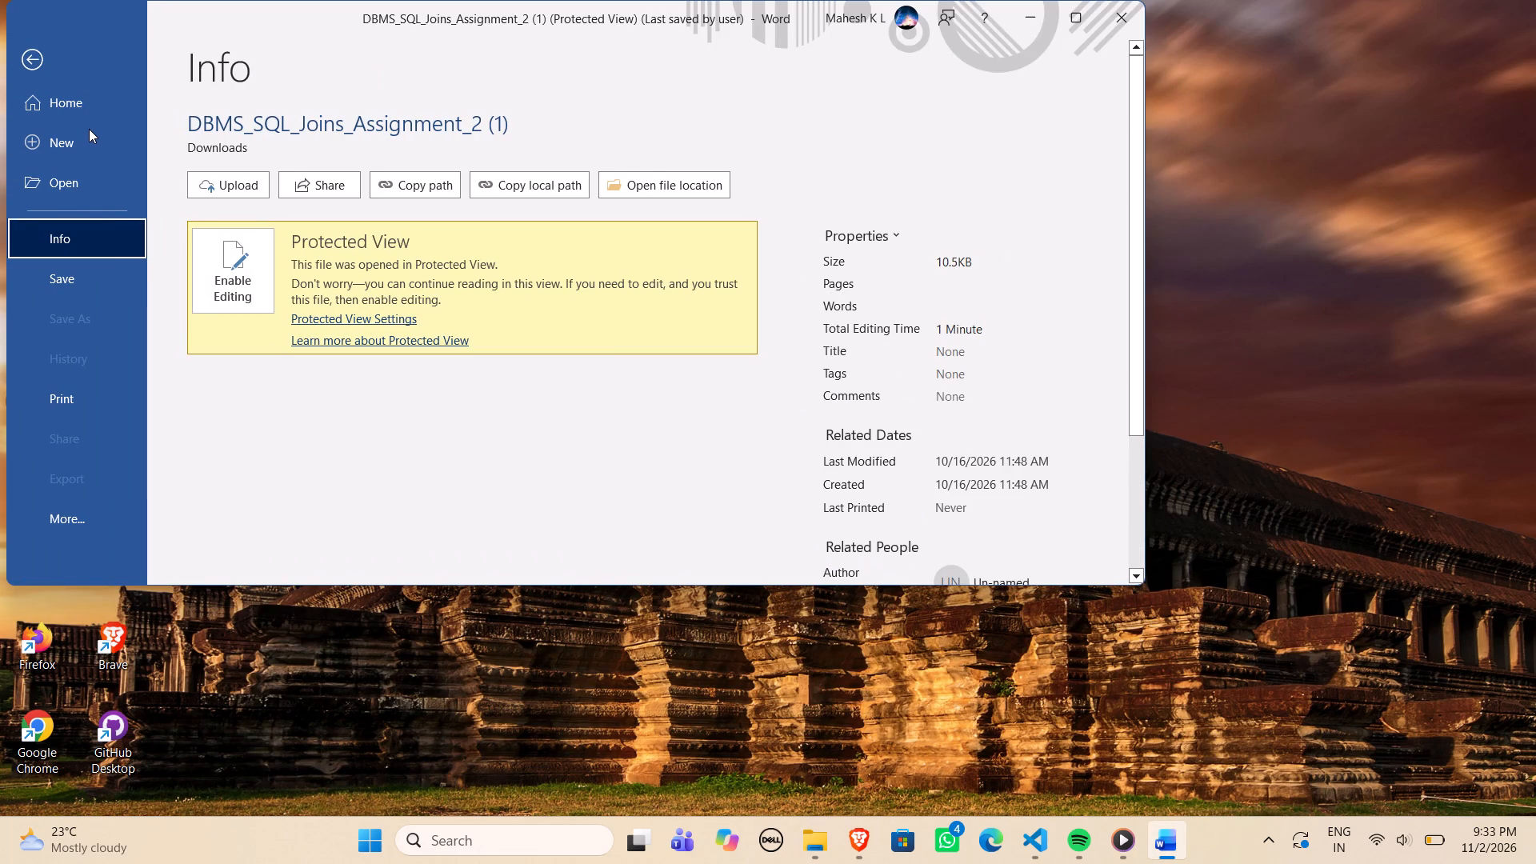
pyautogui.click(89, 129)
pyautogui.click(287, 145)
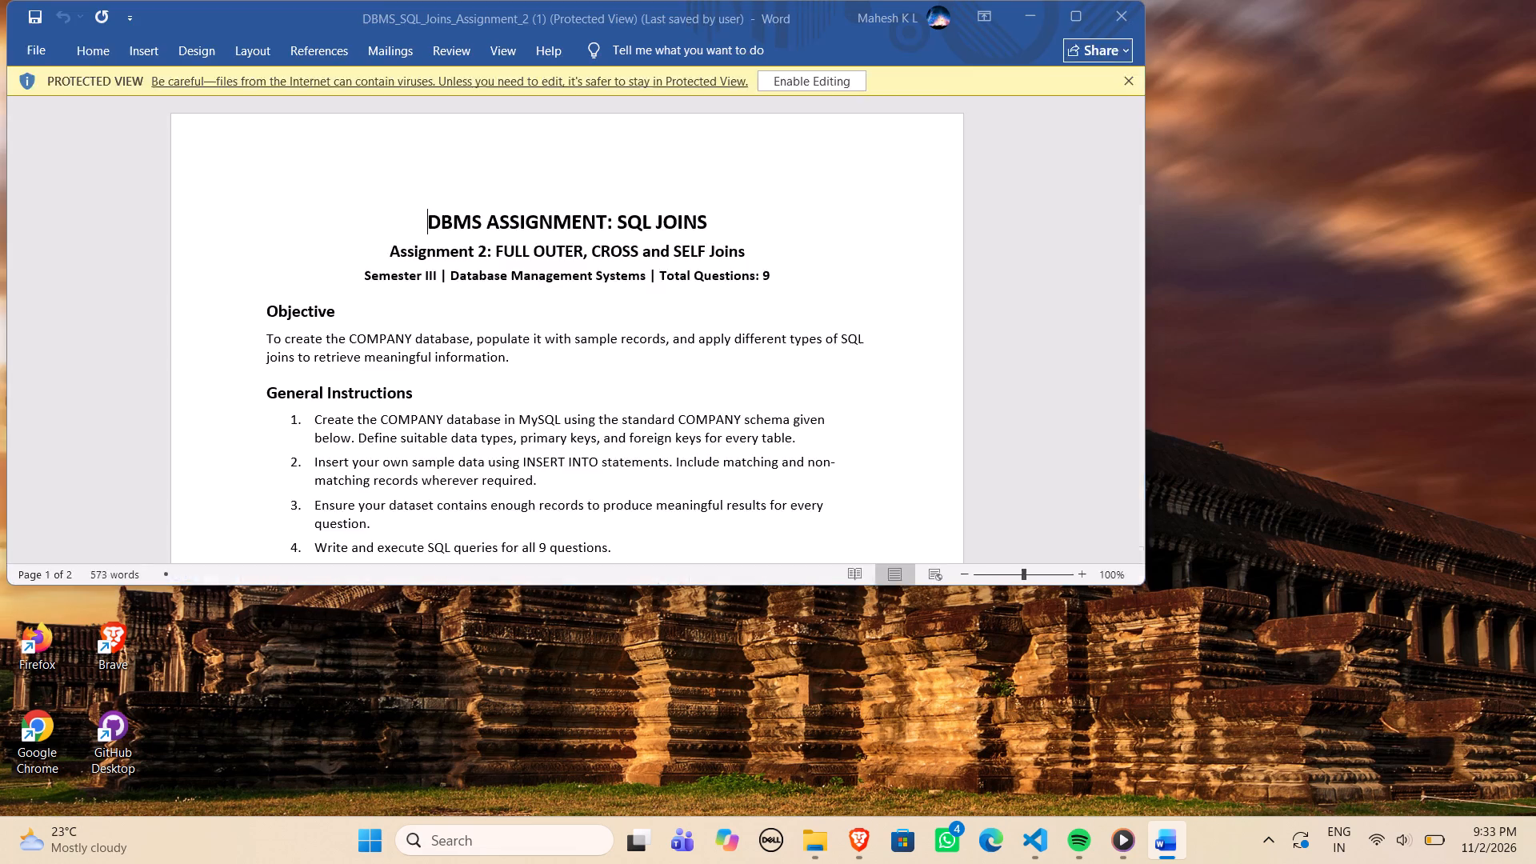
# Close the DBMS_SQL_Joins_Assignment_2 document window.
pyautogui.click(1107, 30)
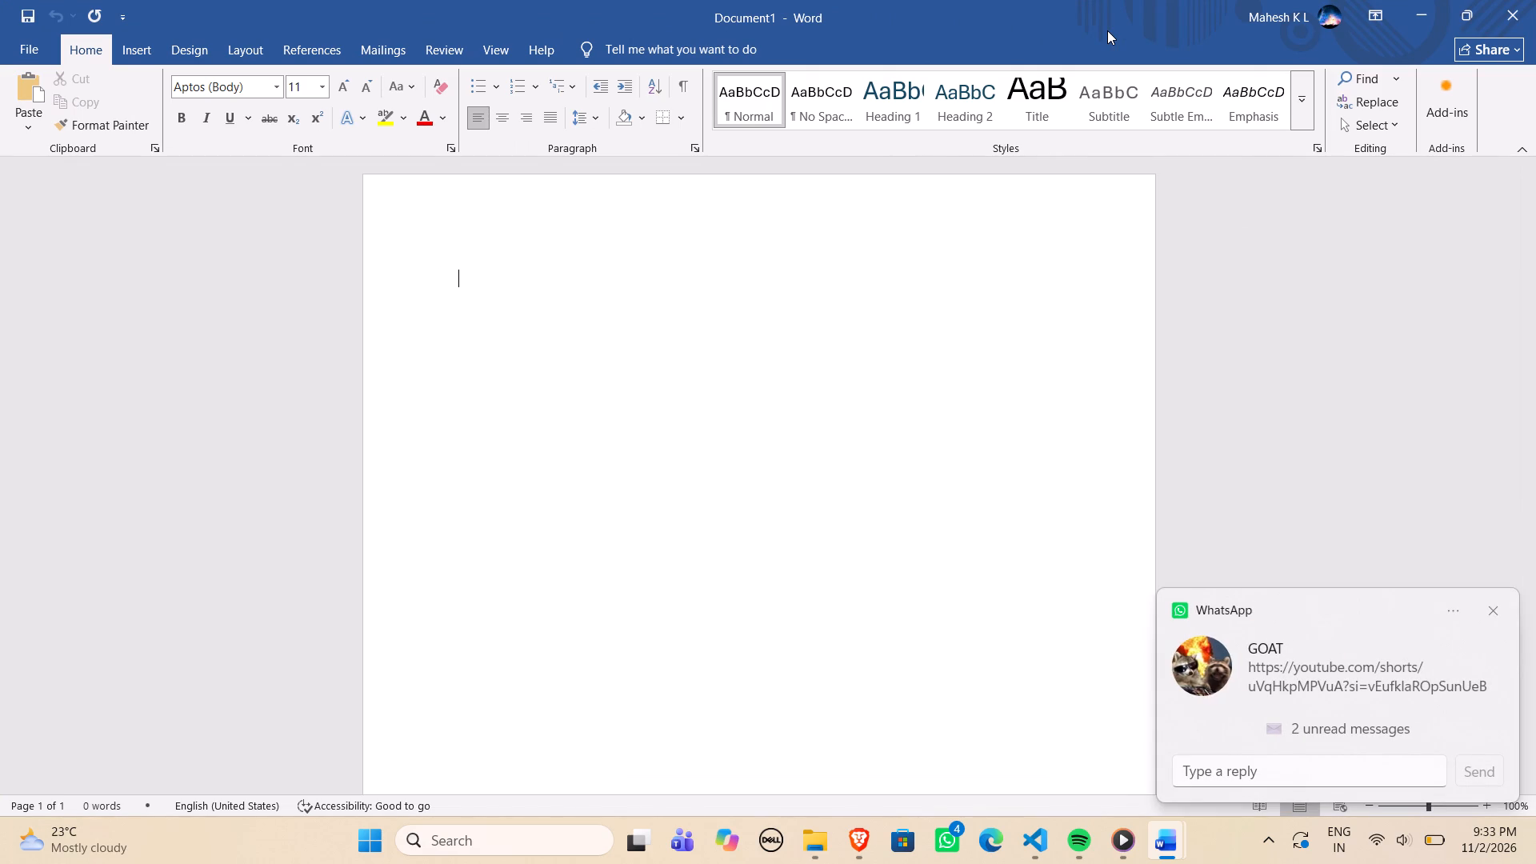
# Enter "Github" on the first line of the blank document and retype it in capitals, starting with "GIT".
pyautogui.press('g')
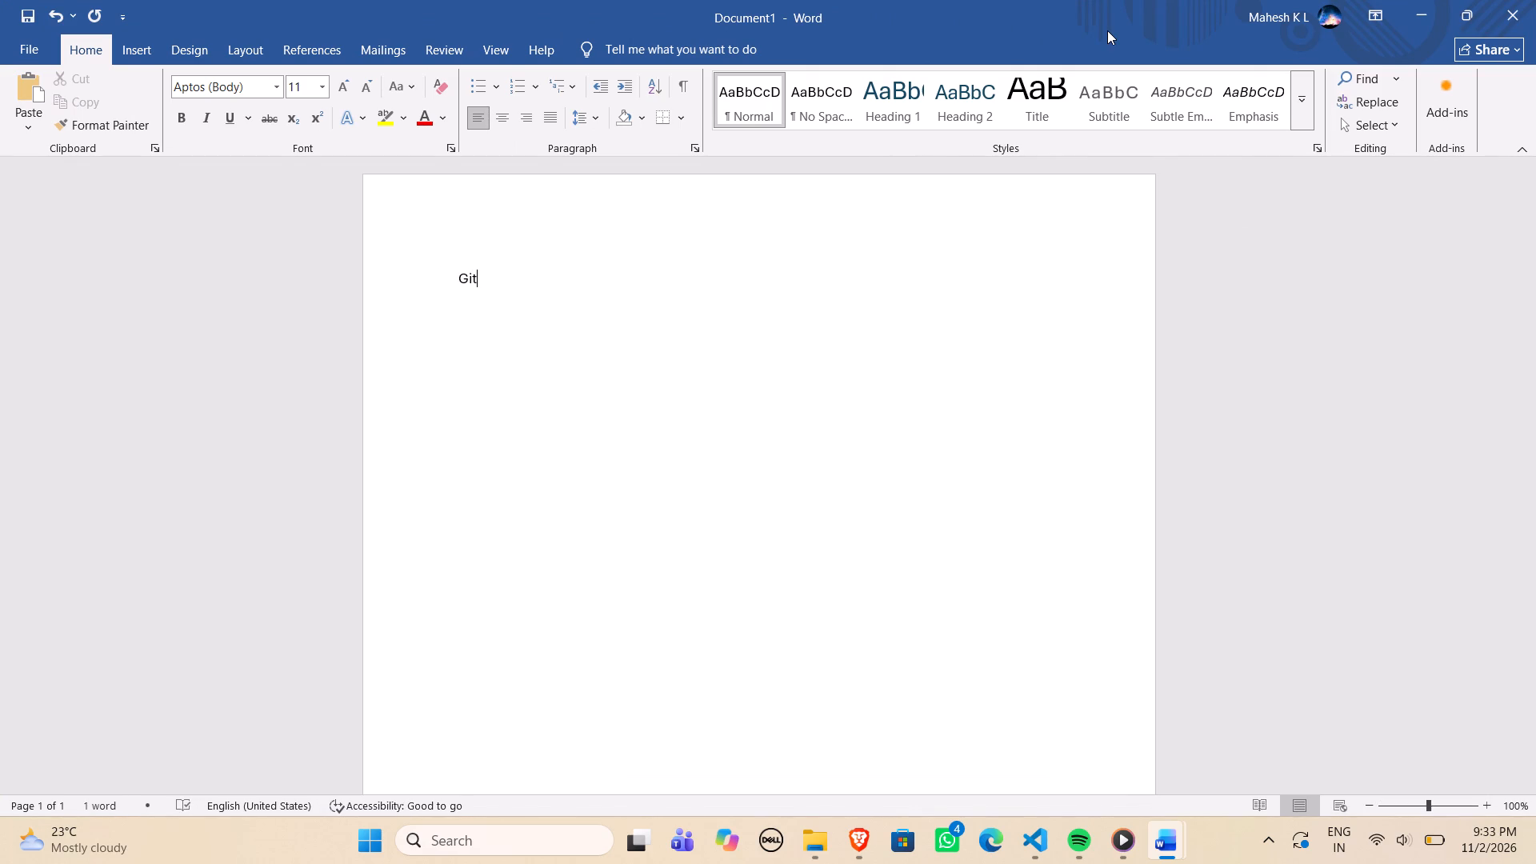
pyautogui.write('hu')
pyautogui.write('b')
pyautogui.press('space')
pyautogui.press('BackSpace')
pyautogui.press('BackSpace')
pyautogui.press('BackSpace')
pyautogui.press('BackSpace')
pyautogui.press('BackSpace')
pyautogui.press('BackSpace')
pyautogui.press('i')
# Enter the heading "GITHUB REPOSITORY LINK :" at the top of the blank document.
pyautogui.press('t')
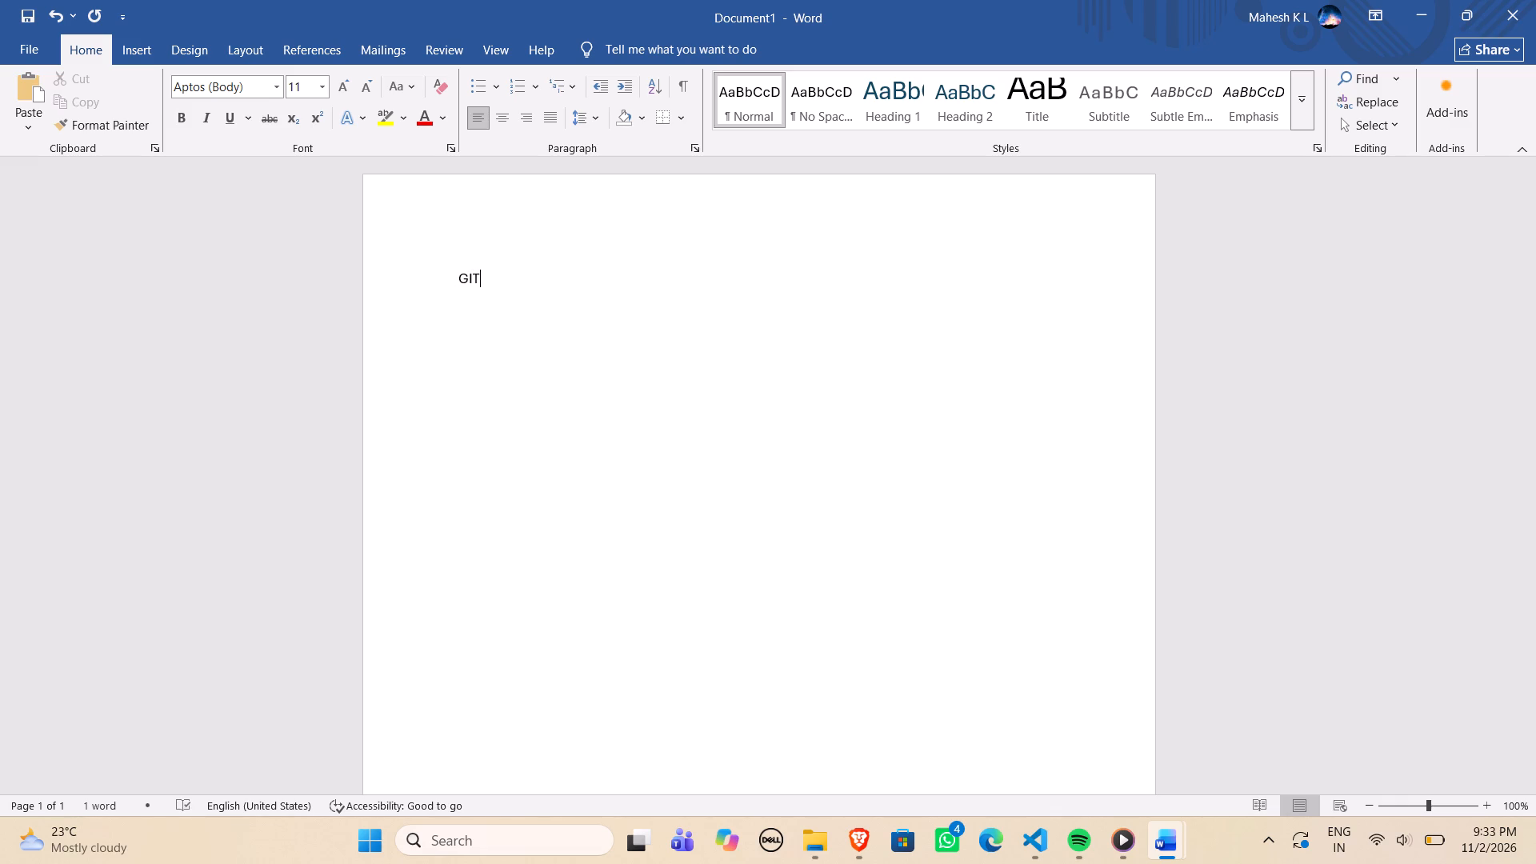
pyautogui.write('HU')
pyautogui.write('B')
pyautogui.press('space')
pyautogui.press('r')
pyautogui.press('e')
pyautogui.write('POSIT')
pyautogui.write('ORY LINK')
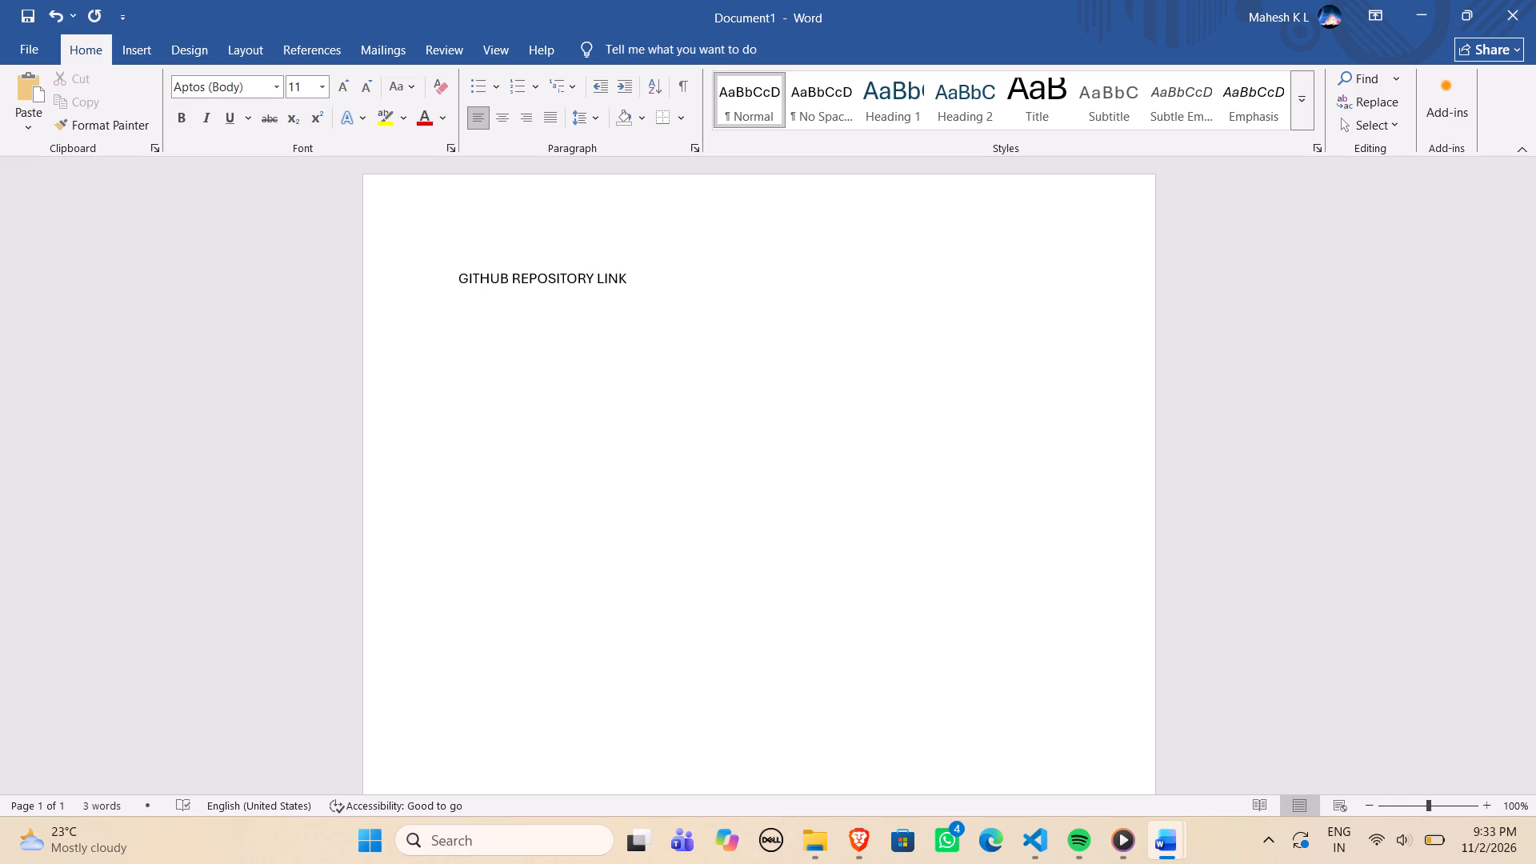
pyautogui.press('space')
pyautogui.write(':')
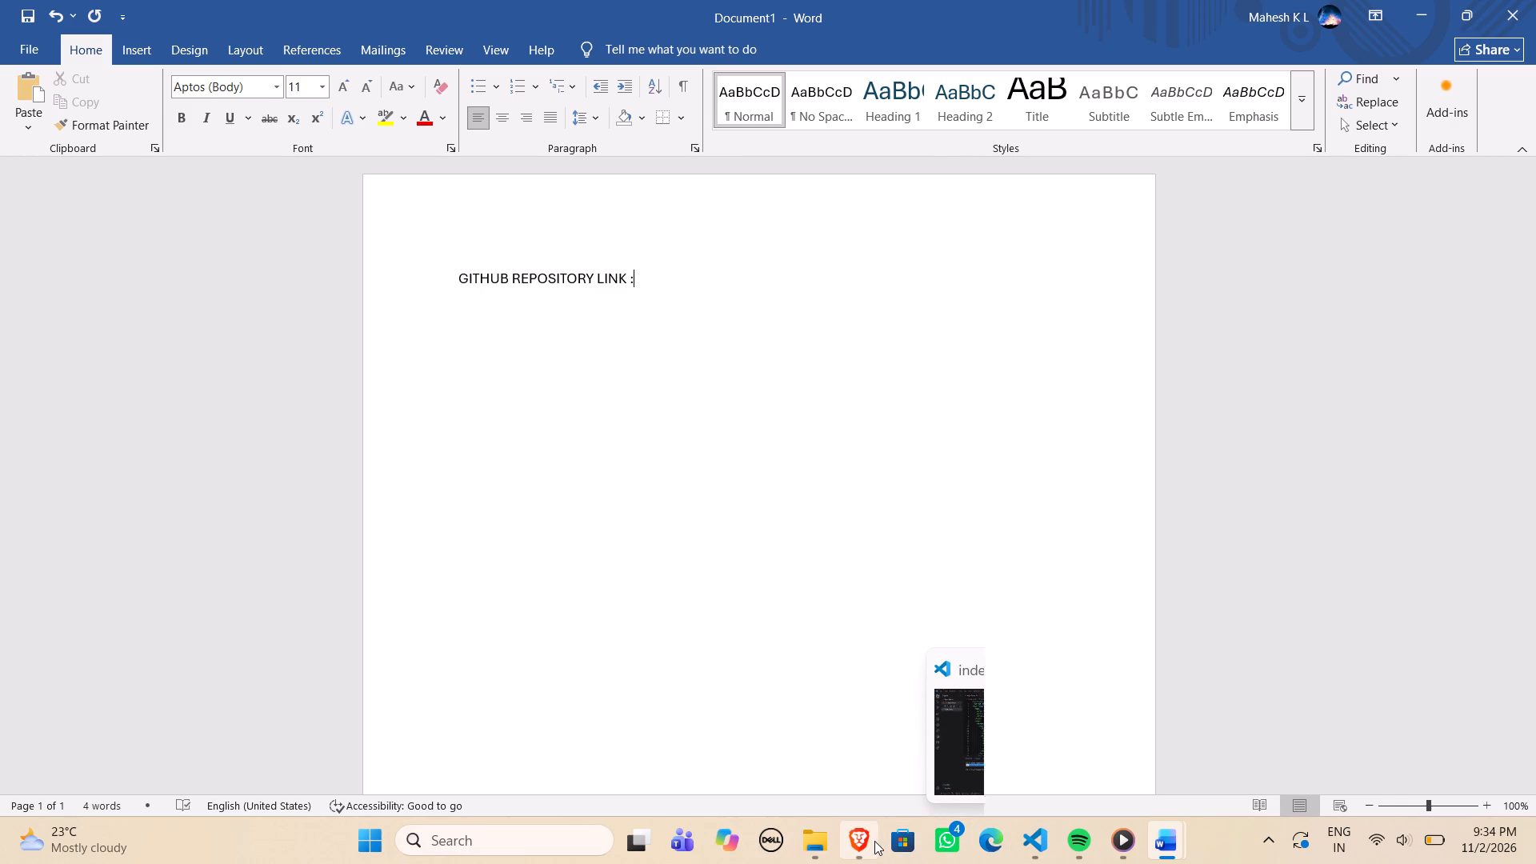
# Paste the copied repository URL on the line below the heading and add four line breaks after it.
pyautogui.press('Return')
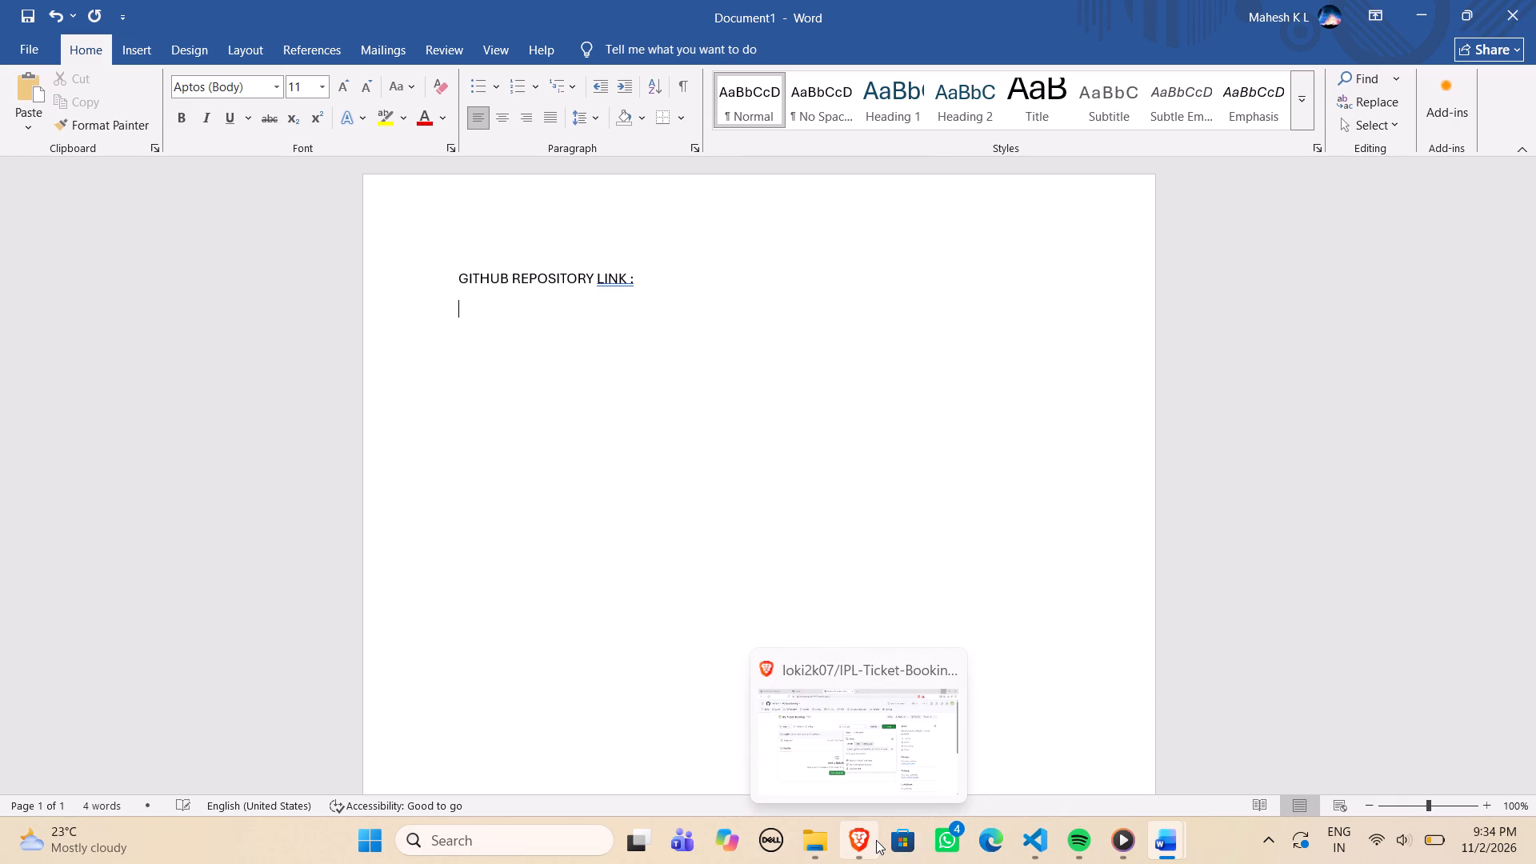
pyautogui.hotkey('ctrl', 'v')
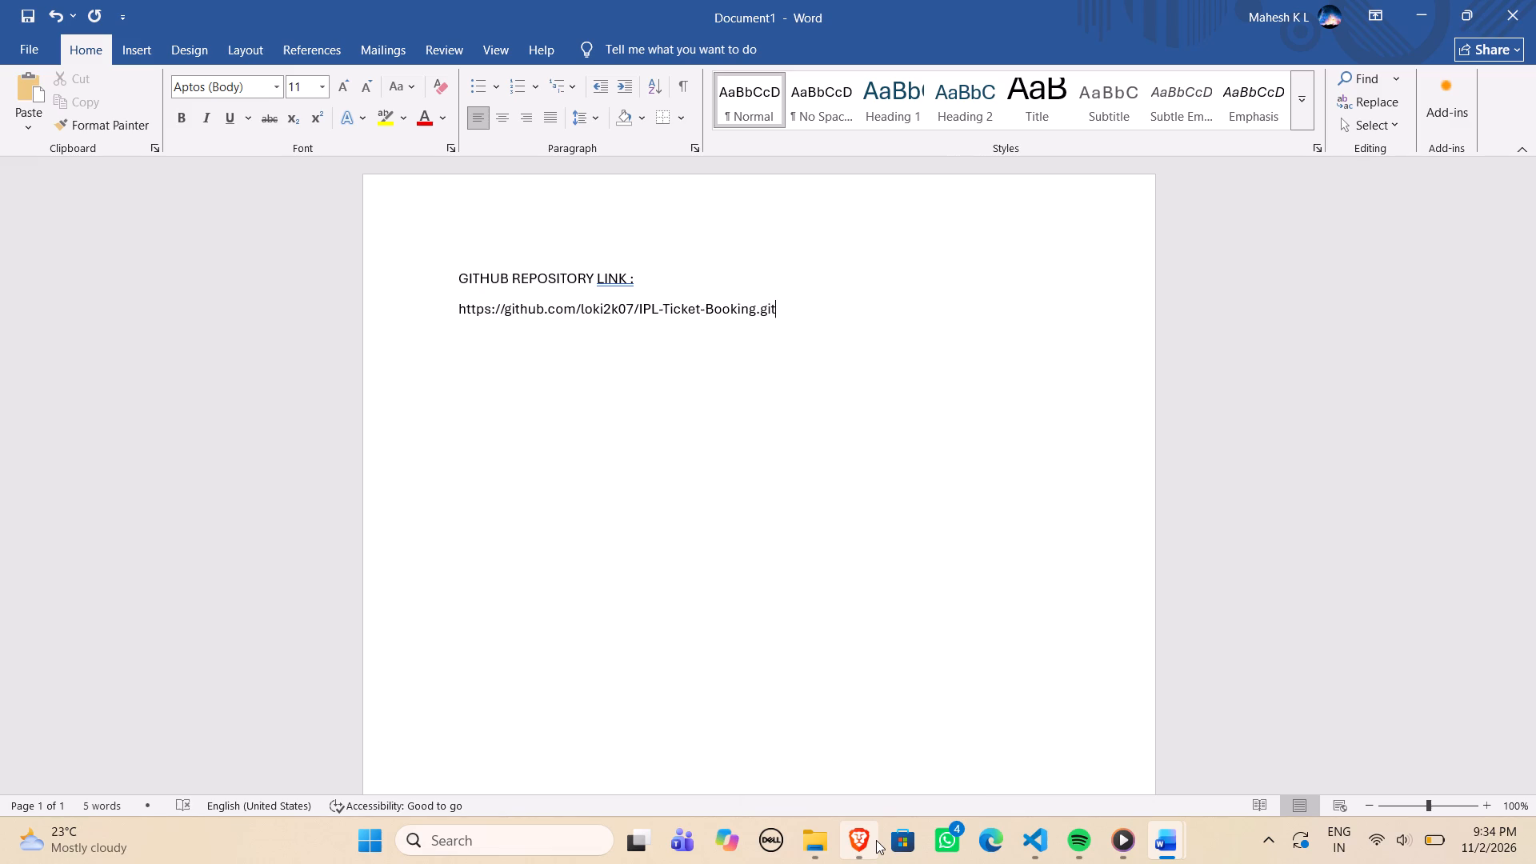
pyautogui.press('Return')
pyautogui.press('Return')
pyautogui.press('Return')
pyautogui.press('Return')
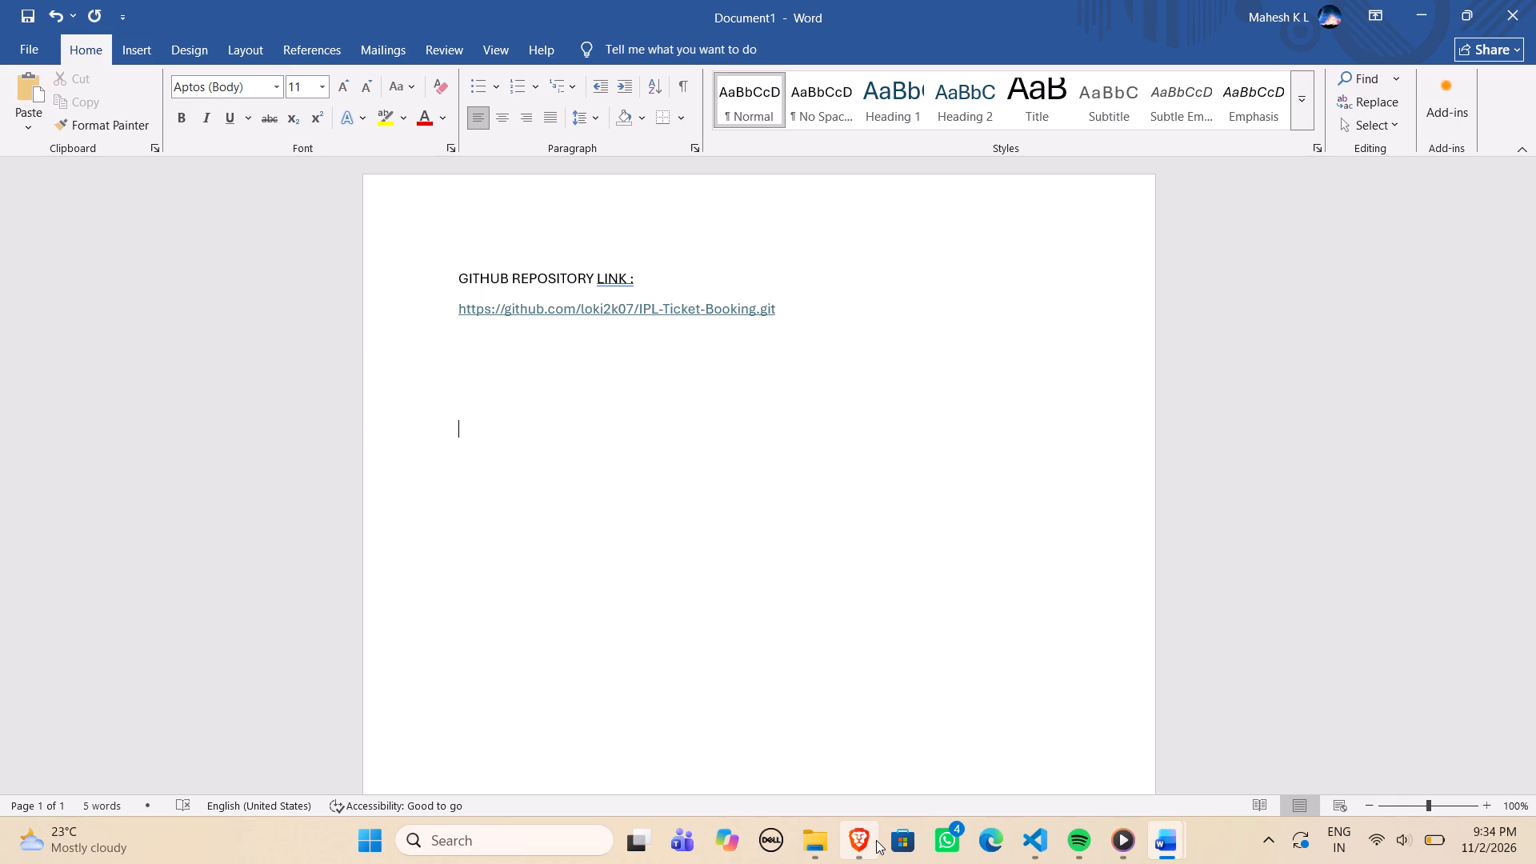
pyautogui.scroll(-1, 876, 840)
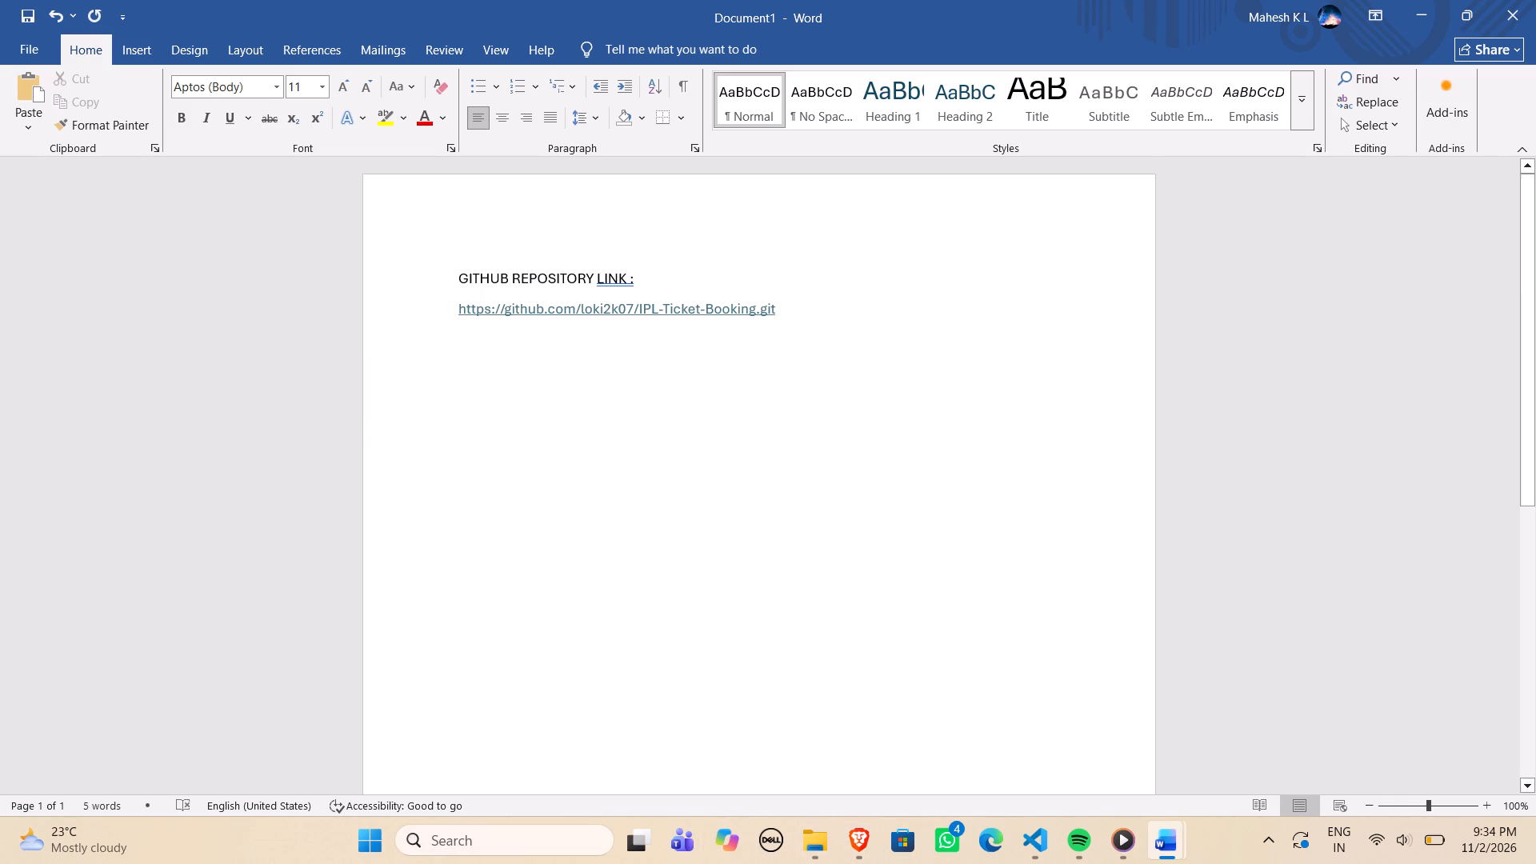
pyautogui.scroll(-1, 711, 510)
pyautogui.scroll(3, 711, 510)
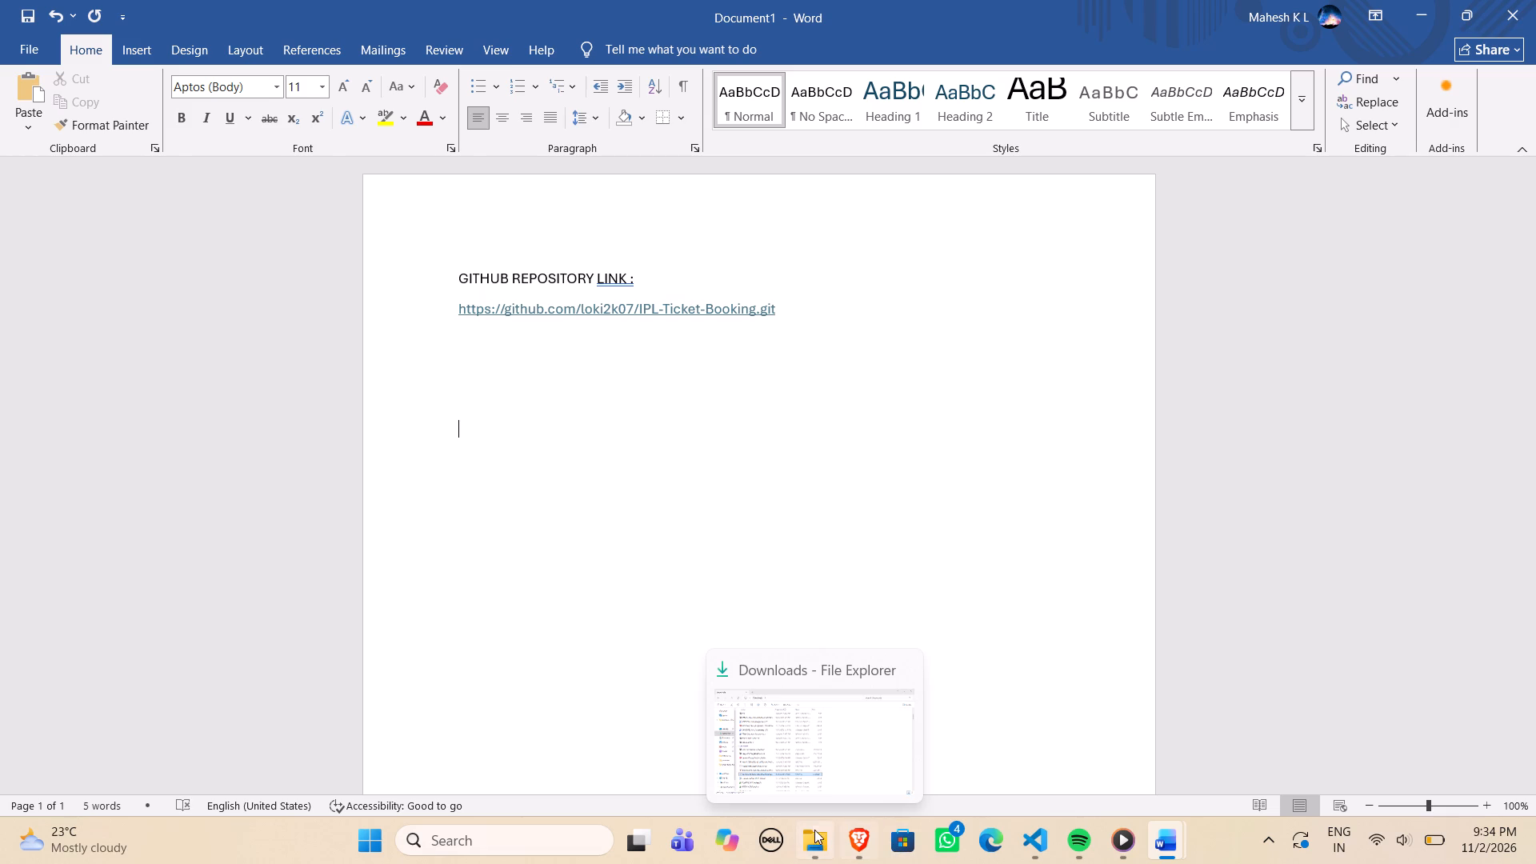
pyautogui.rightClick(506, 413)
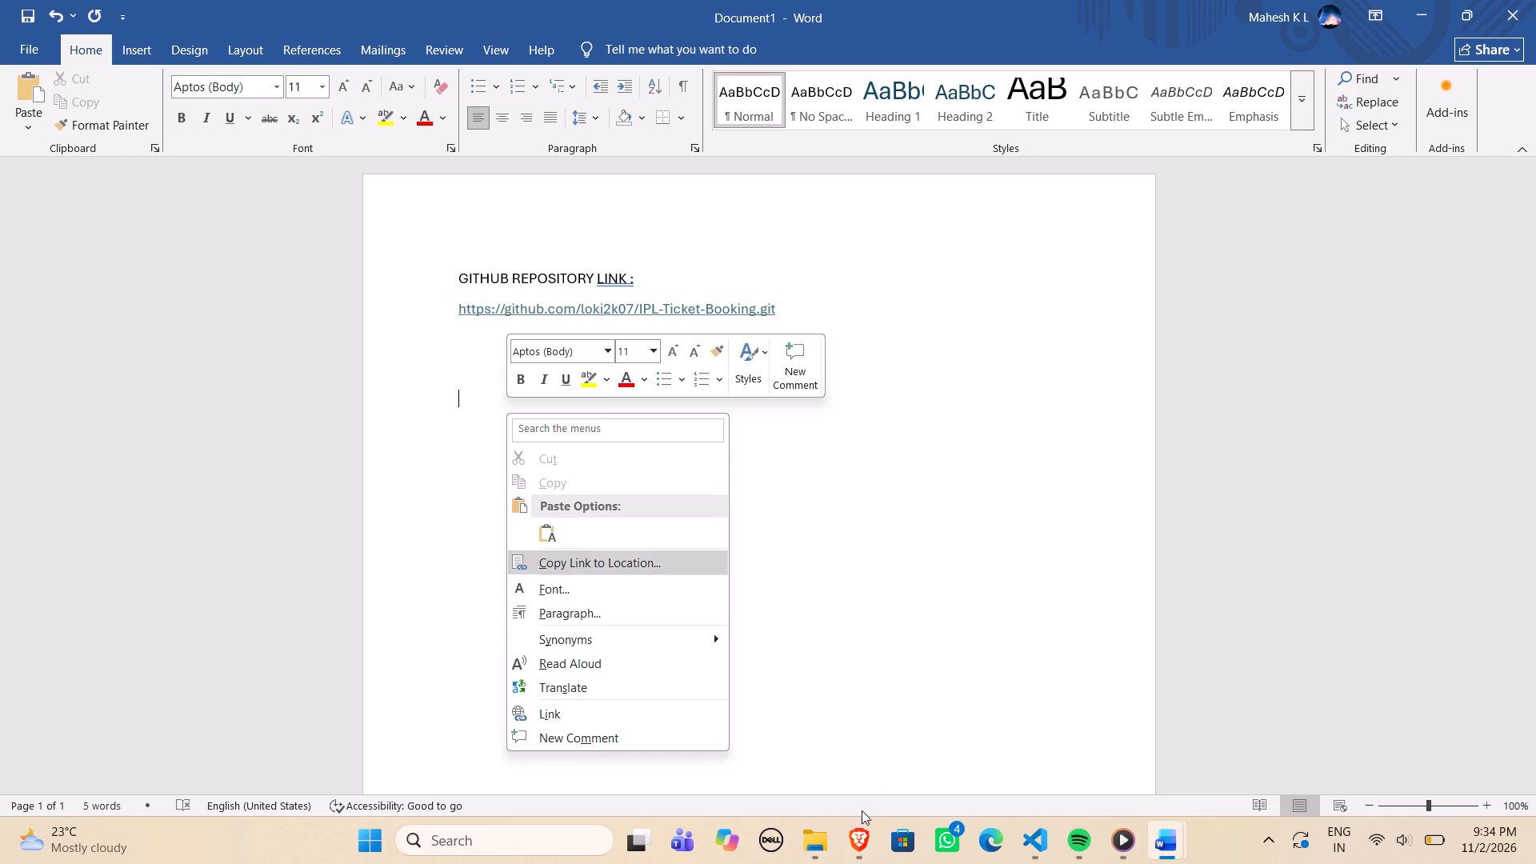
pyautogui.click(827, 846)
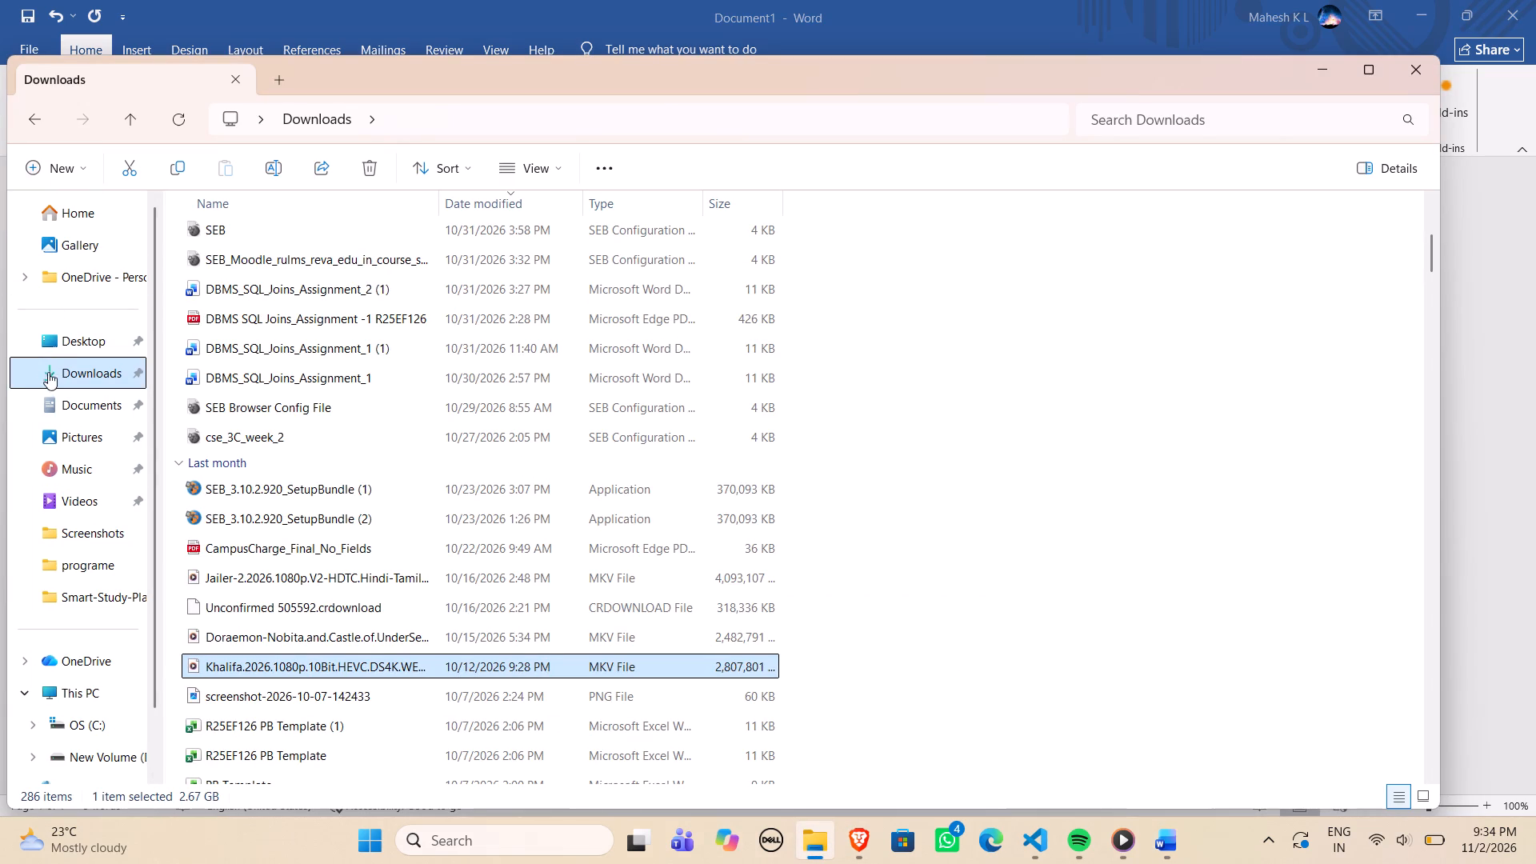
pyautogui.doubleClick(84, 435)
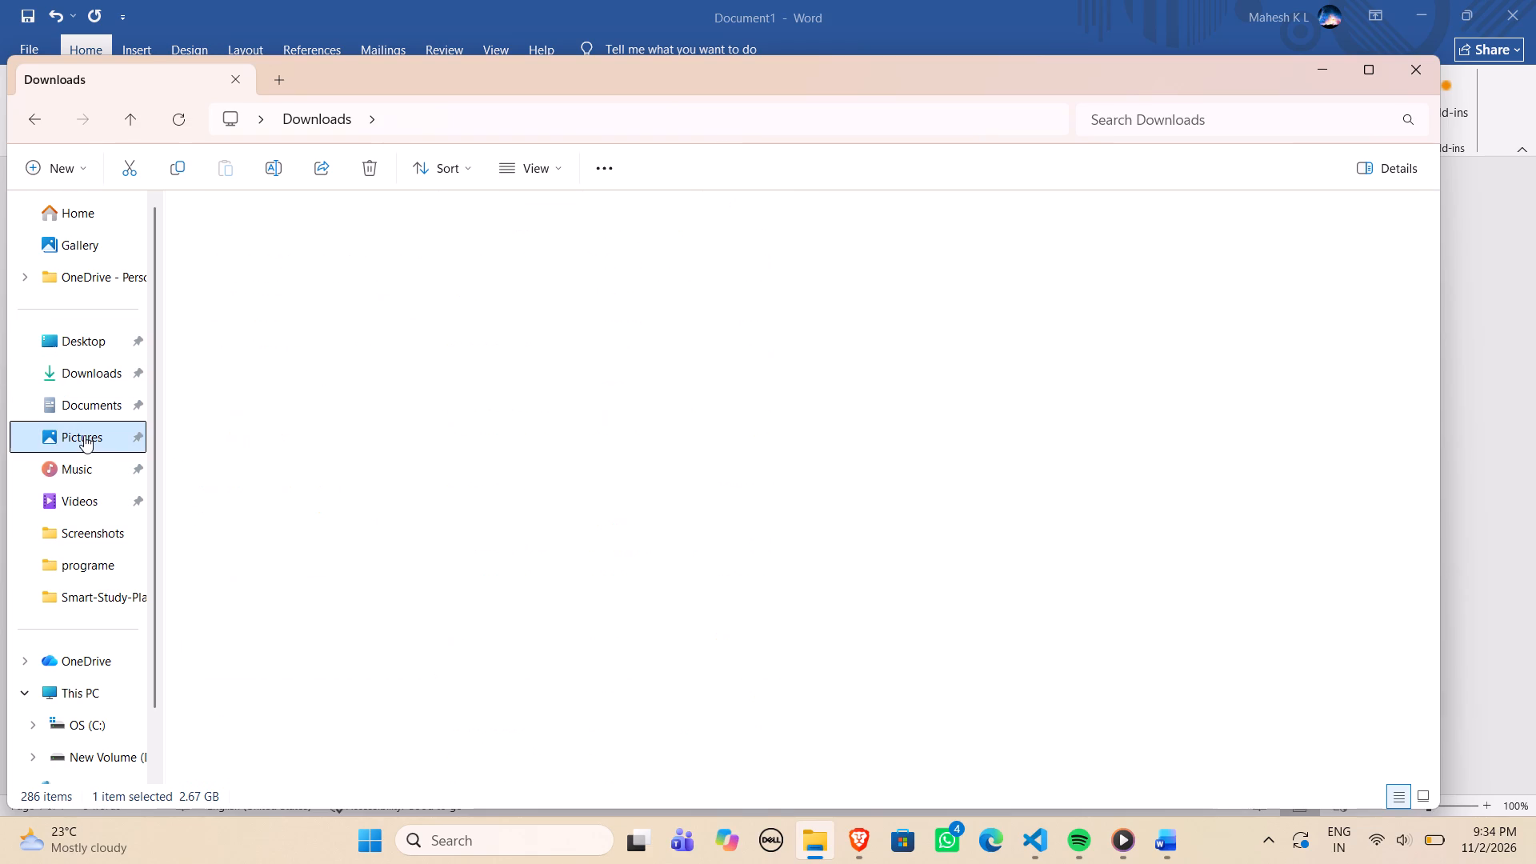
pyautogui.doubleClick(470, 225)
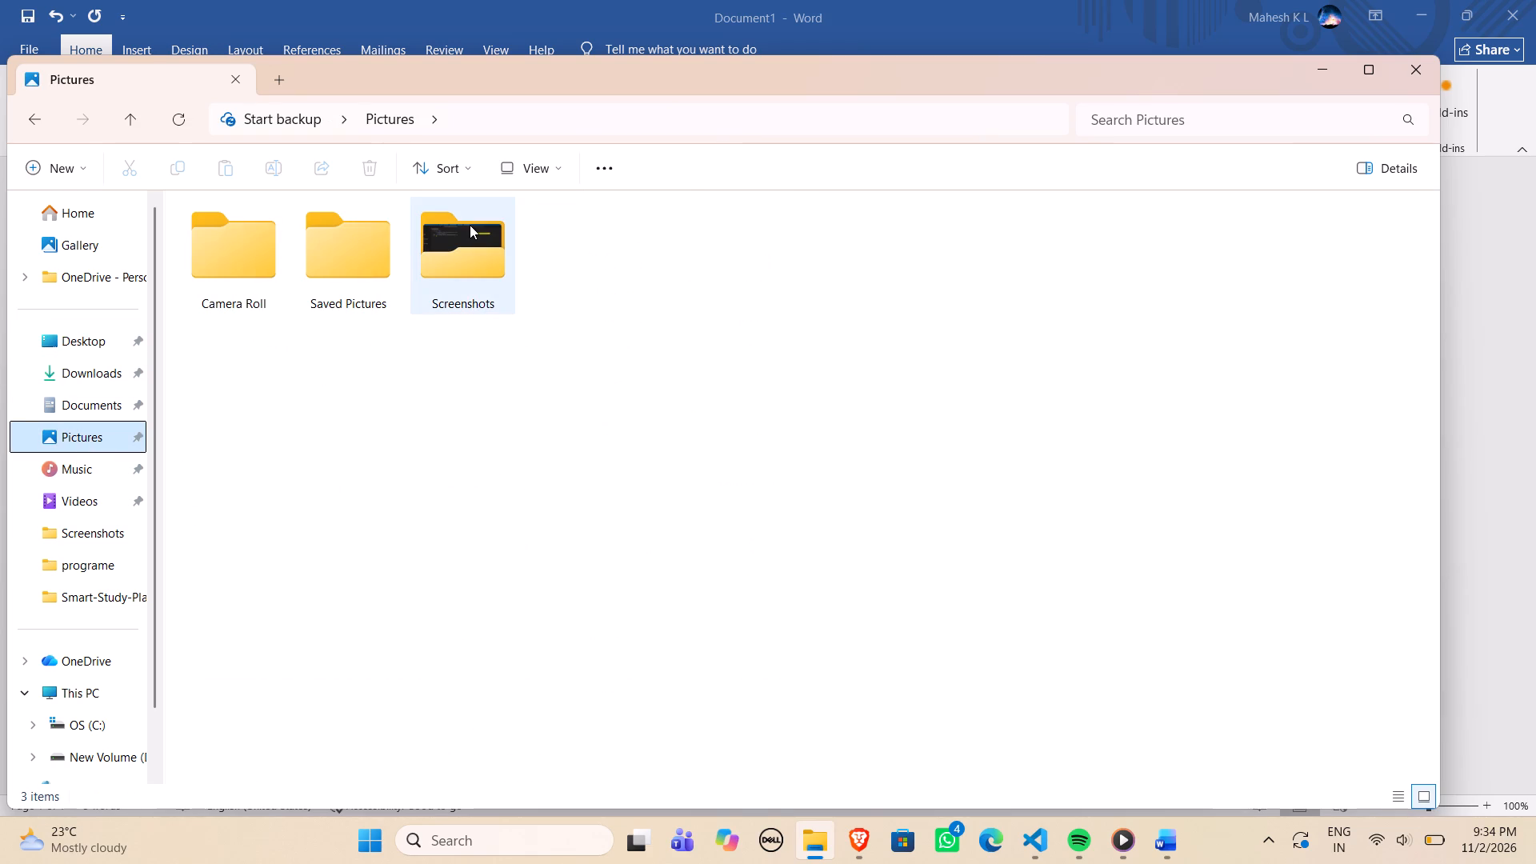
pyautogui.scroll(-17, 666, 661)
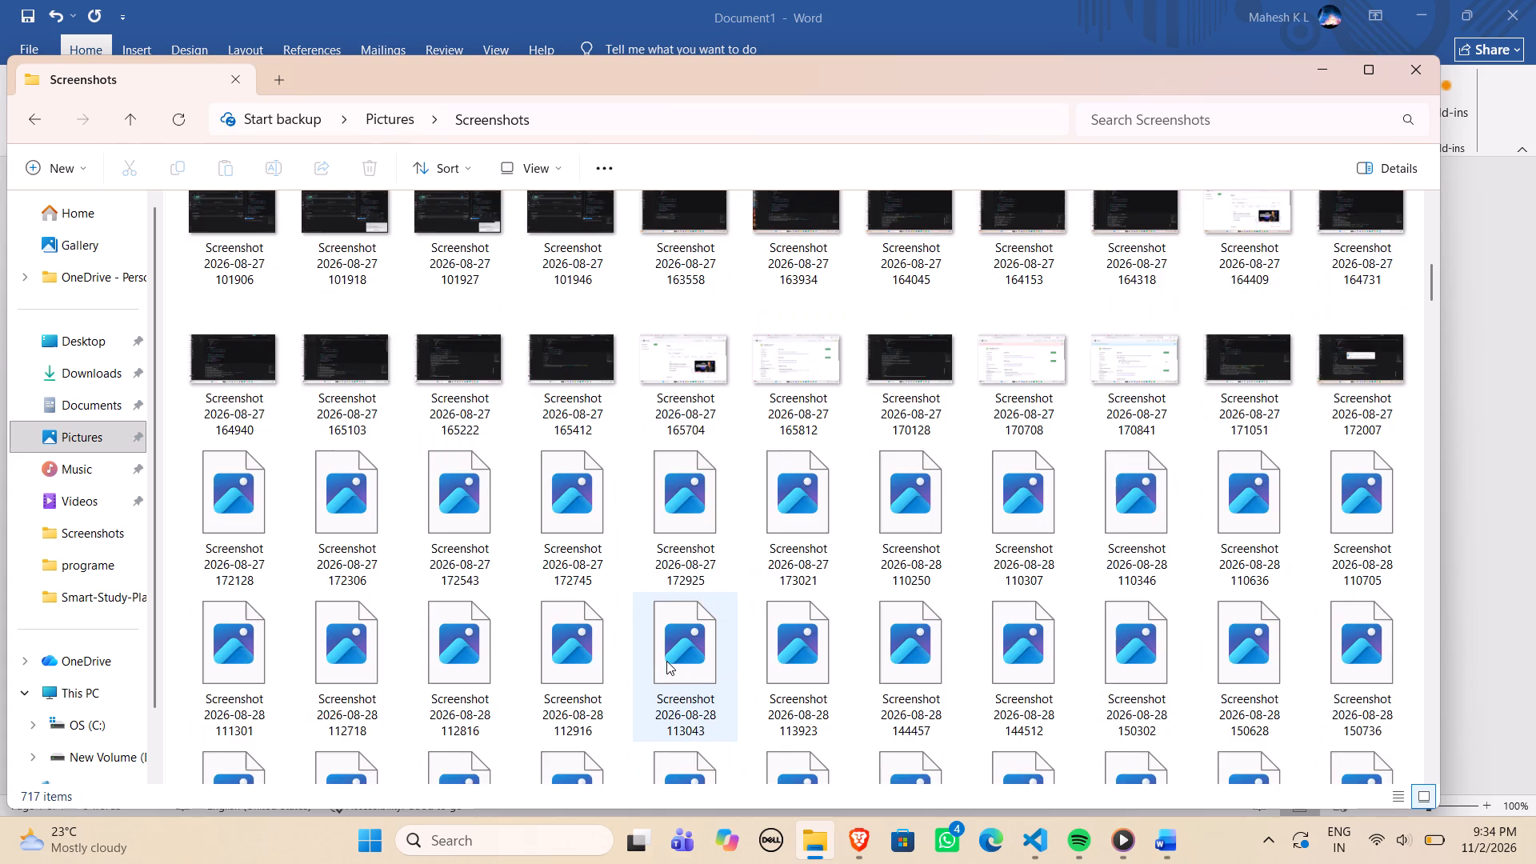
pyautogui.scroll(-20, 666, 661)
pyautogui.scroll(-17, 666, 661)
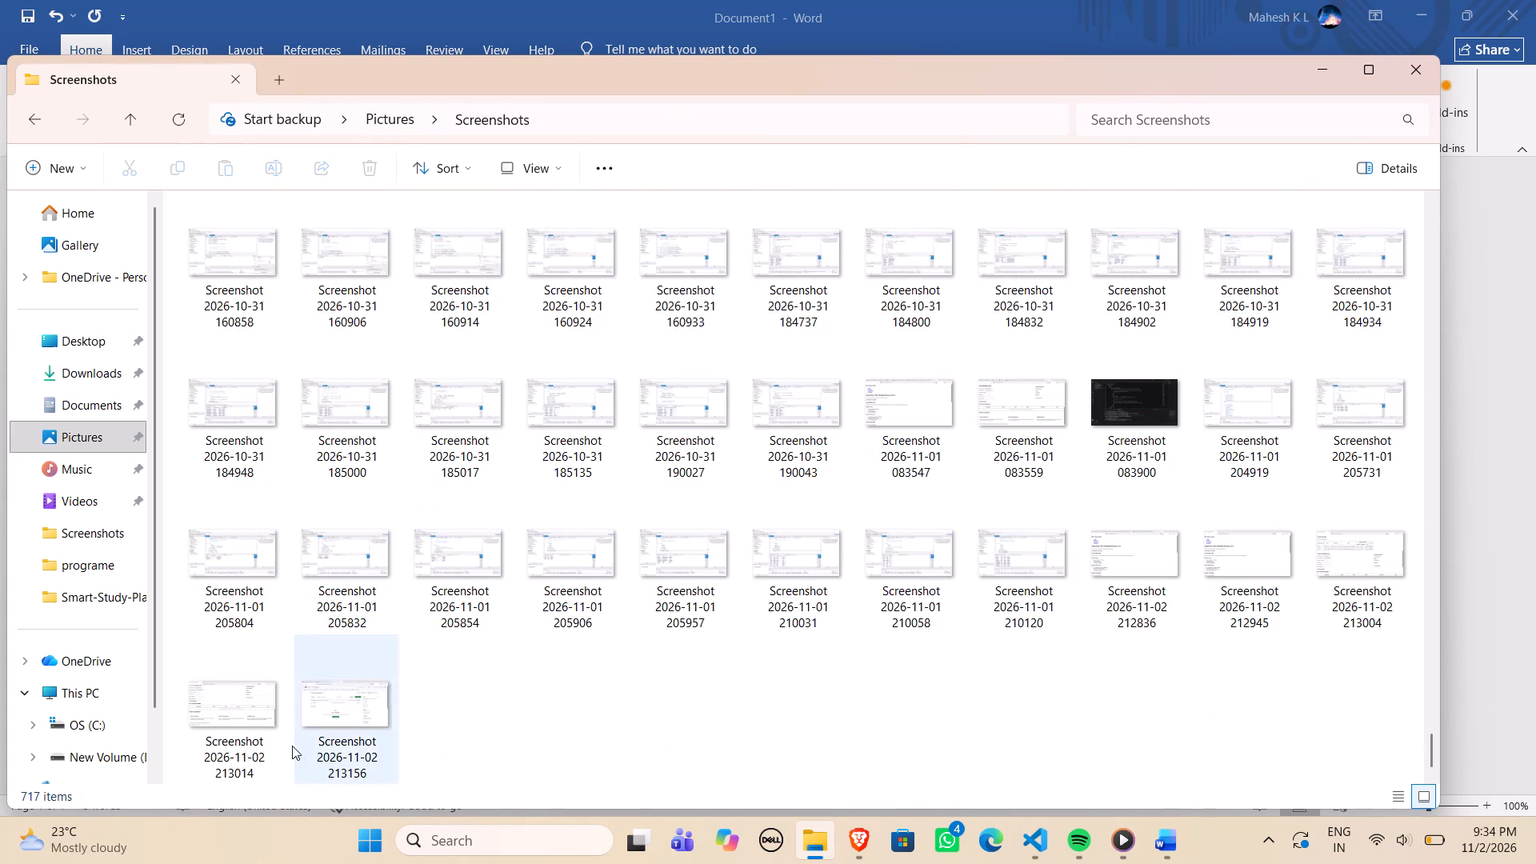
pyautogui.doubleClick(334, 714)
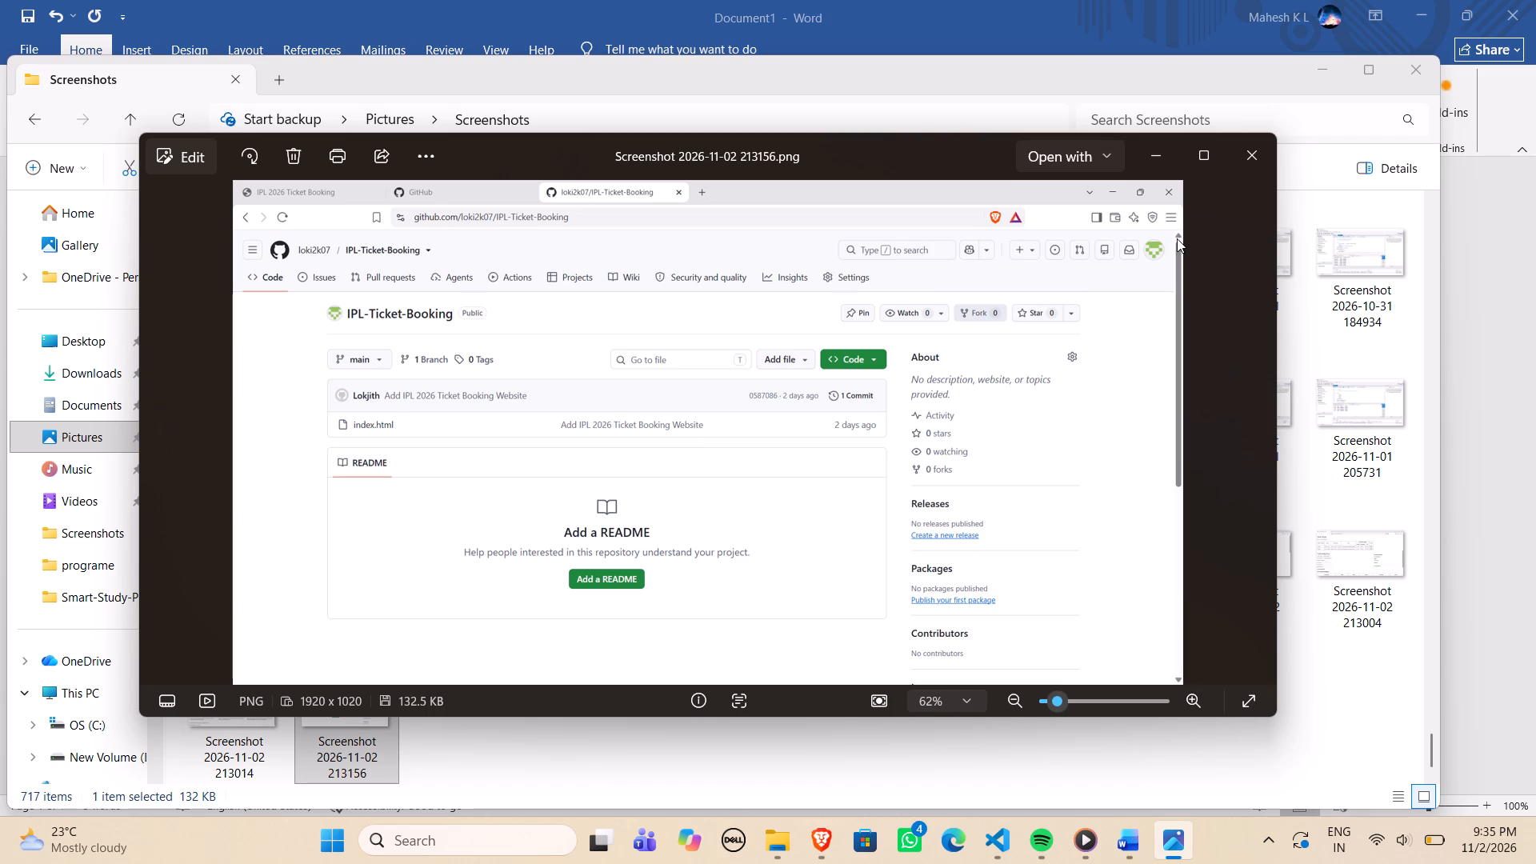
pyautogui.click(1154, 154)
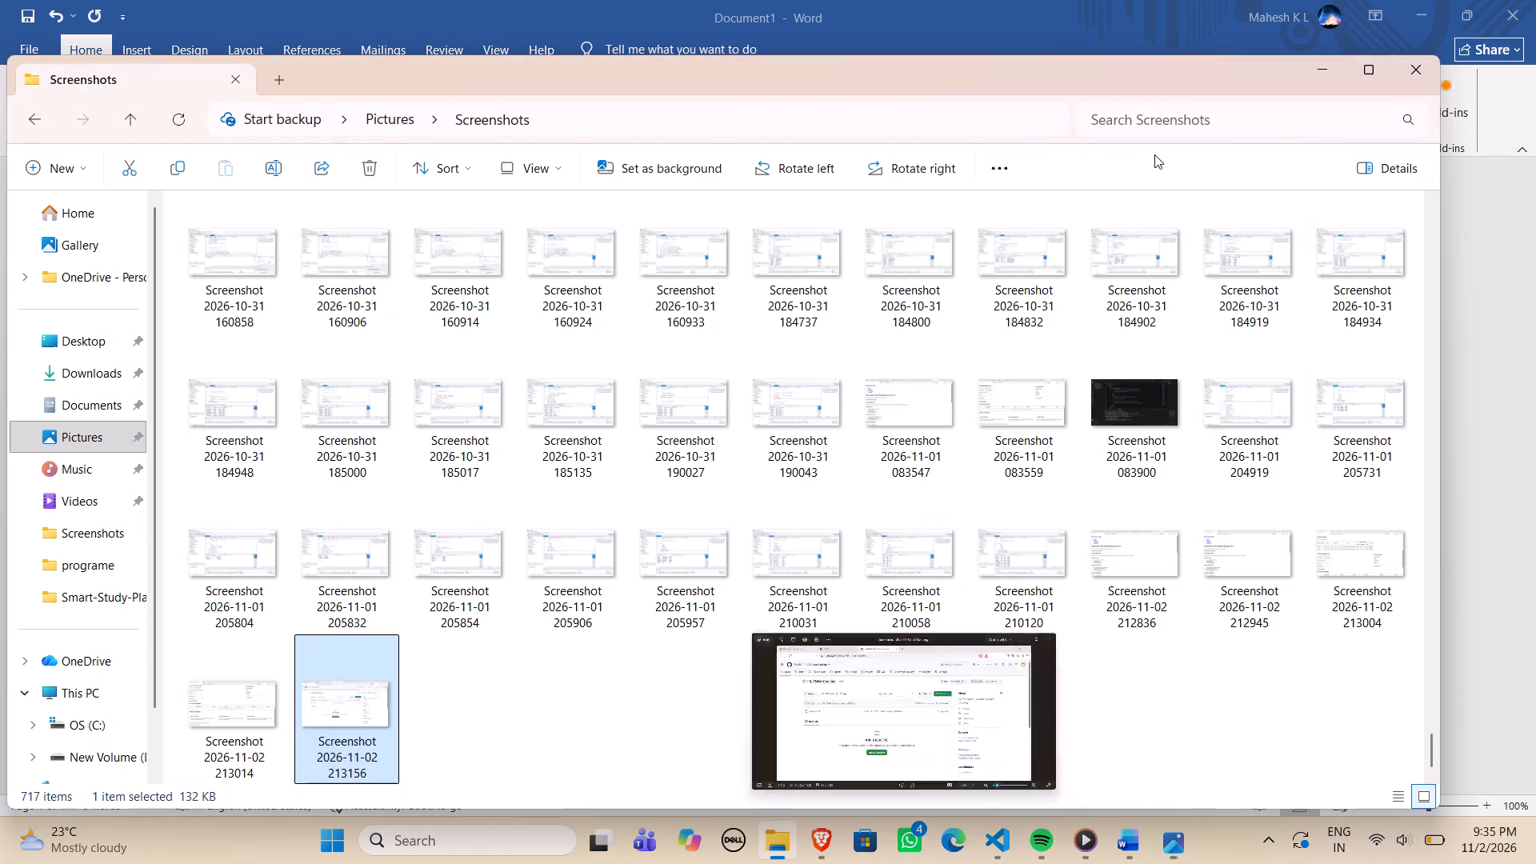
pyautogui.rightClick(360, 665)
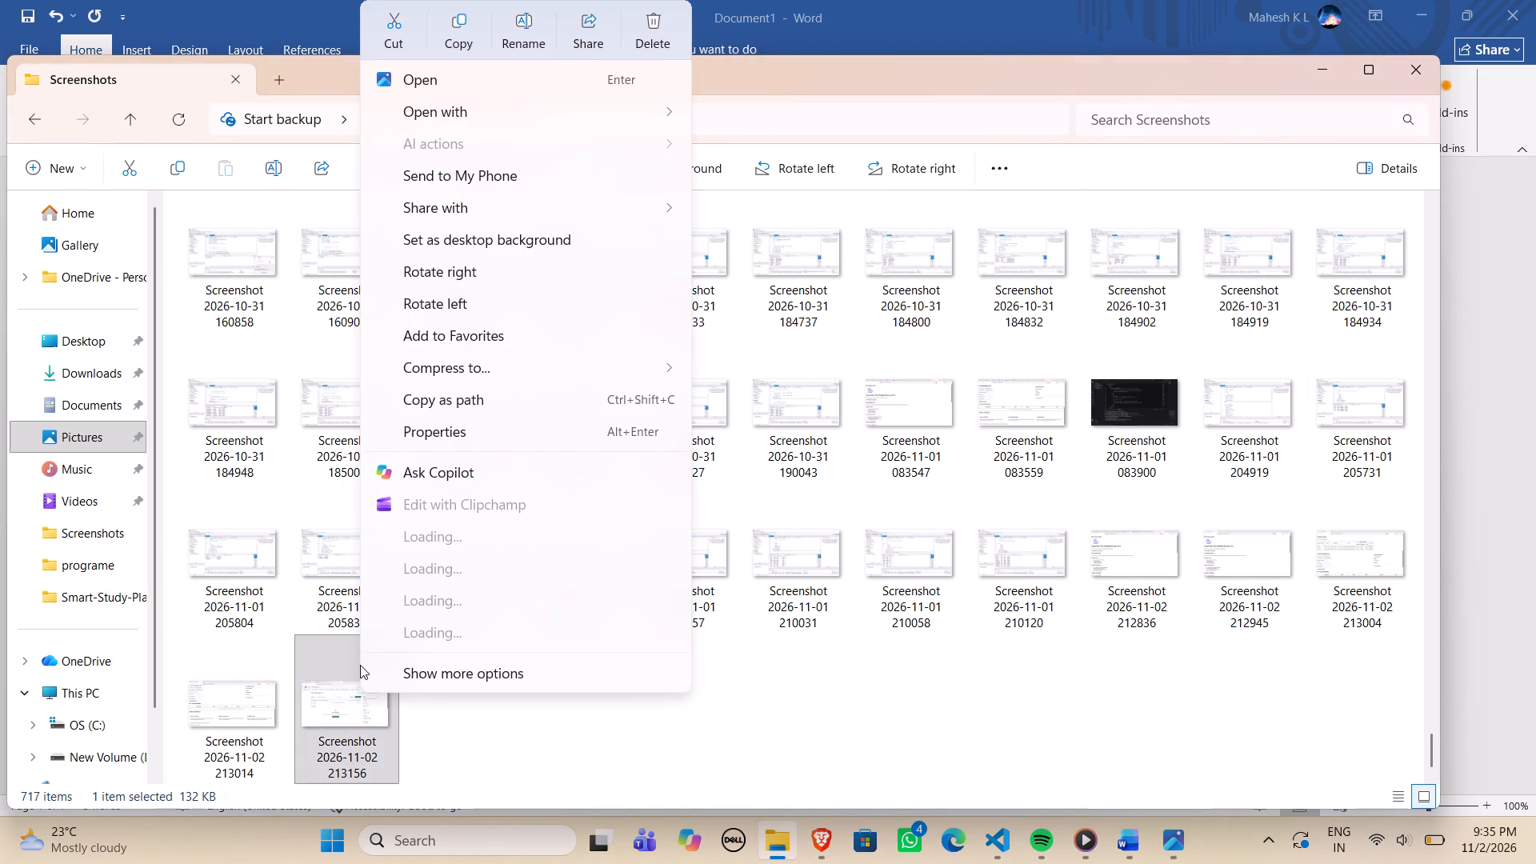
pyautogui.click(467, 38)
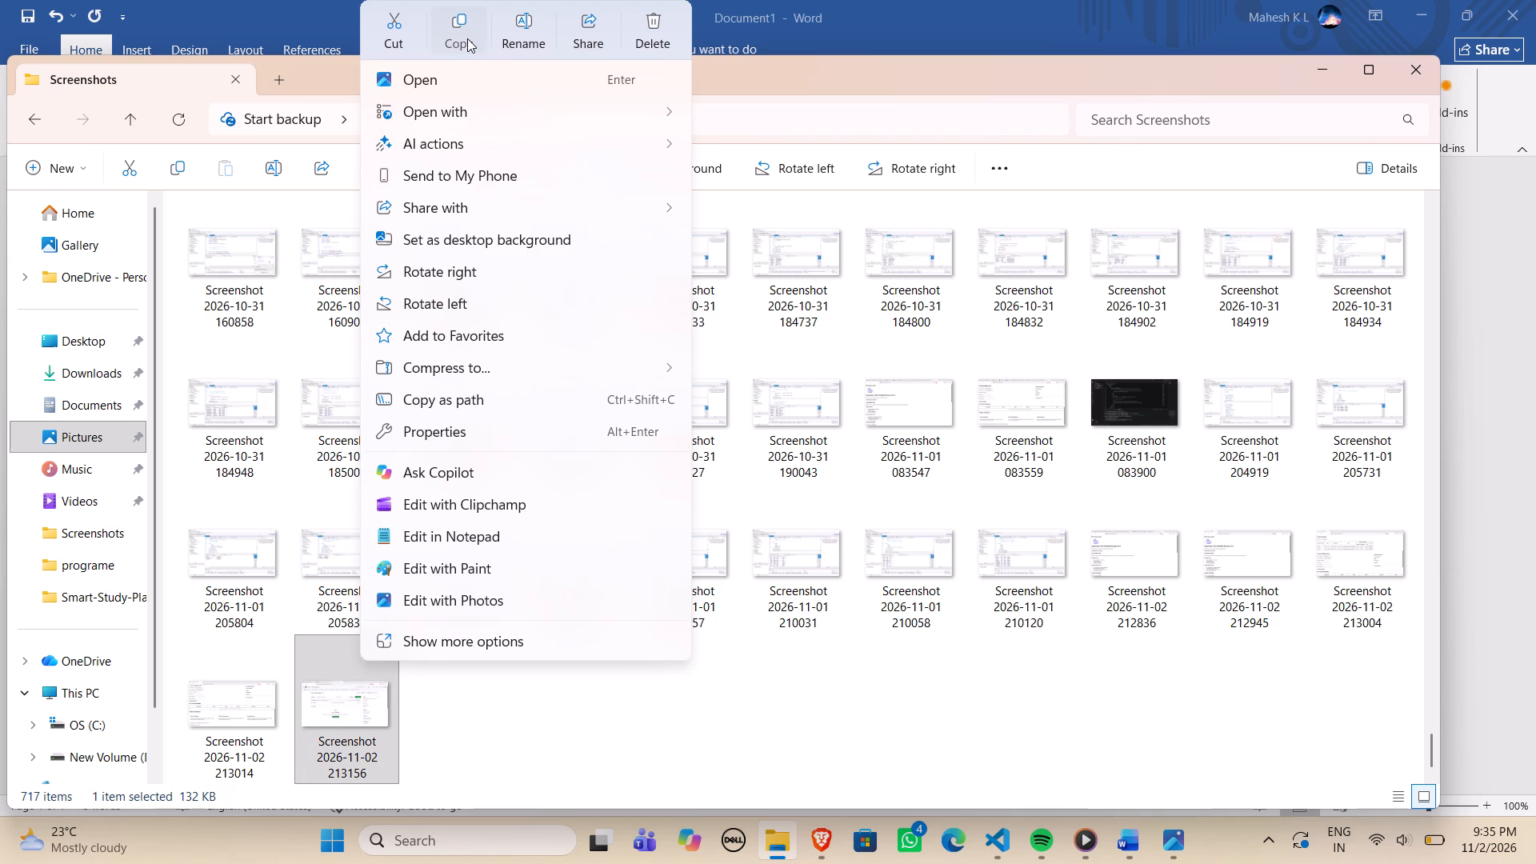
# Paste the copied GitHub repository screenshot into Document1 below the link and add two line breaks after it.
pyautogui.click(1322, 70)
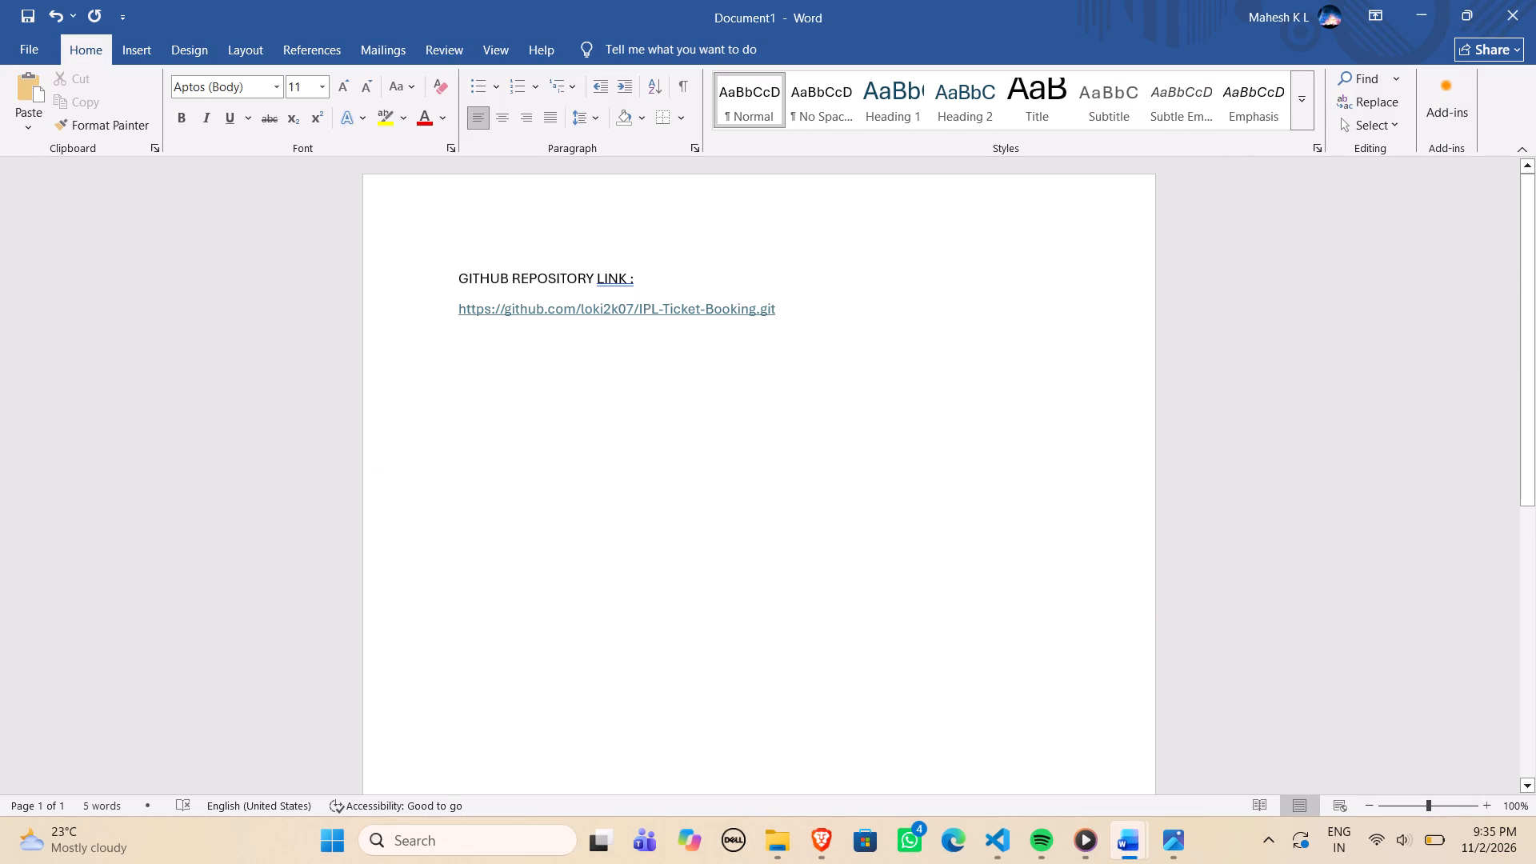
pyautogui.hotkey('ctrl', 'v')
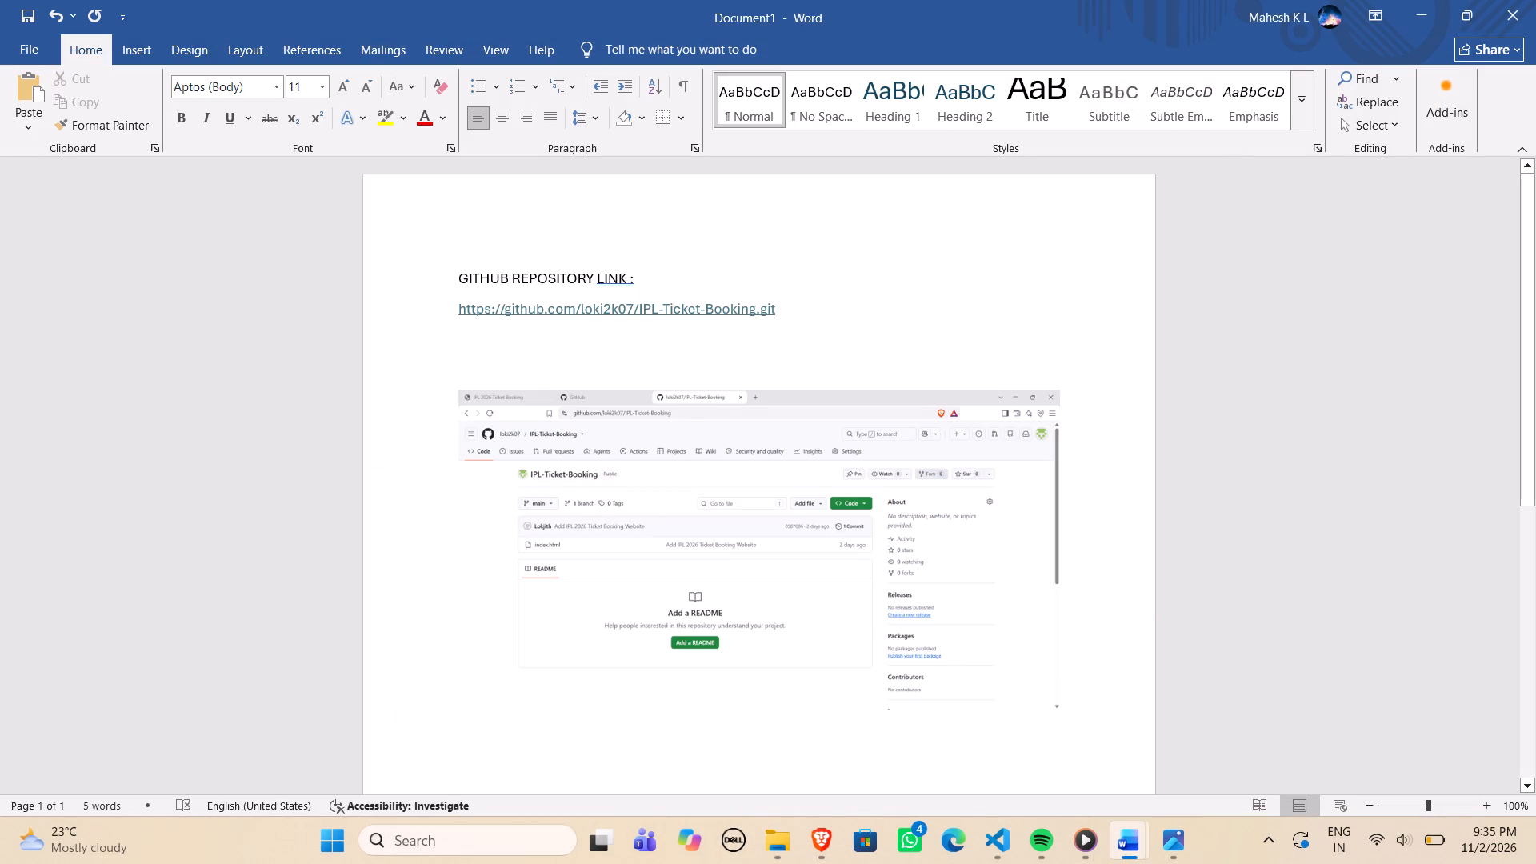
pyautogui.scroll(-3, 927, 395)
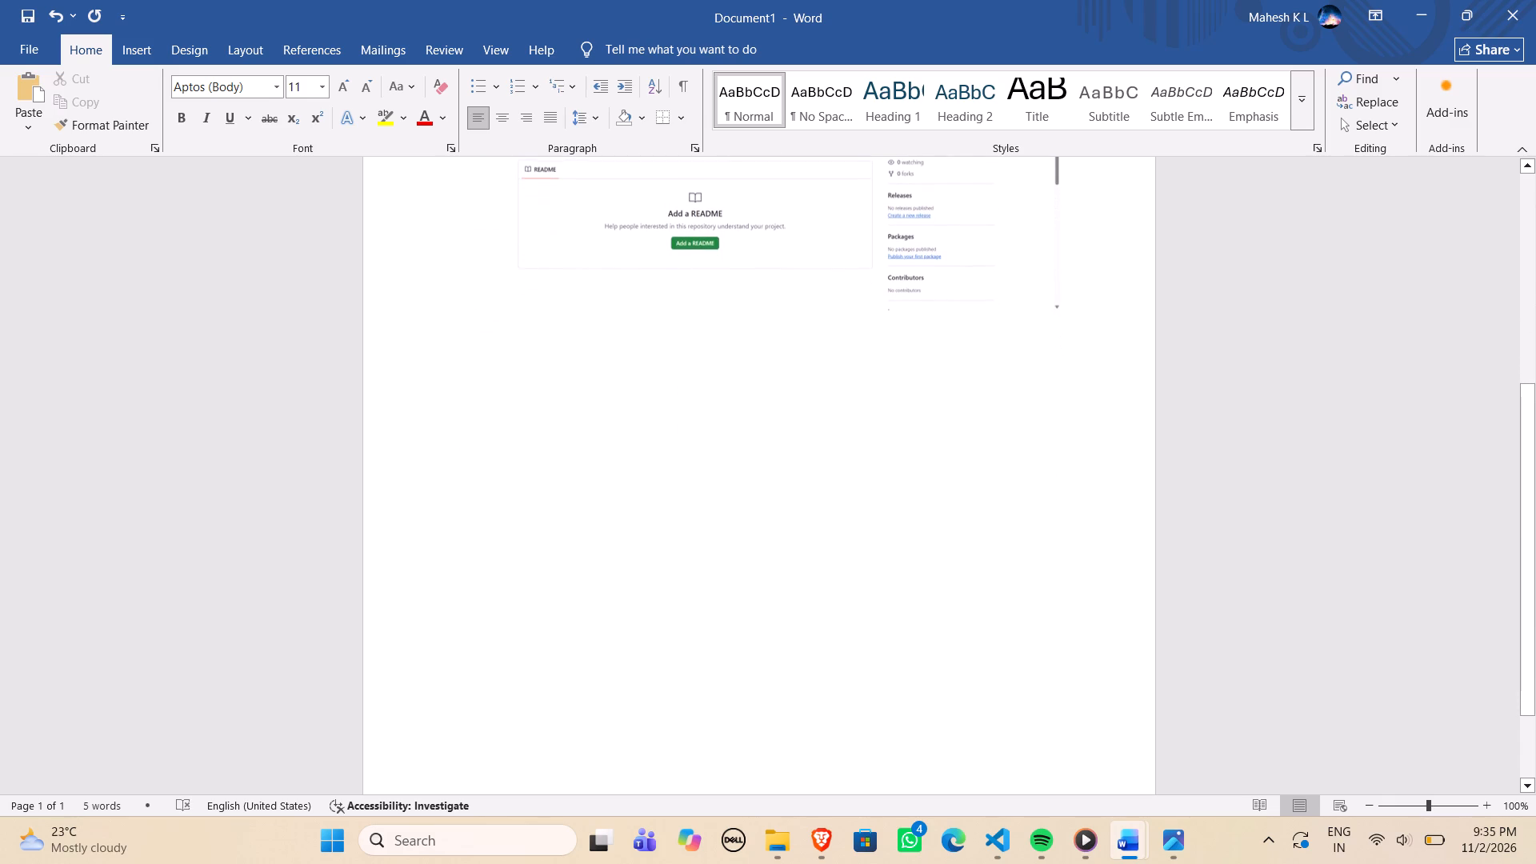
pyautogui.press('Return')
pyautogui.press('Return')
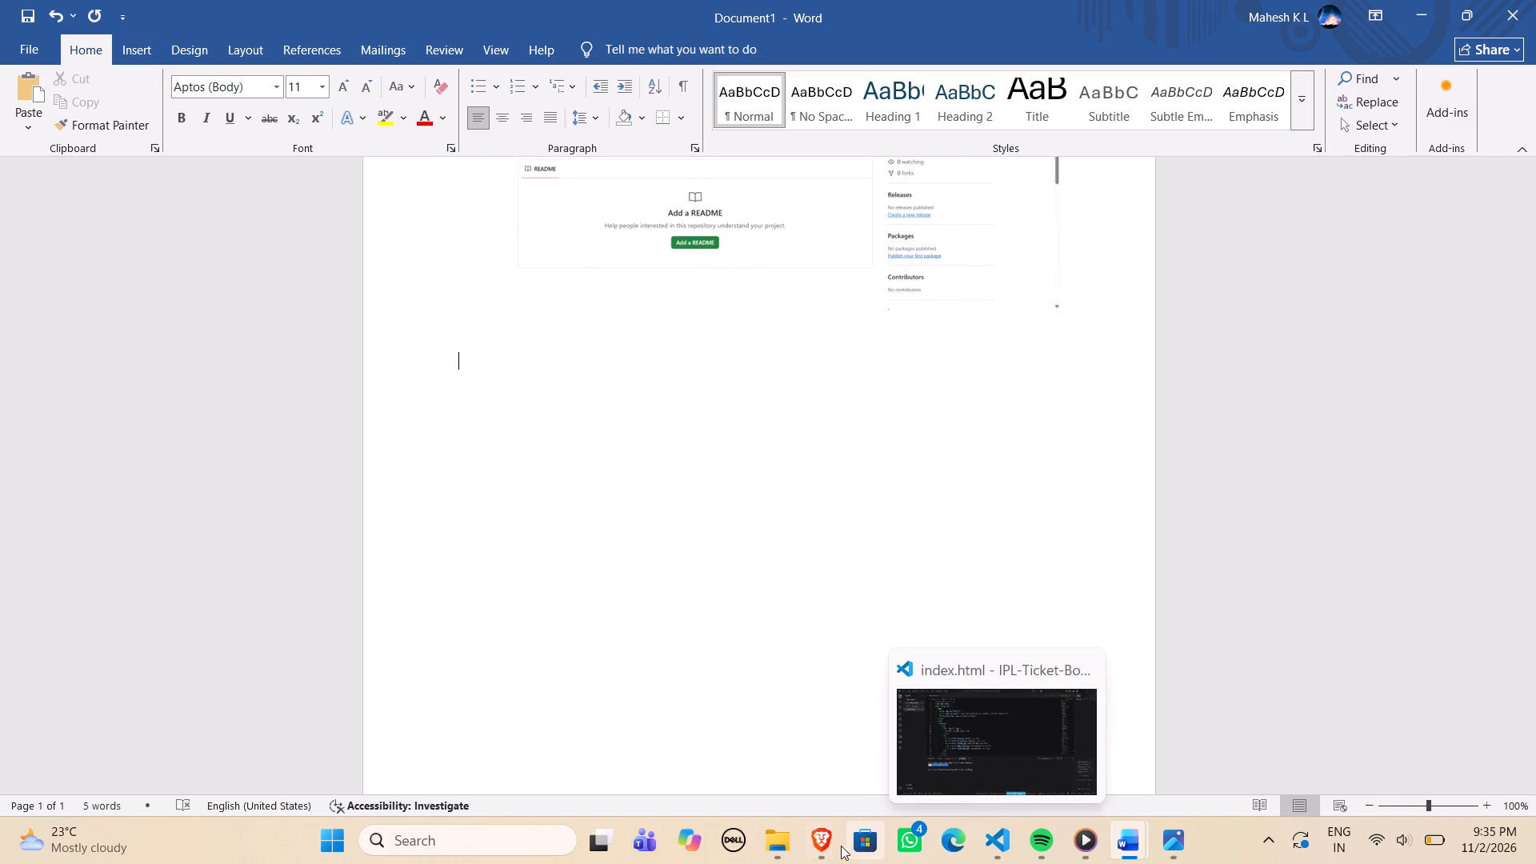
# Look through the 2026-11-02 captures in the Screenshots folder, from 212836 onward, to identify the IPL ticket booking page images.
pyautogui.click(775, 850)
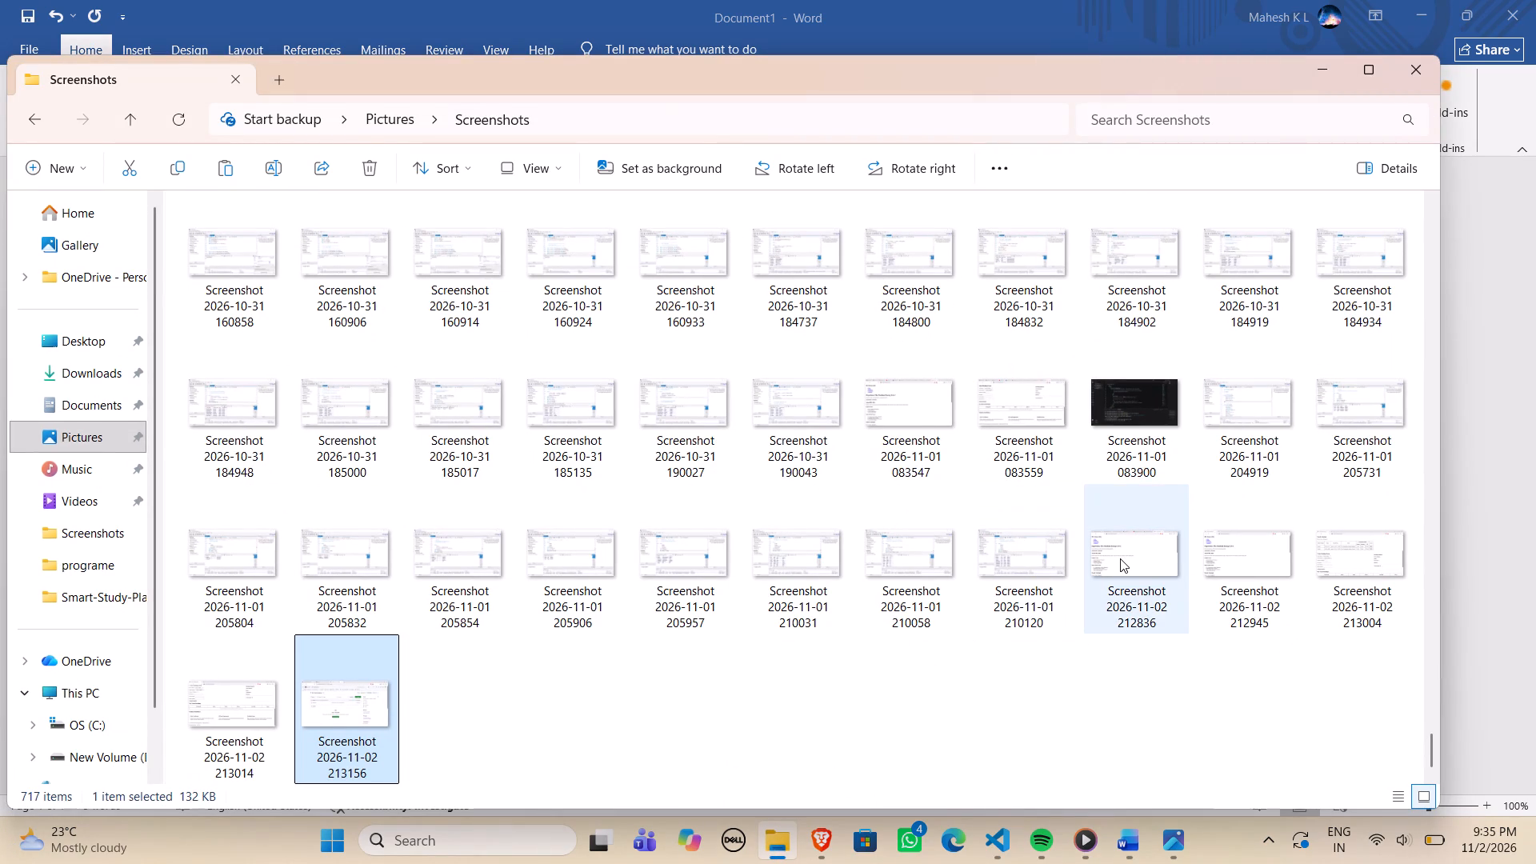
pyautogui.click(1120, 558)
pyautogui.doubleClick(1120, 558)
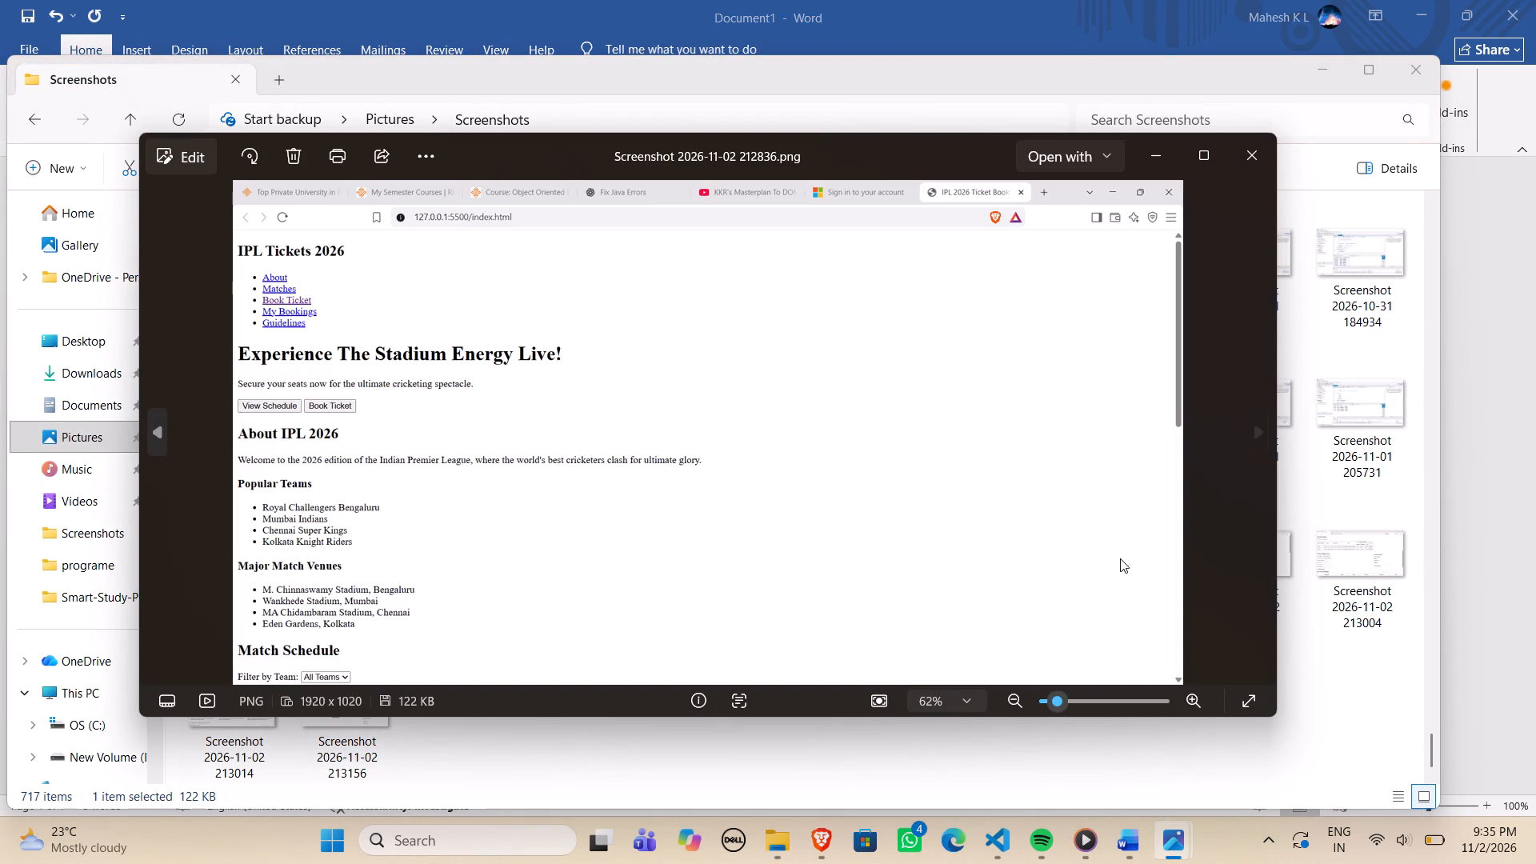
pyautogui.press('Right')
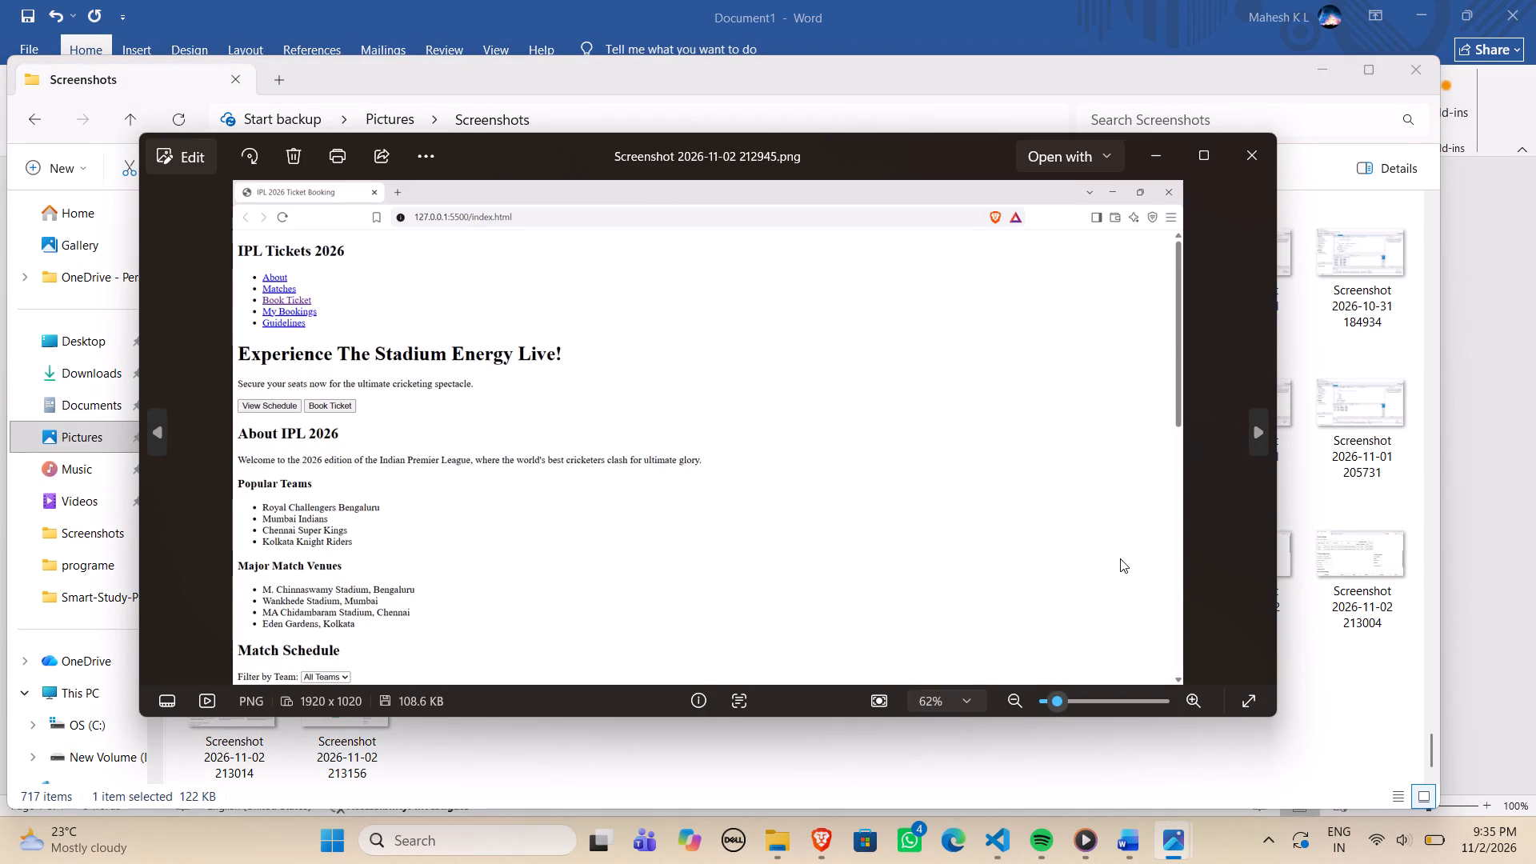
pyautogui.press('Right')
pyautogui.press('Right')
pyautogui.press('Right')
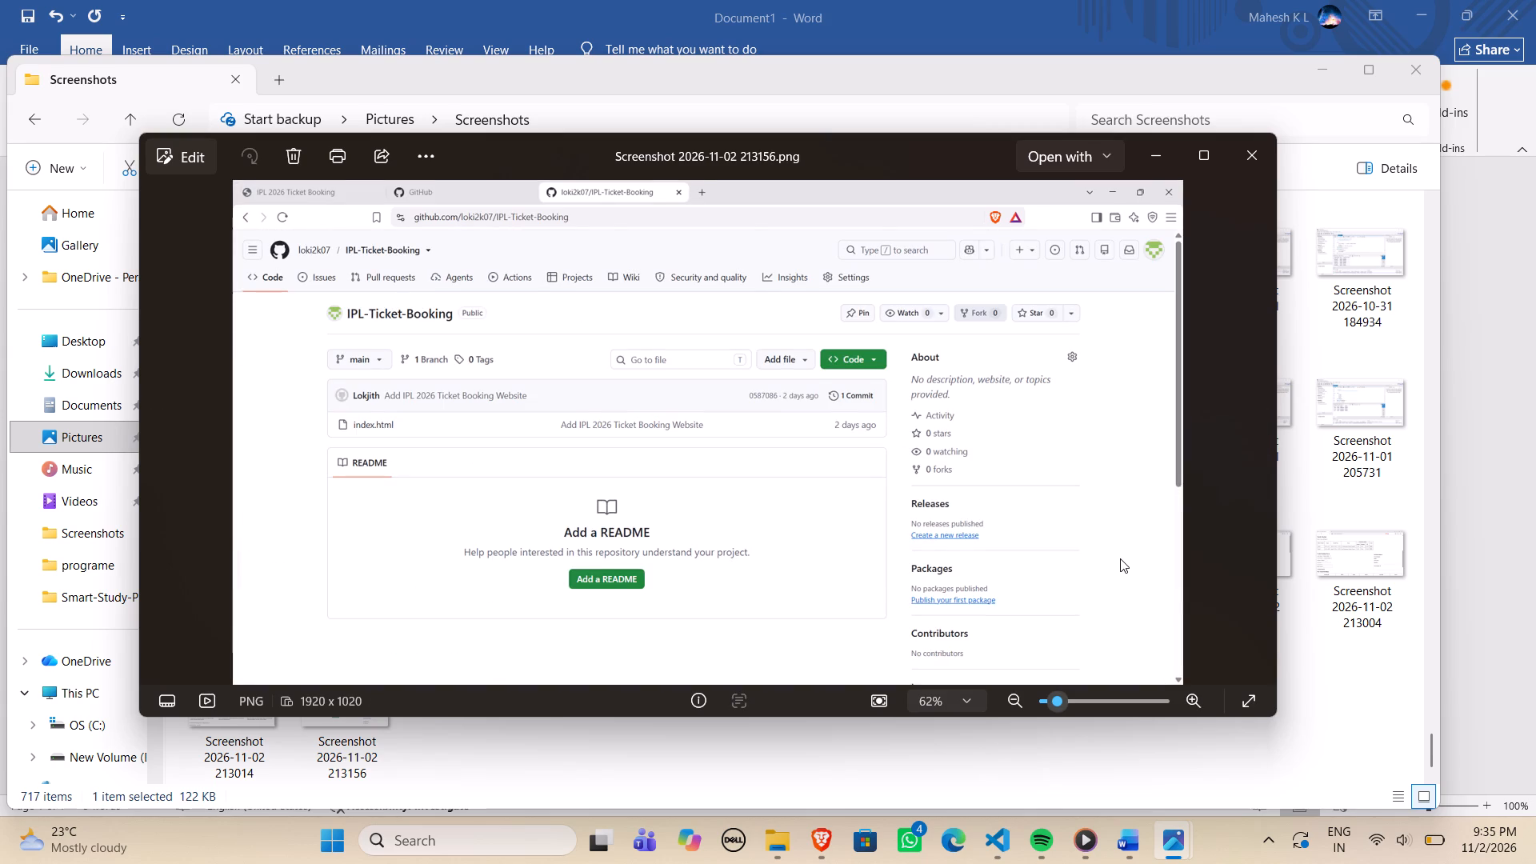
pyautogui.press('Left')
pyautogui.click(1146, 146)
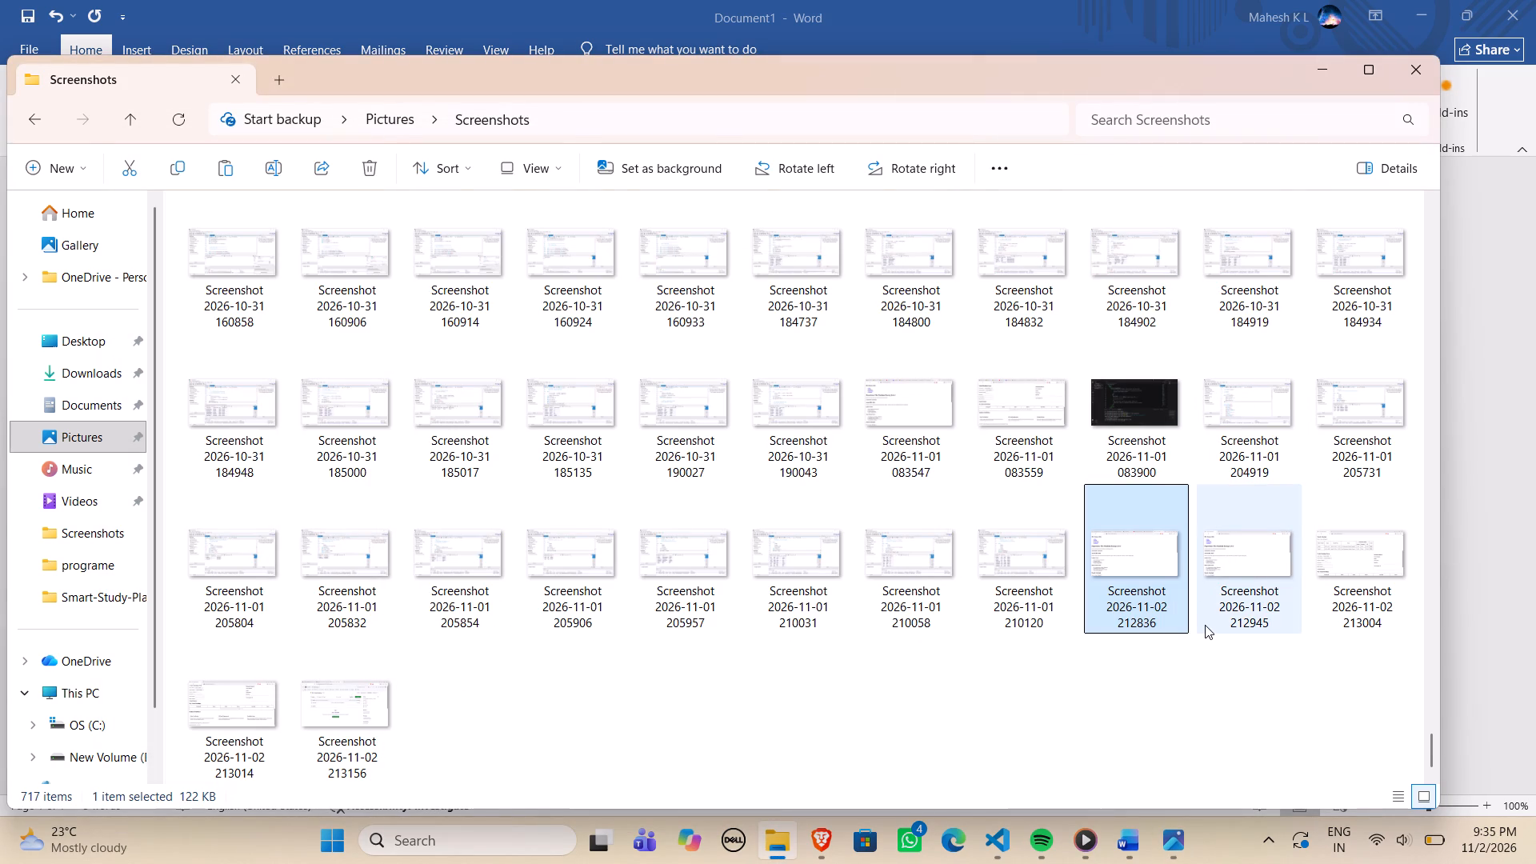
pyautogui.click(1205, 625)
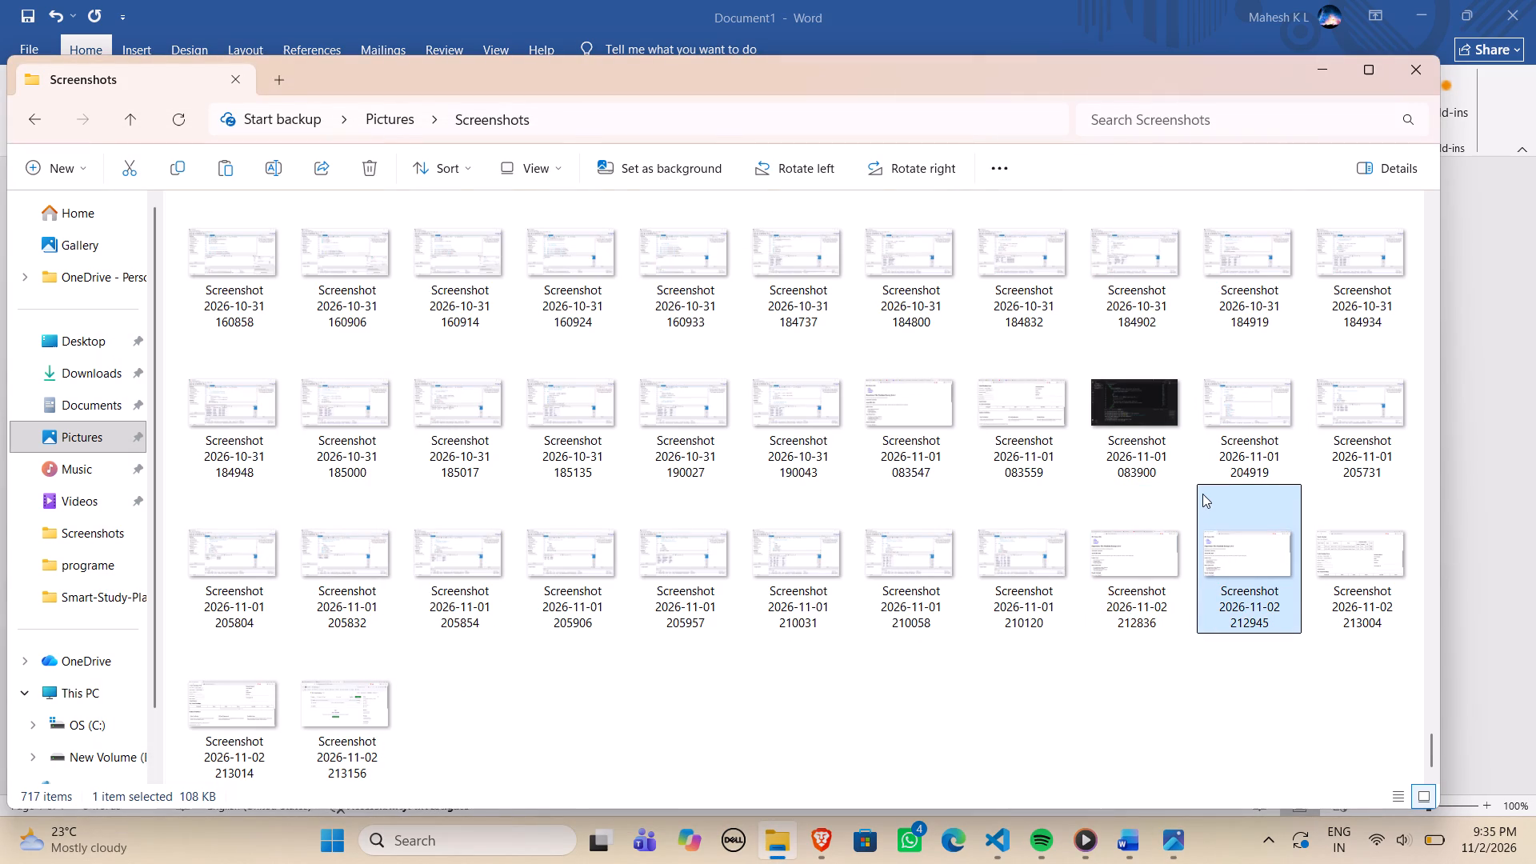
pyautogui.doubleClick(1219, 535)
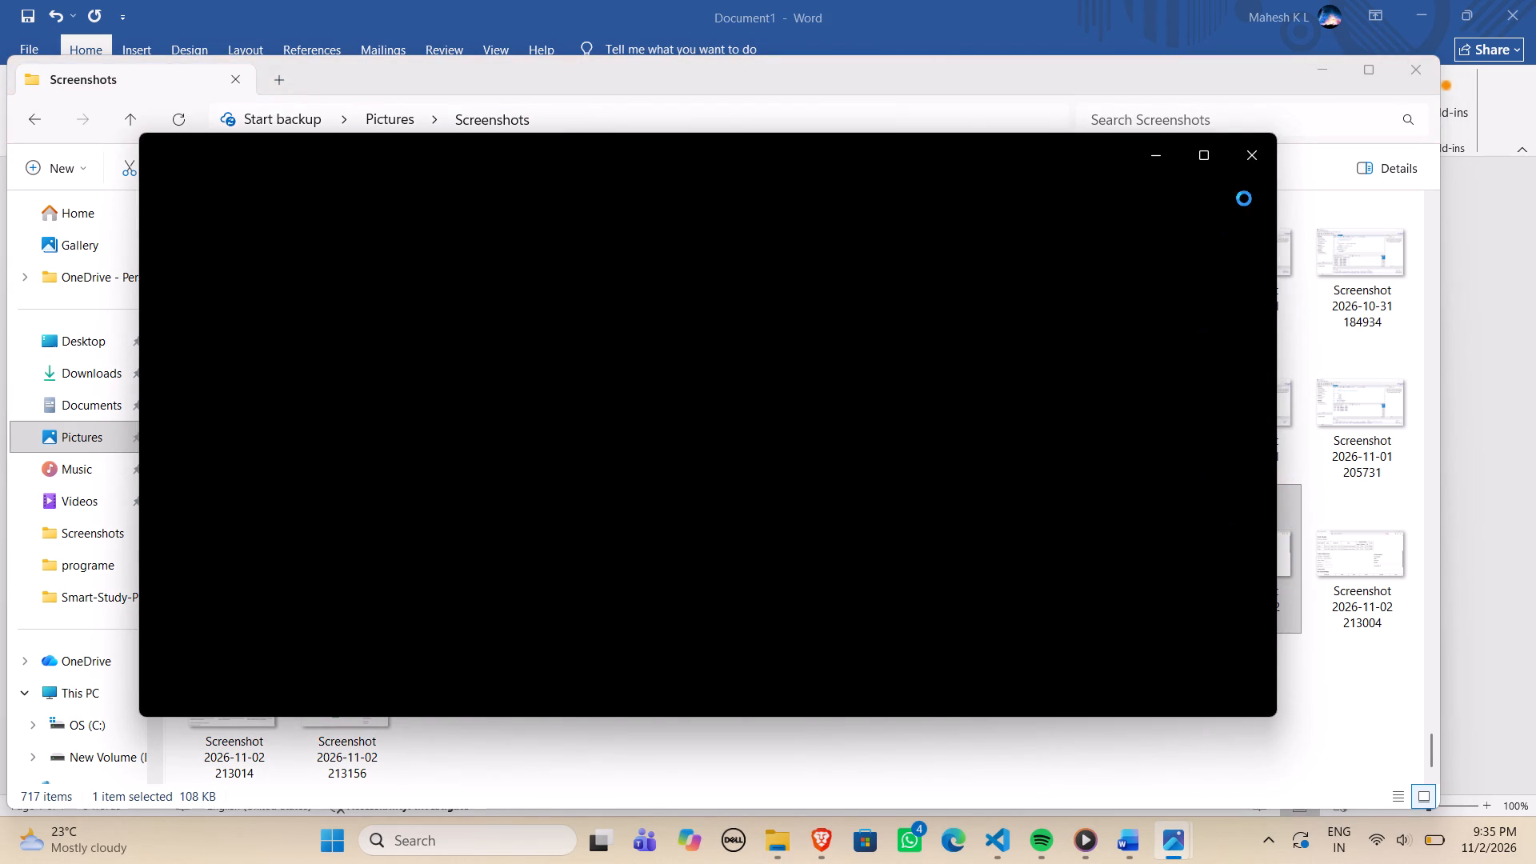
pyautogui.click(1251, 156)
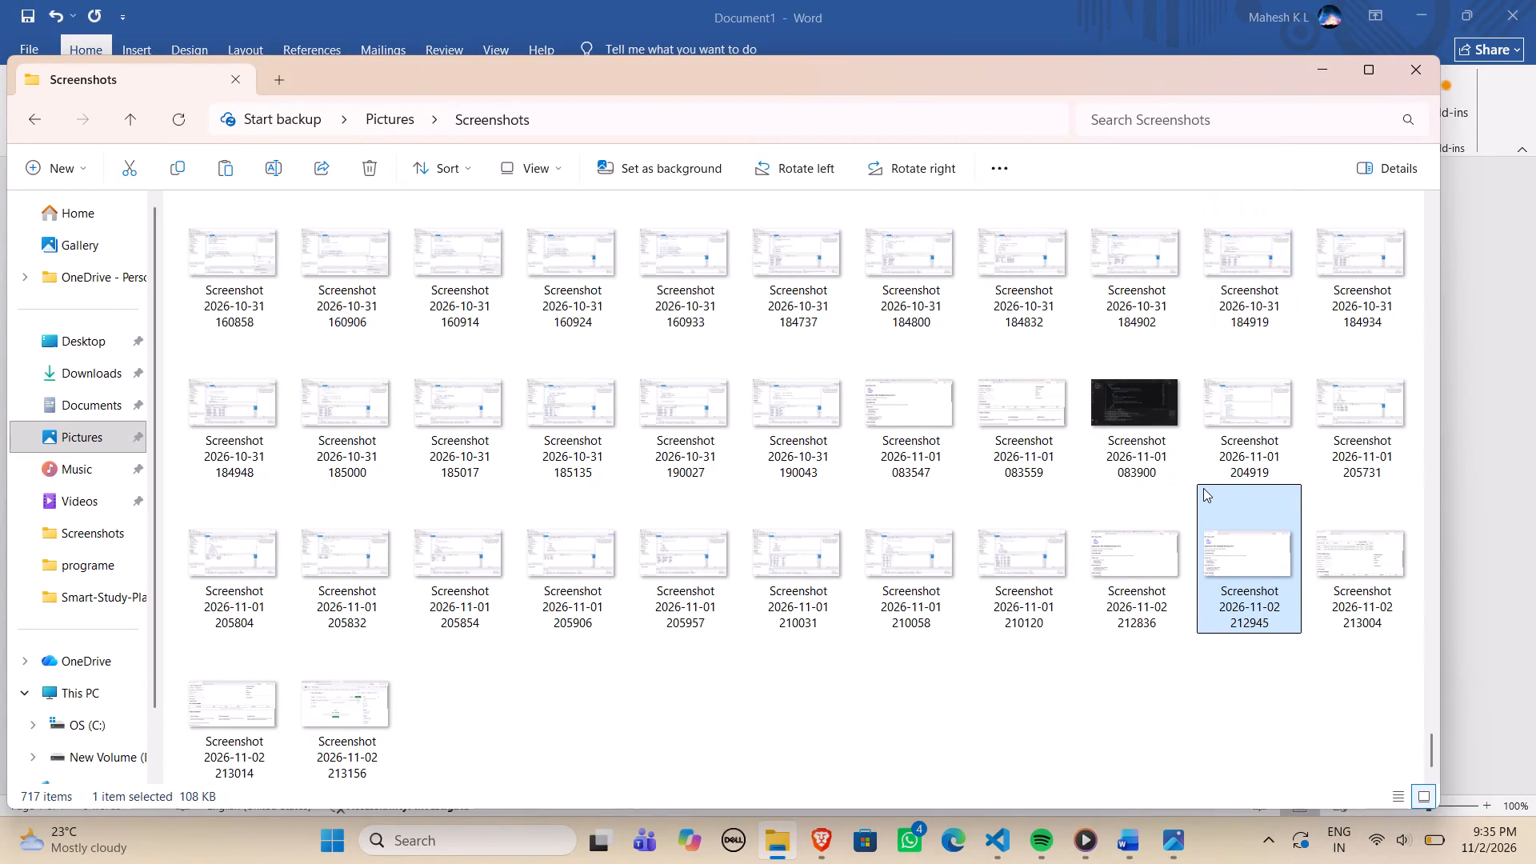
pyautogui.moveTo(1203, 488); pyautogui.dragTo(1342, 518)
pyautogui.moveTo(1196, 494); pyautogui.dragTo(1387, 522)
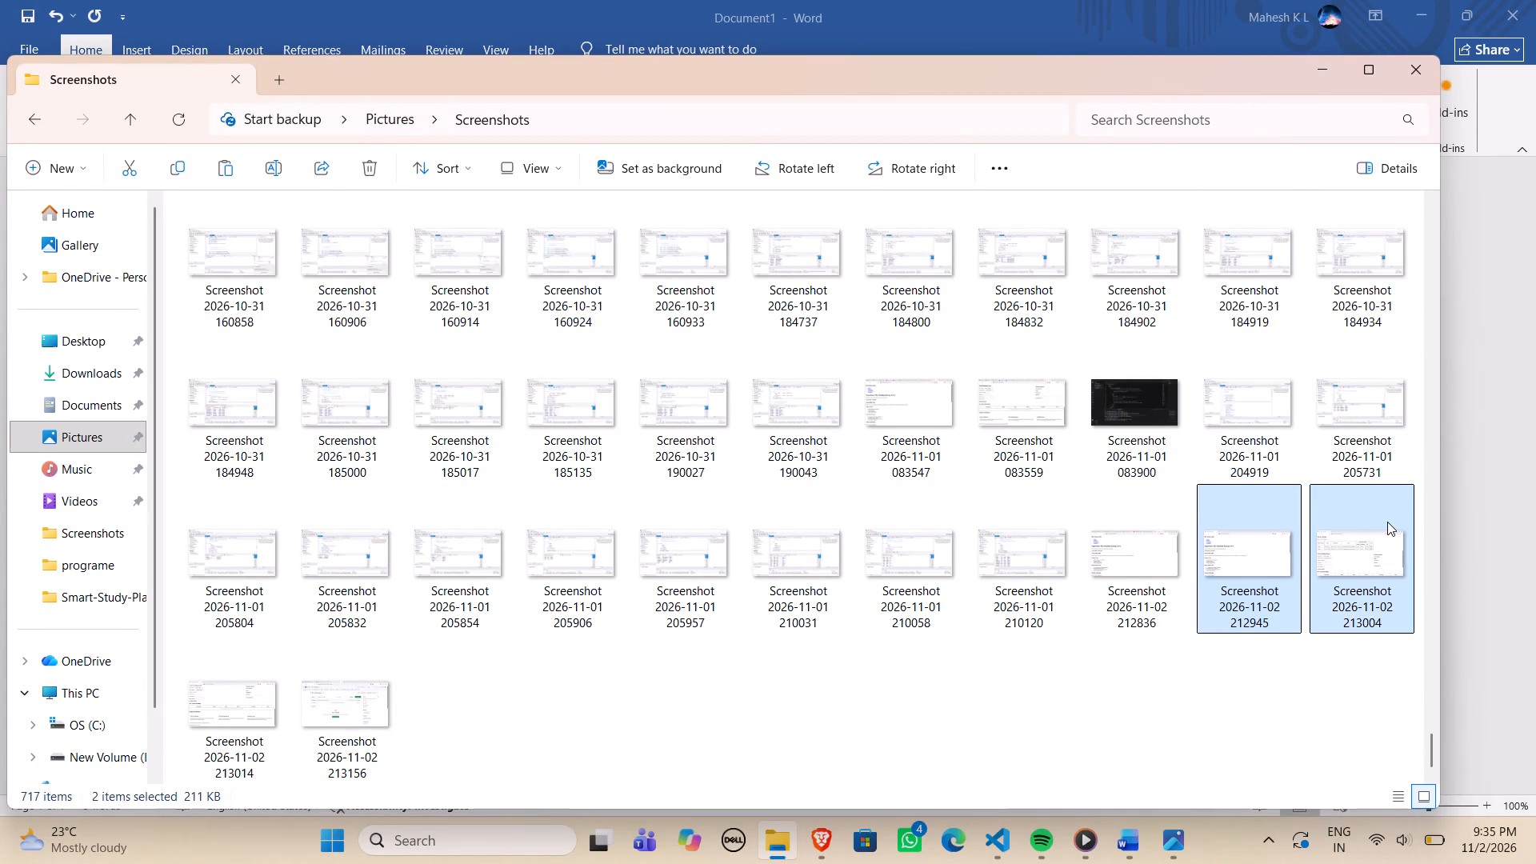
pyautogui.rightClick(1387, 522)
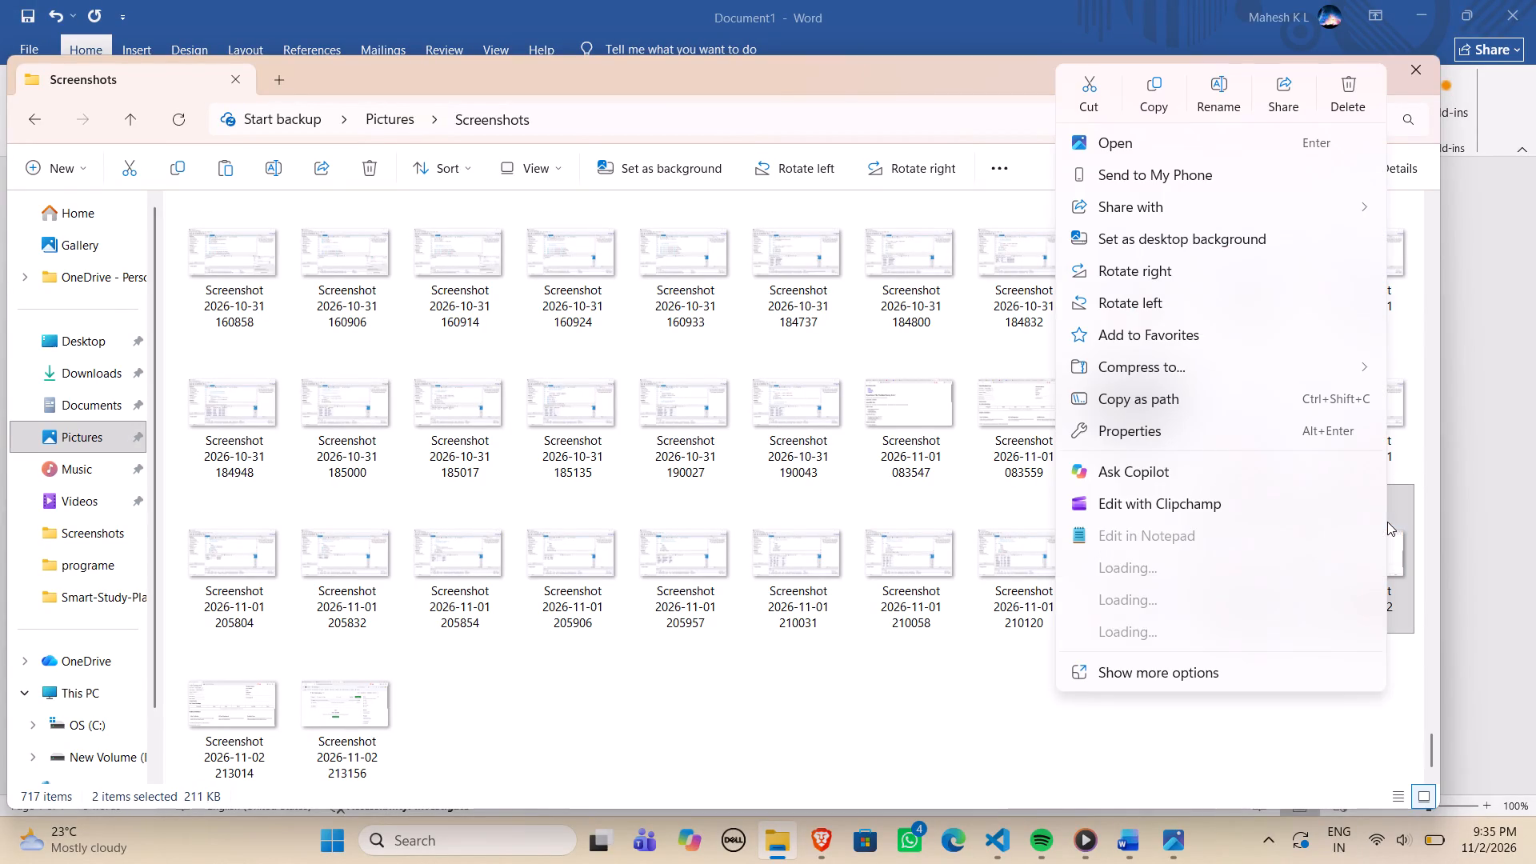
pyautogui.click(1169, 105)
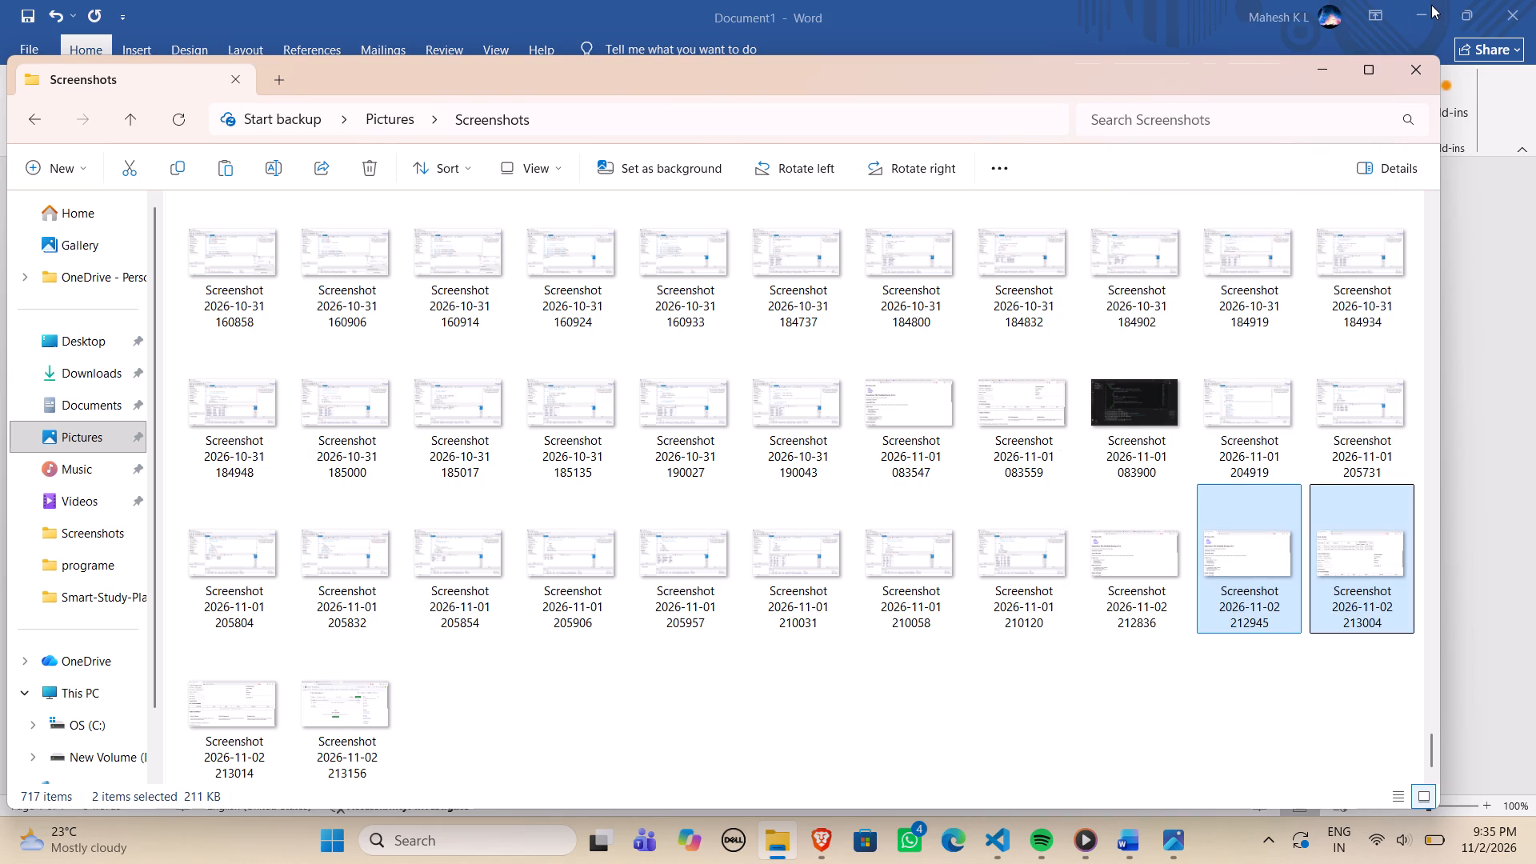
# Paste the two copied IPL ticket page screenshots into Document1 below the repository image and add a line break after them.
pyautogui.click(1440, 3)
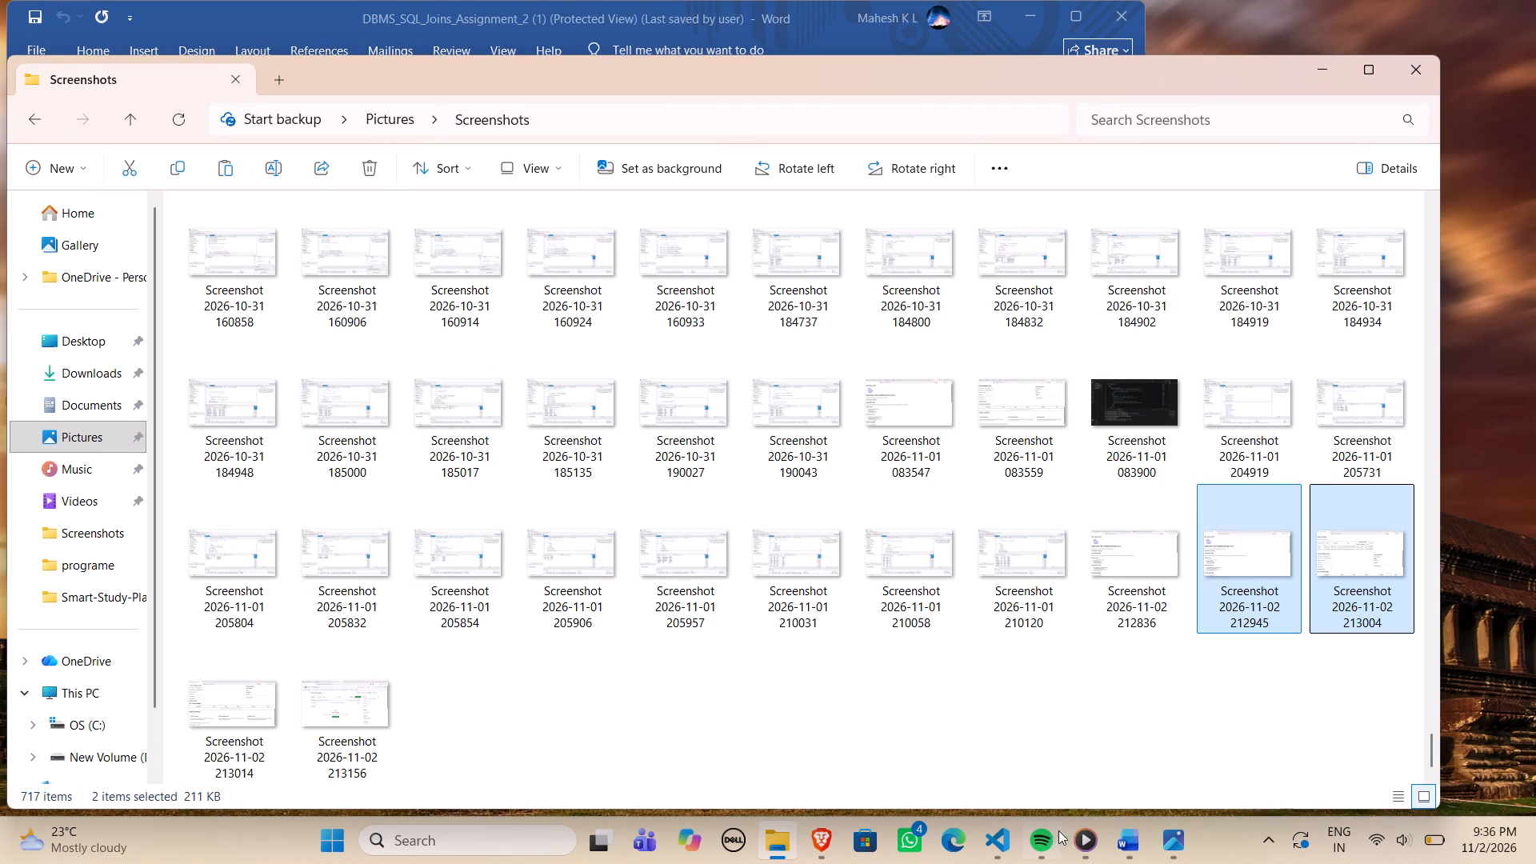
pyautogui.click(1136, 854)
pyautogui.click(1234, 760)
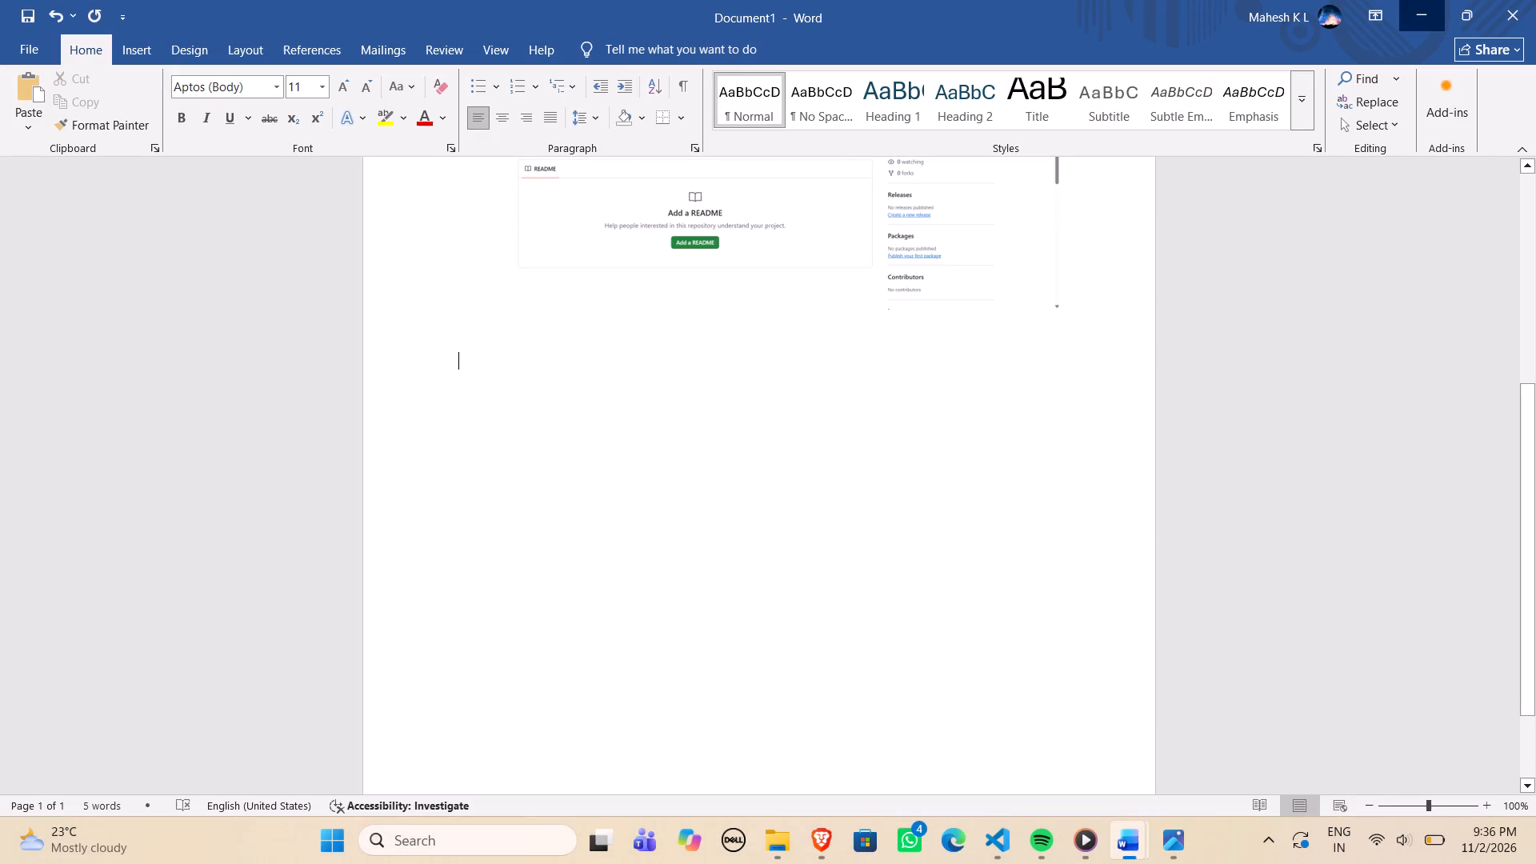
pyautogui.hotkey('ctrl', 'v')
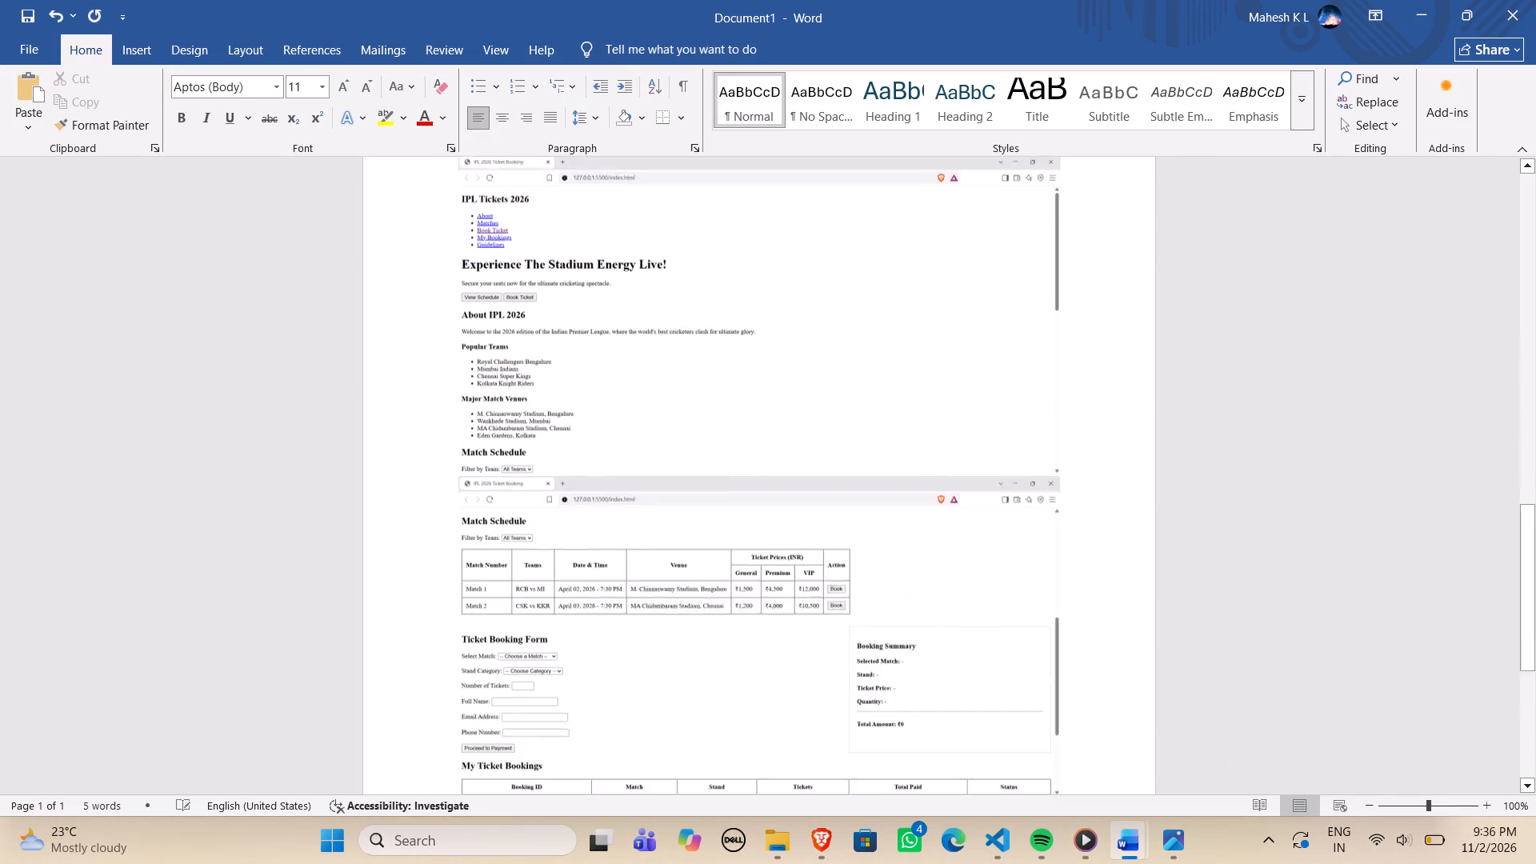
pyautogui.scroll(2, 1234, 760)
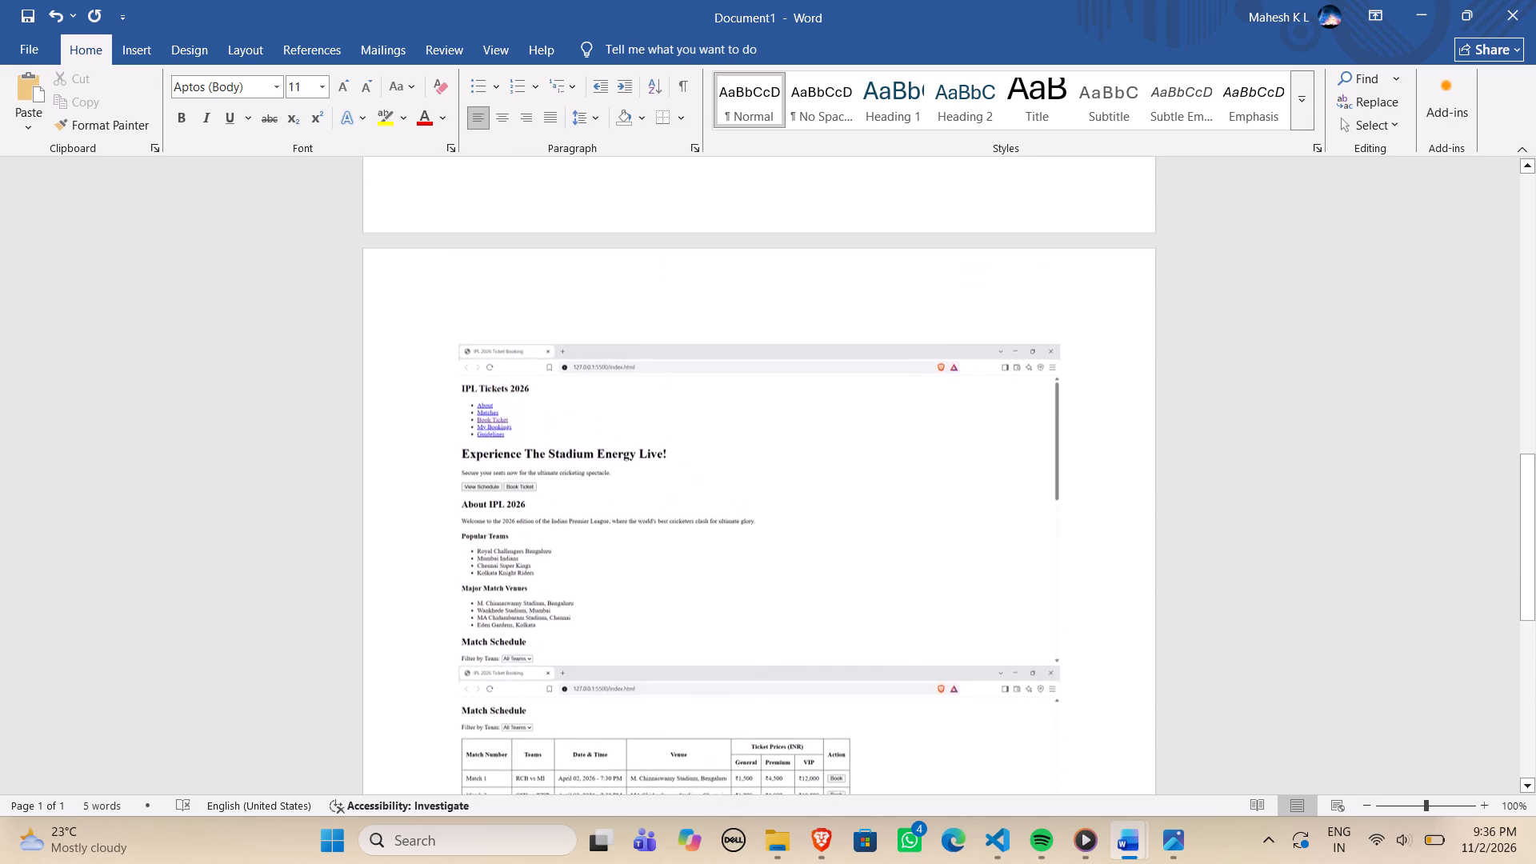
pyautogui.scroll(4, 1234, 760)
pyautogui.scroll(-6, 1234, 760)
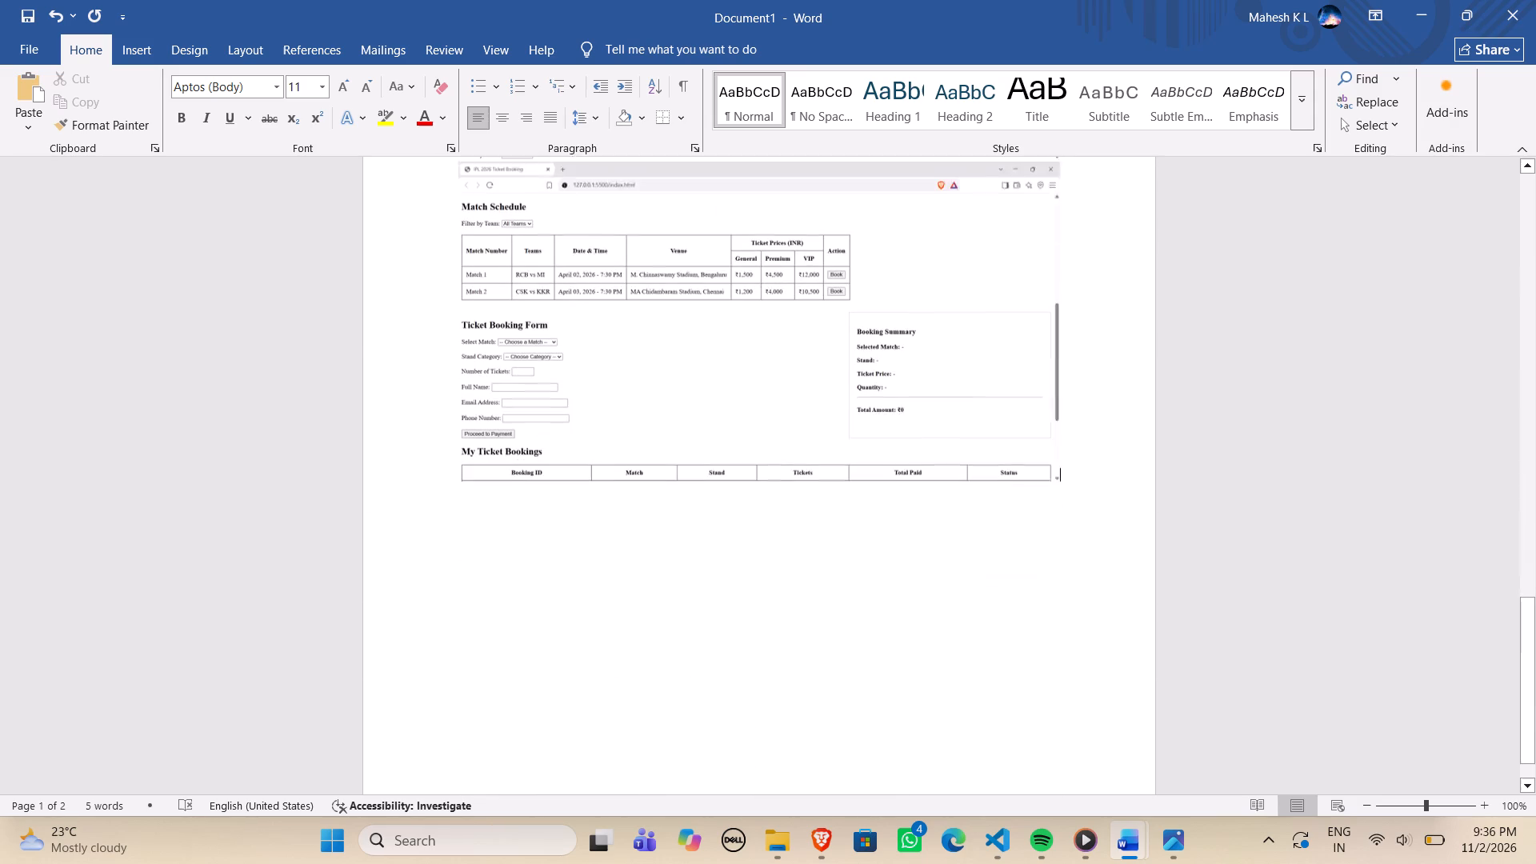
pyautogui.press('Return')
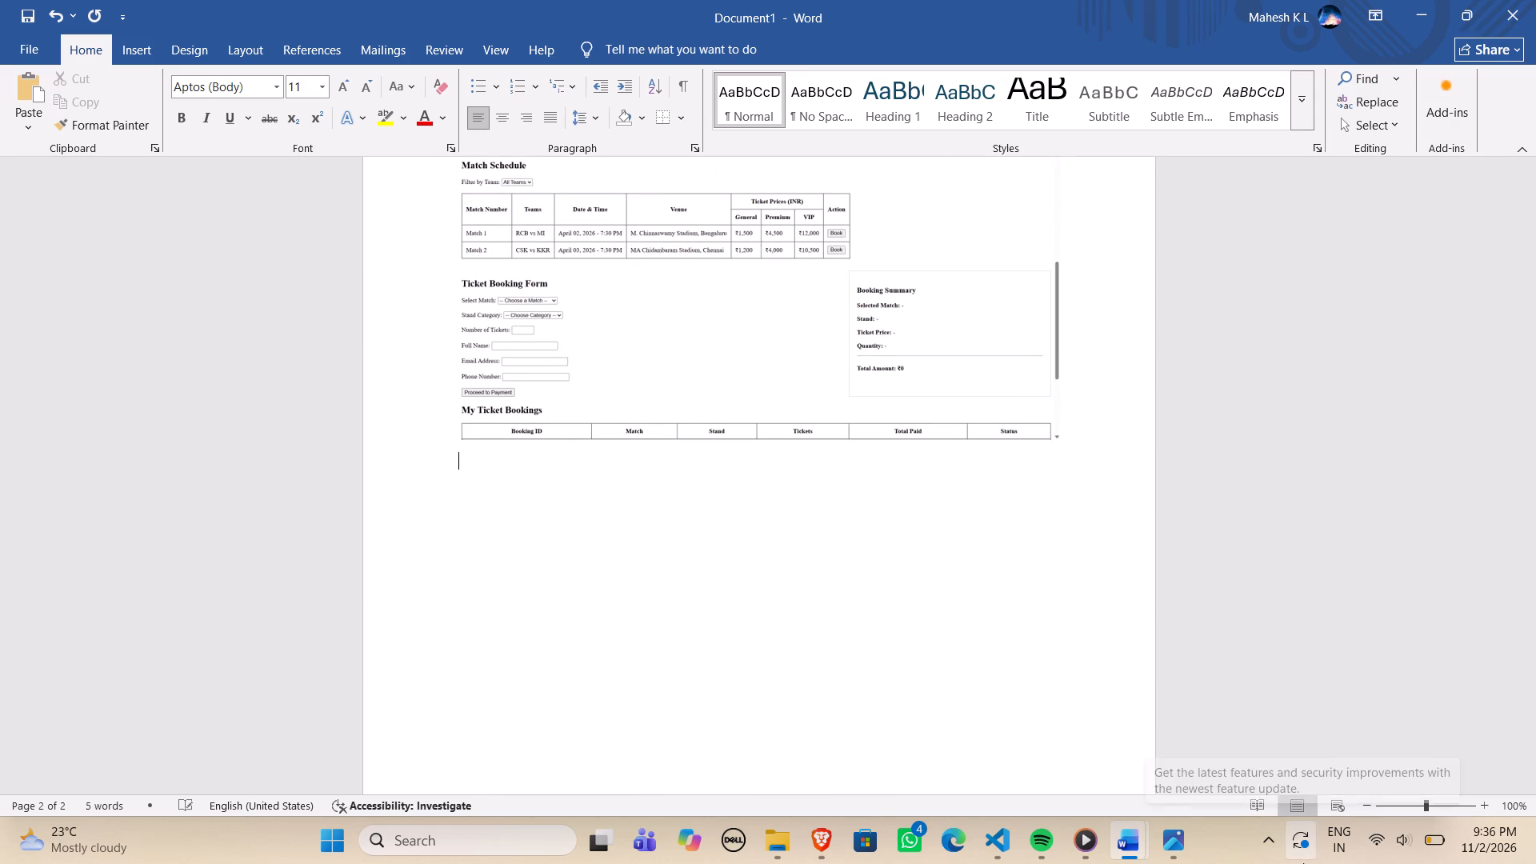
pyautogui.scroll(2, 1304, 582)
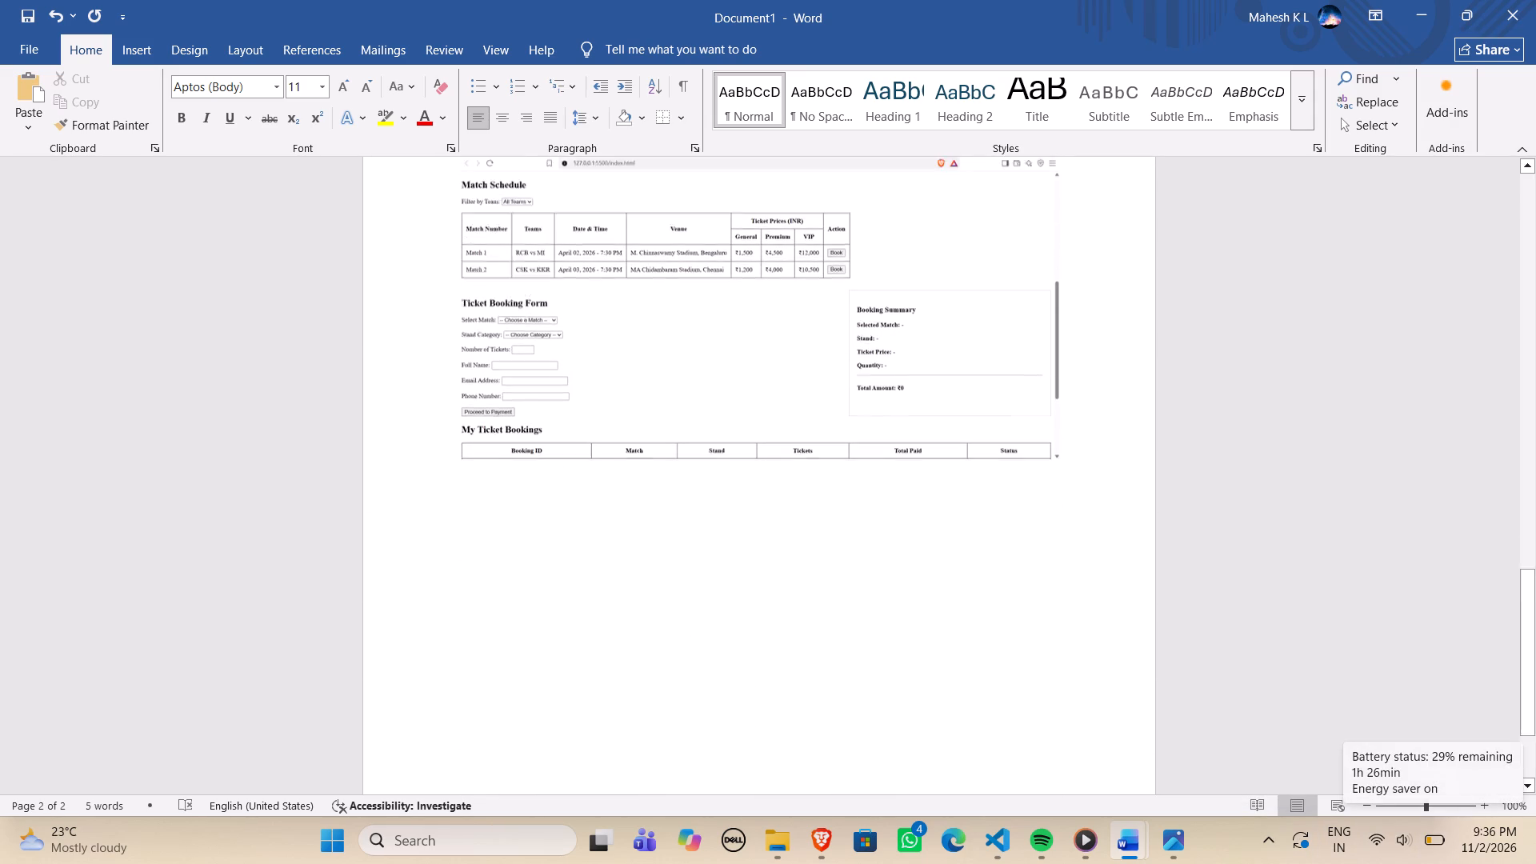
# Remove the extra blank line below the GitHub repository screenshot on the first page of Document1.
pyautogui.scroll(4, 1304, 582)
pyautogui.scroll(-1, 1304, 582)
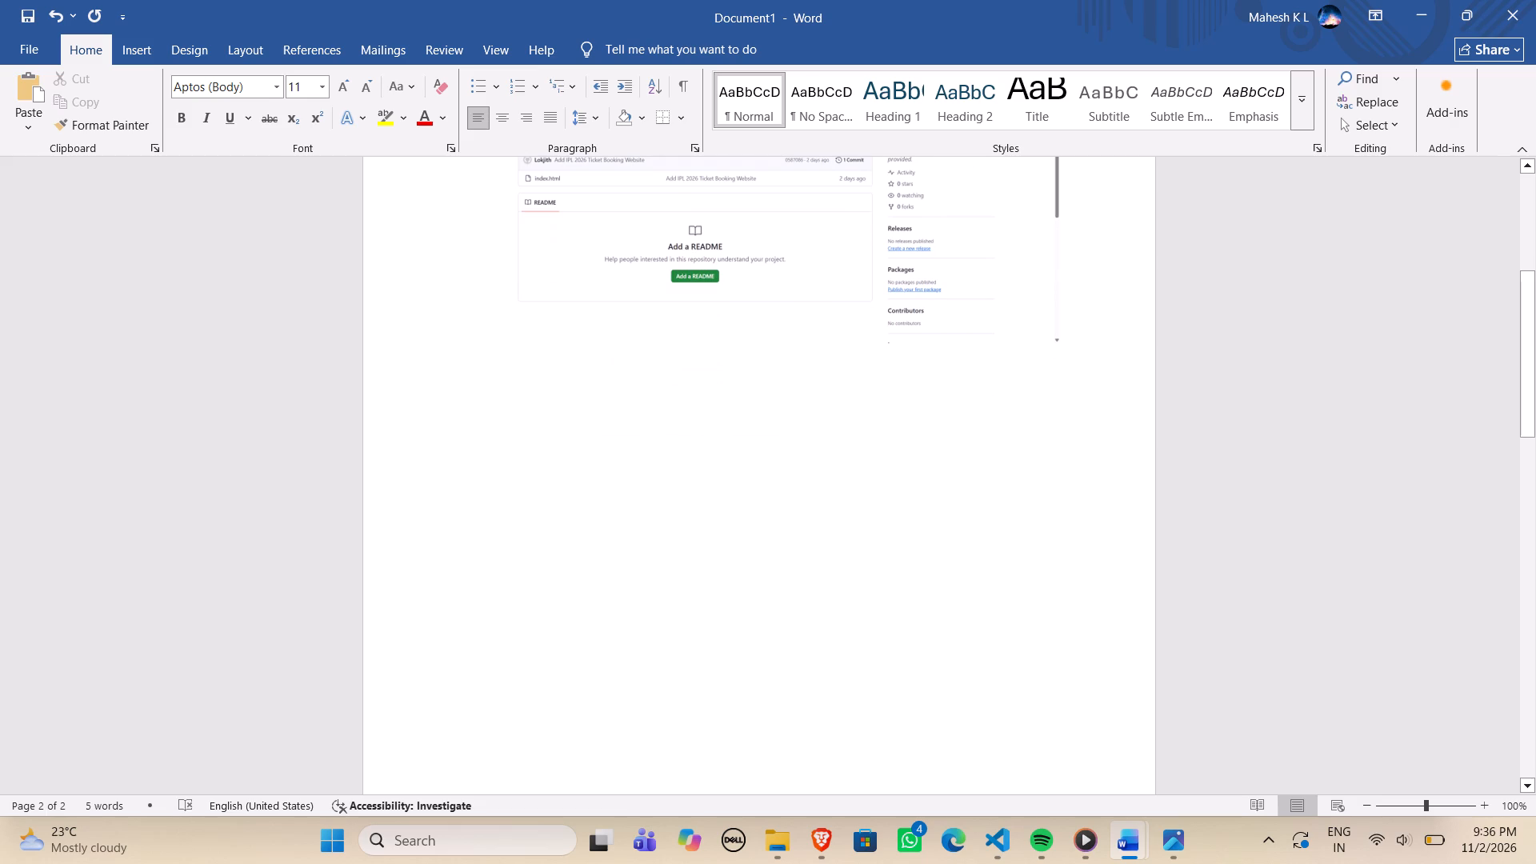
pyautogui.click(682, 557)
pyautogui.press('BackSpace')
# Add a line break after the ticket booking form screenshot at the end of Document1.
pyautogui.scroll(-4, 682, 557)
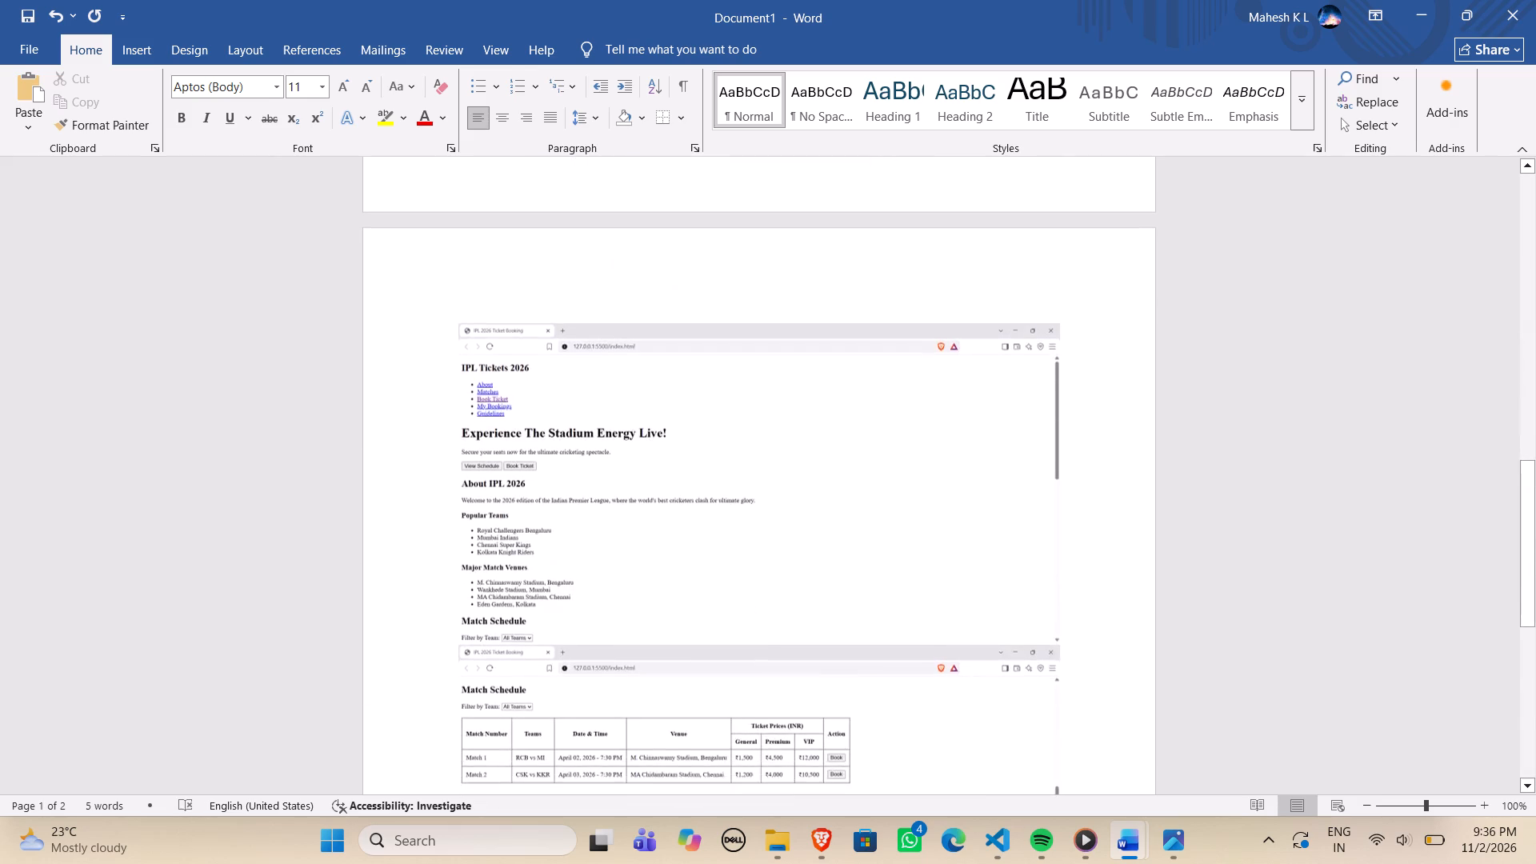
pyautogui.scroll(-2, 682, 557)
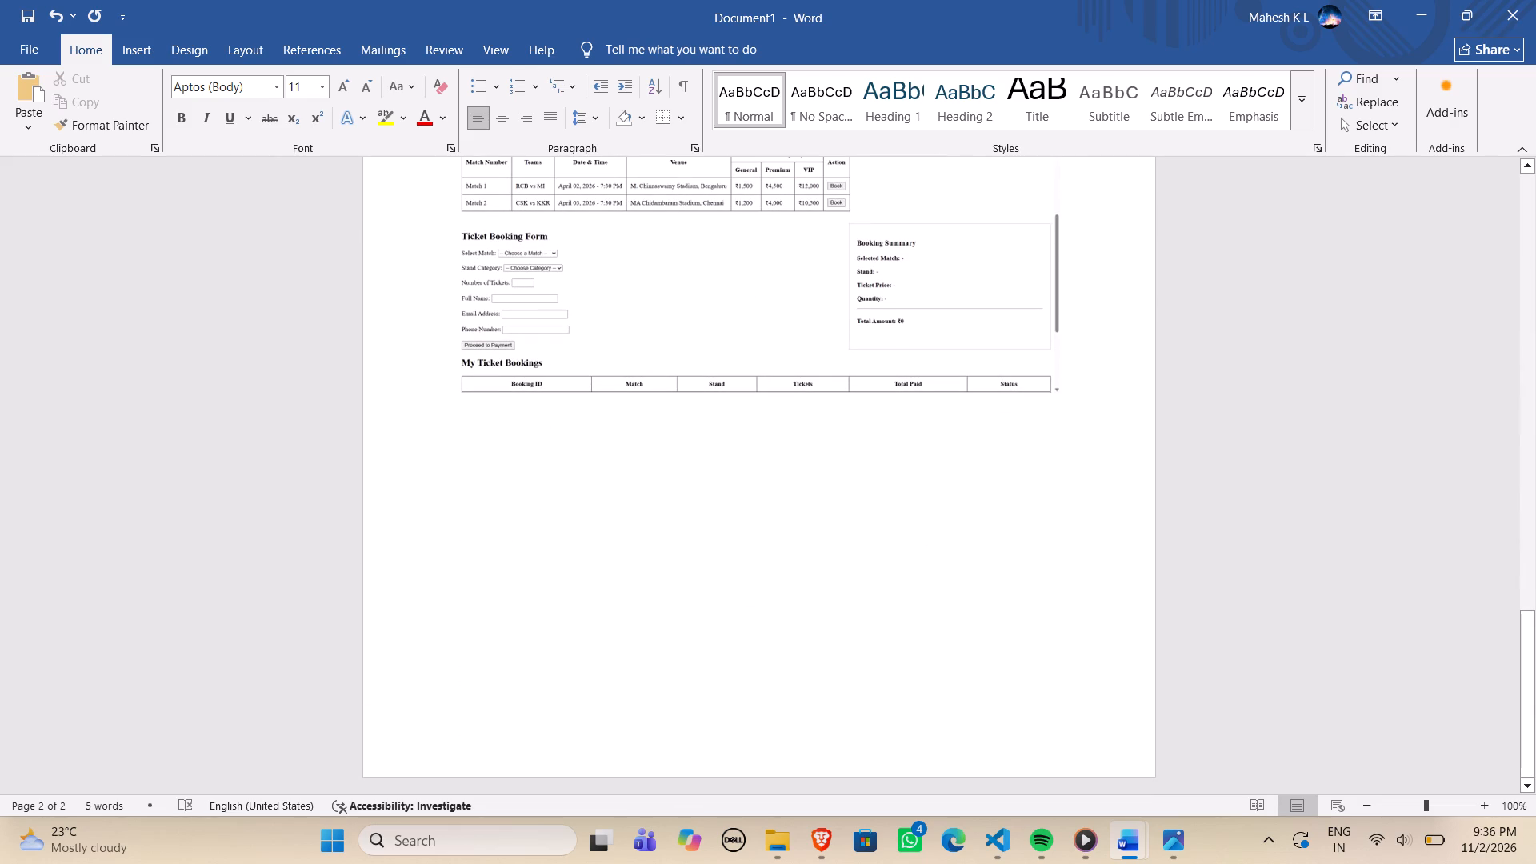
pyautogui.click(1079, 397)
pyautogui.press('Return')
pyautogui.click(785, 855)
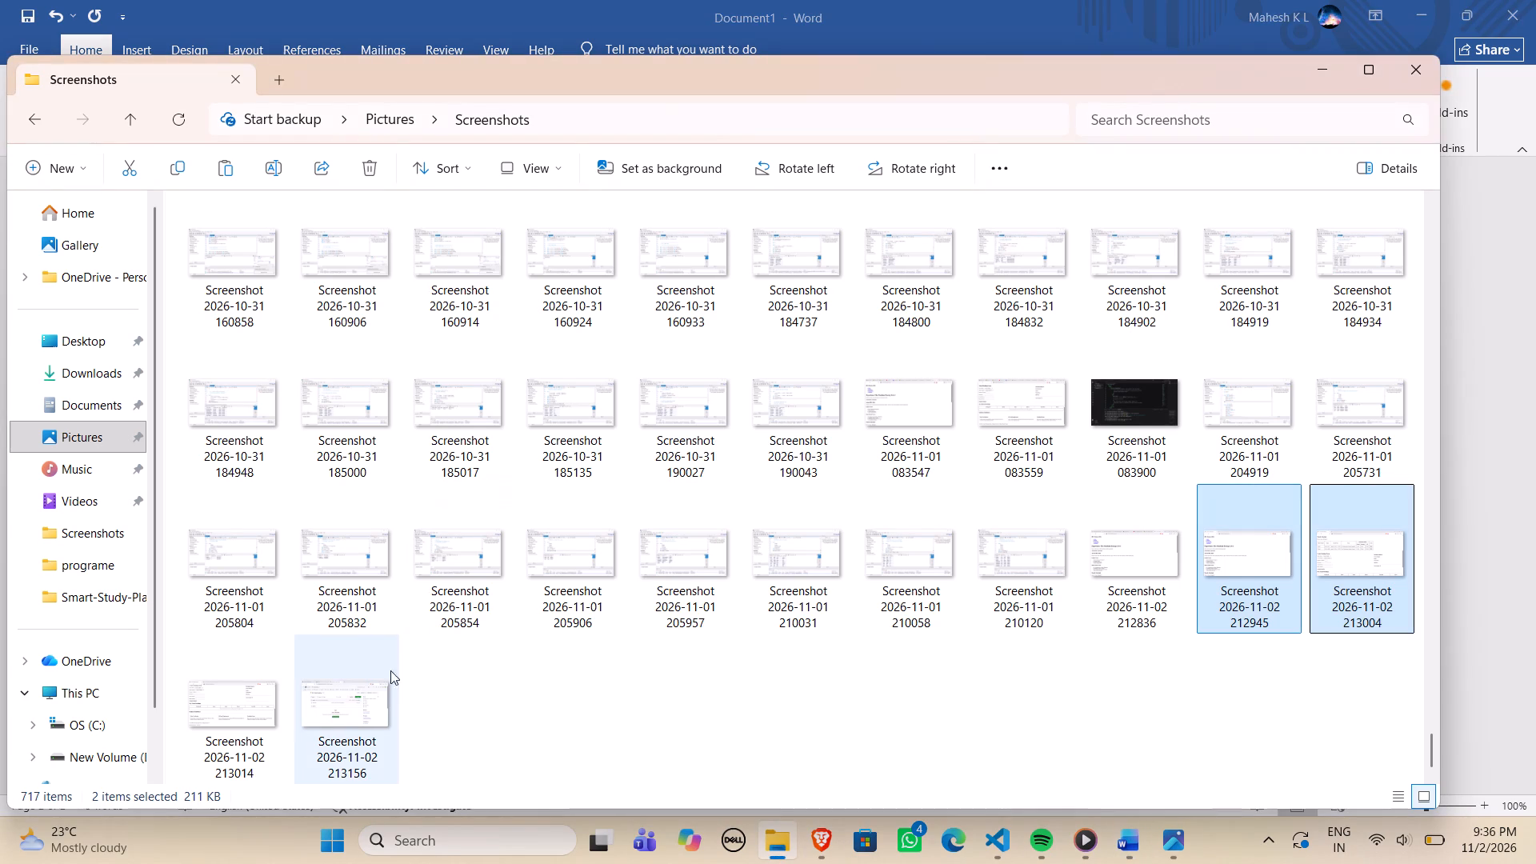
pyautogui.rightClick(210, 721)
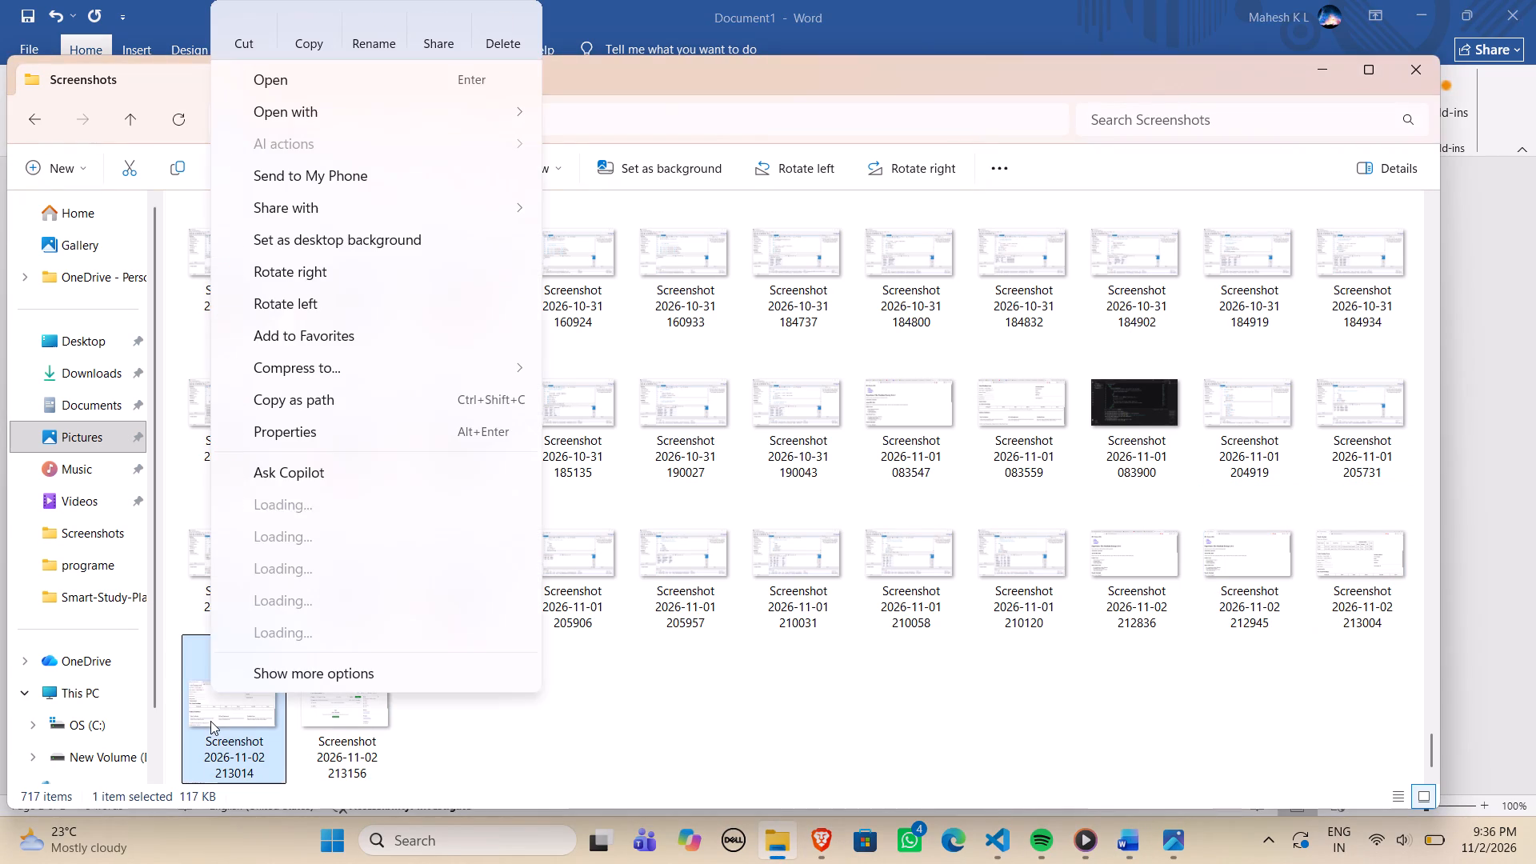
pyautogui.click(314, 34)
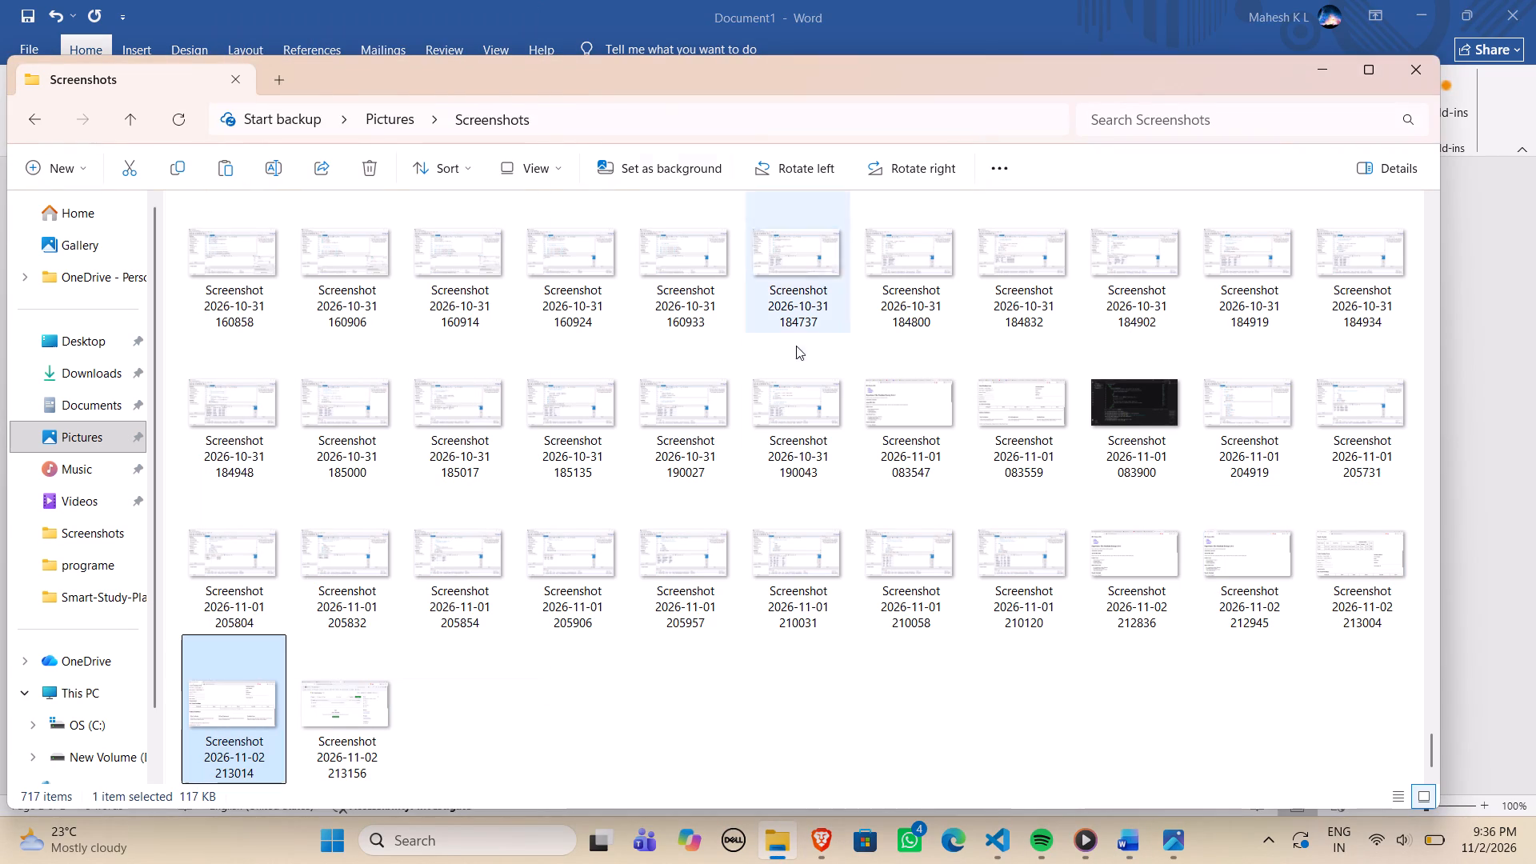
pyautogui.click(1321, 66)
pyautogui.hotkey('ctrl', 'v')
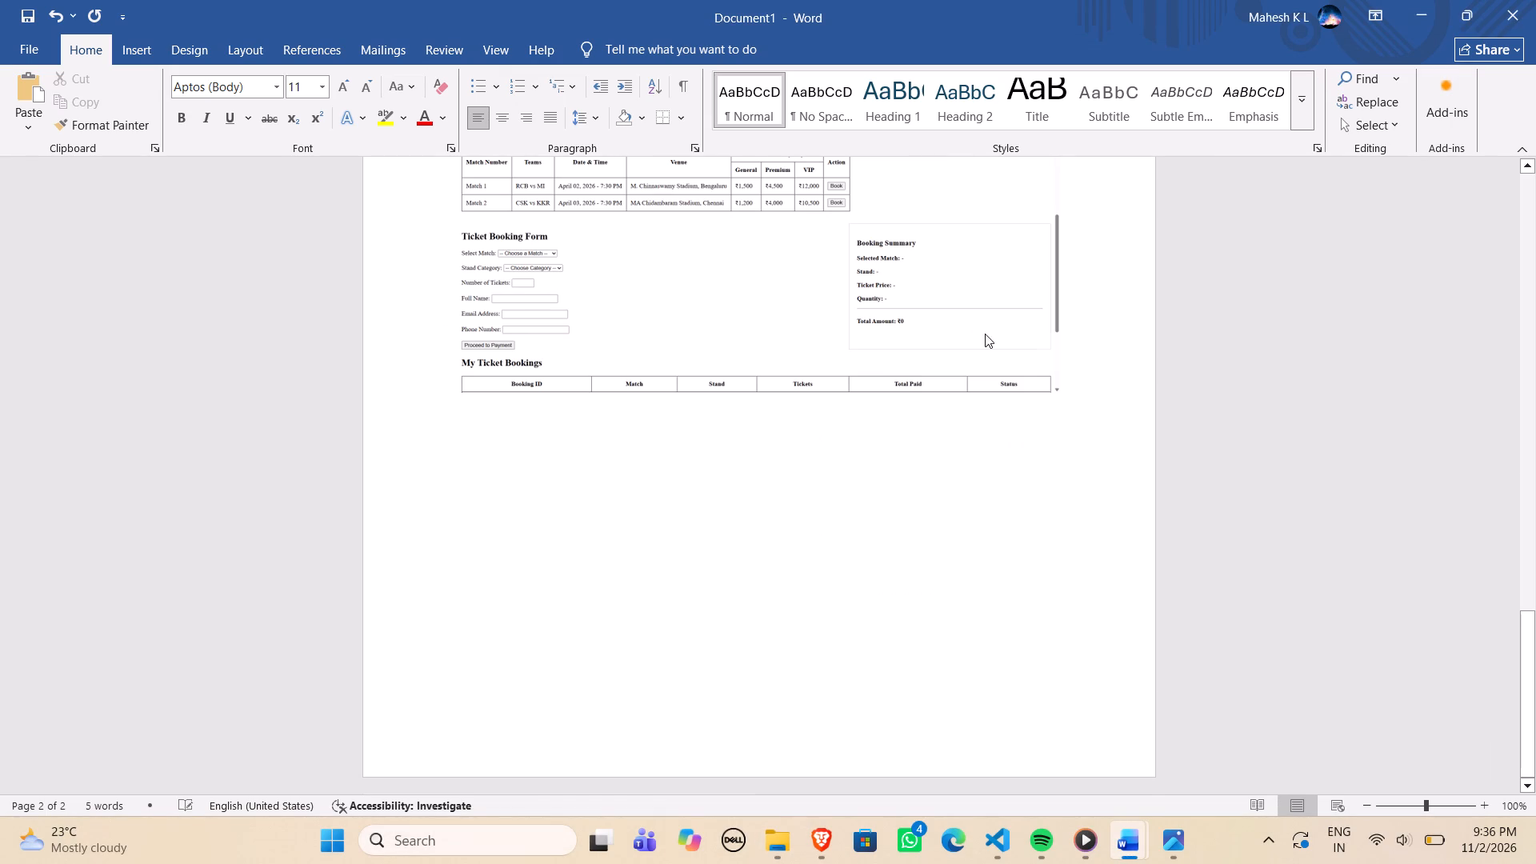
# Start saving Document1 with Save As, choosing This PC as the location.
pyautogui.scroll(8, 985, 334)
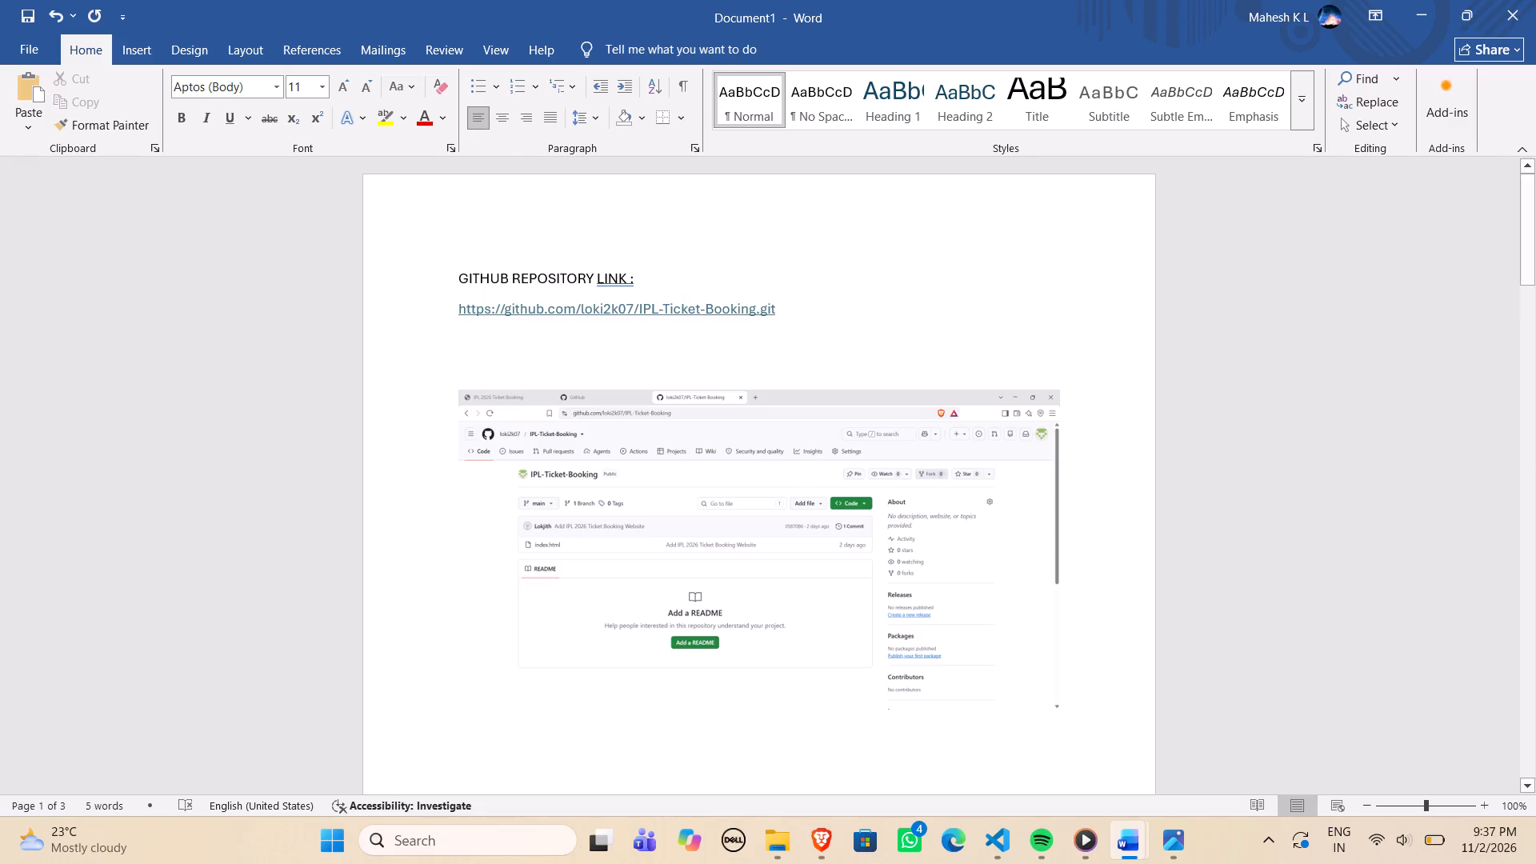
pyautogui.click(27, 37)
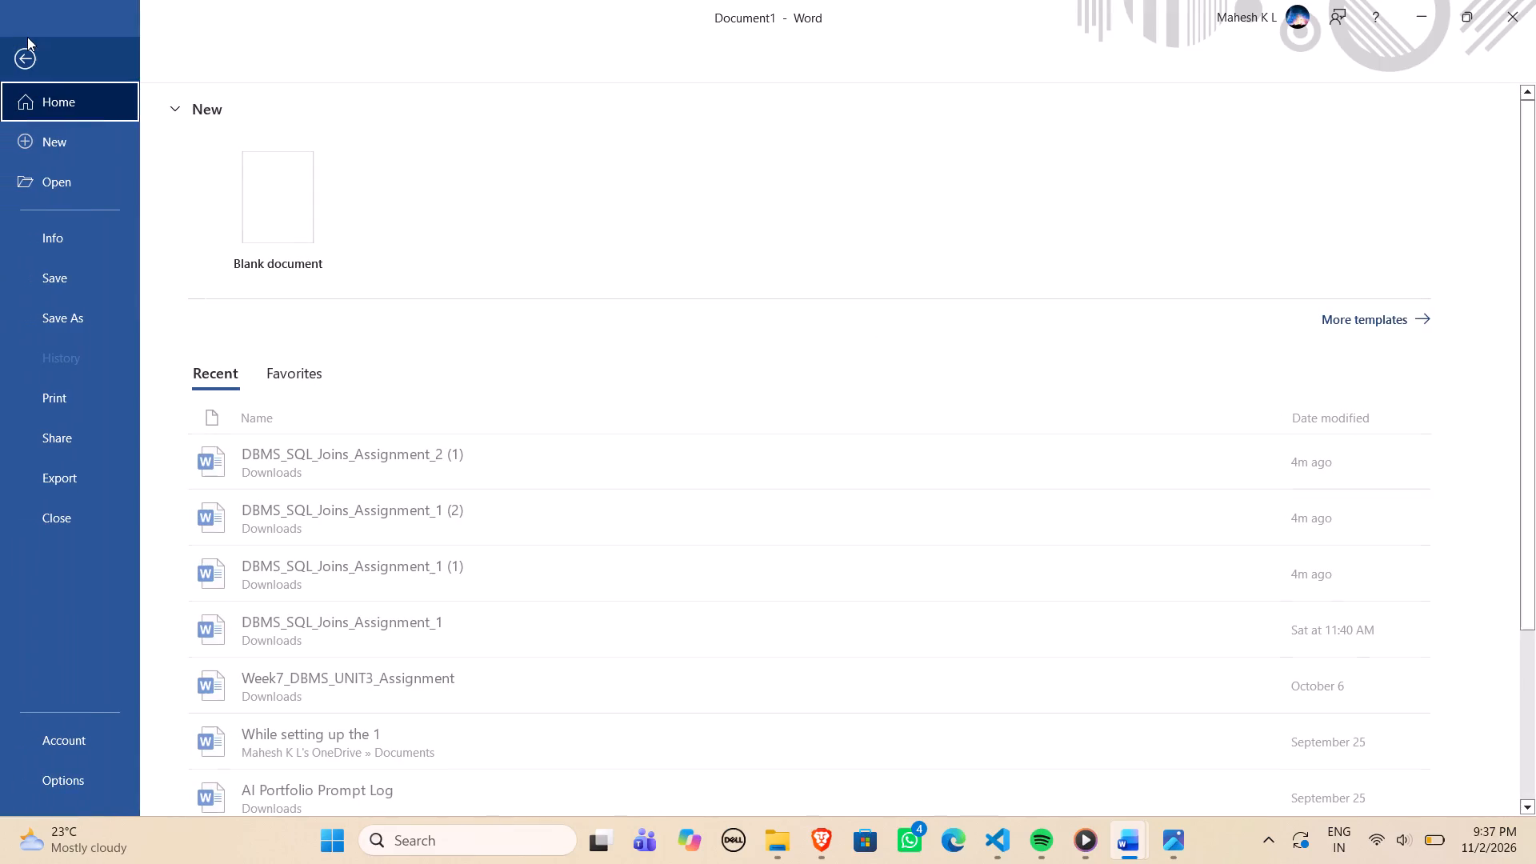
pyautogui.click(81, 322)
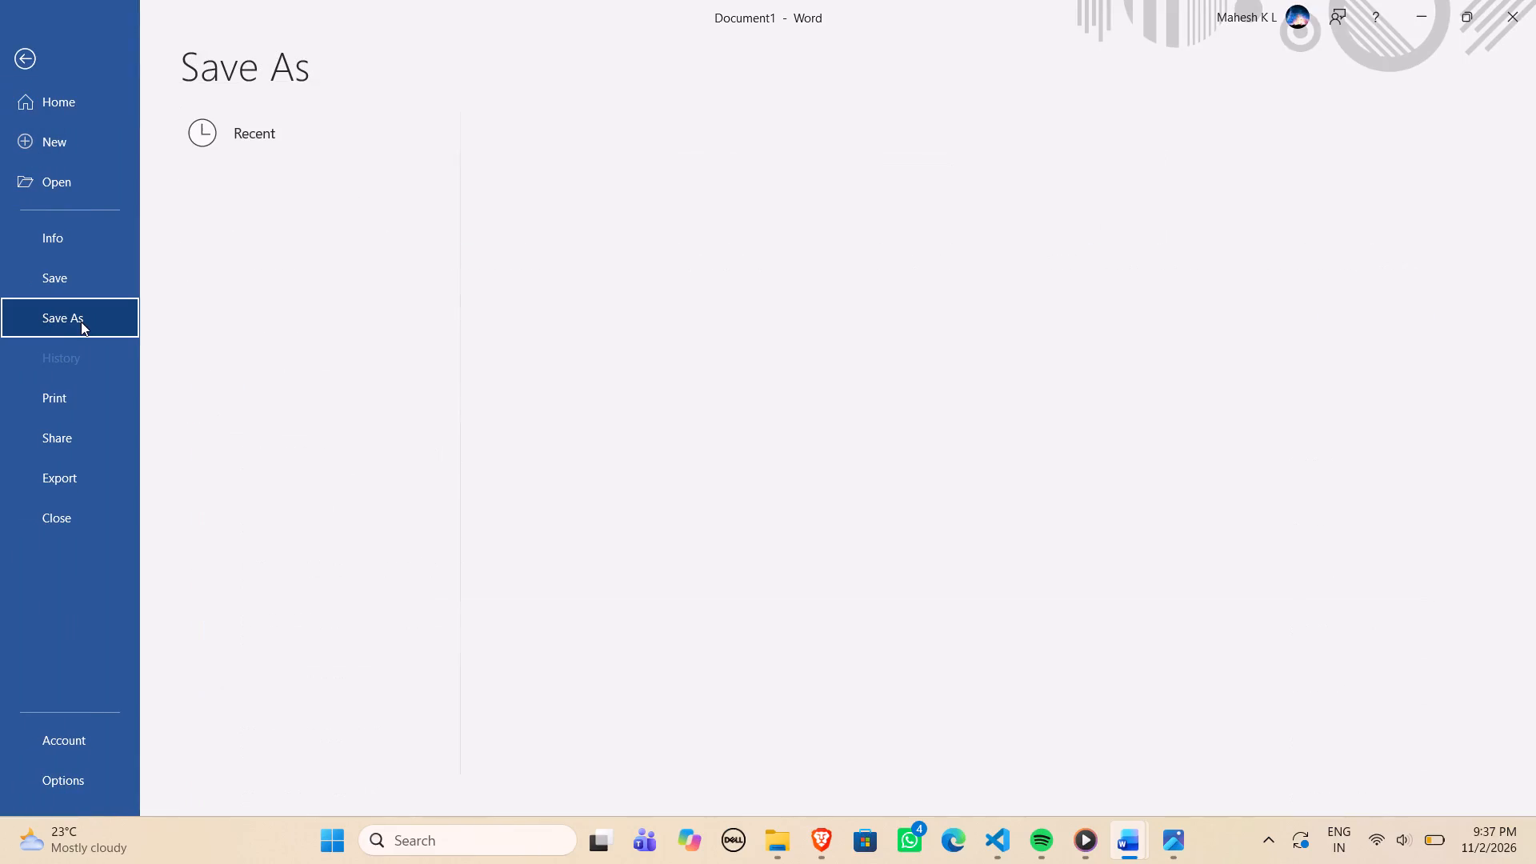
pyautogui.click(270, 400)
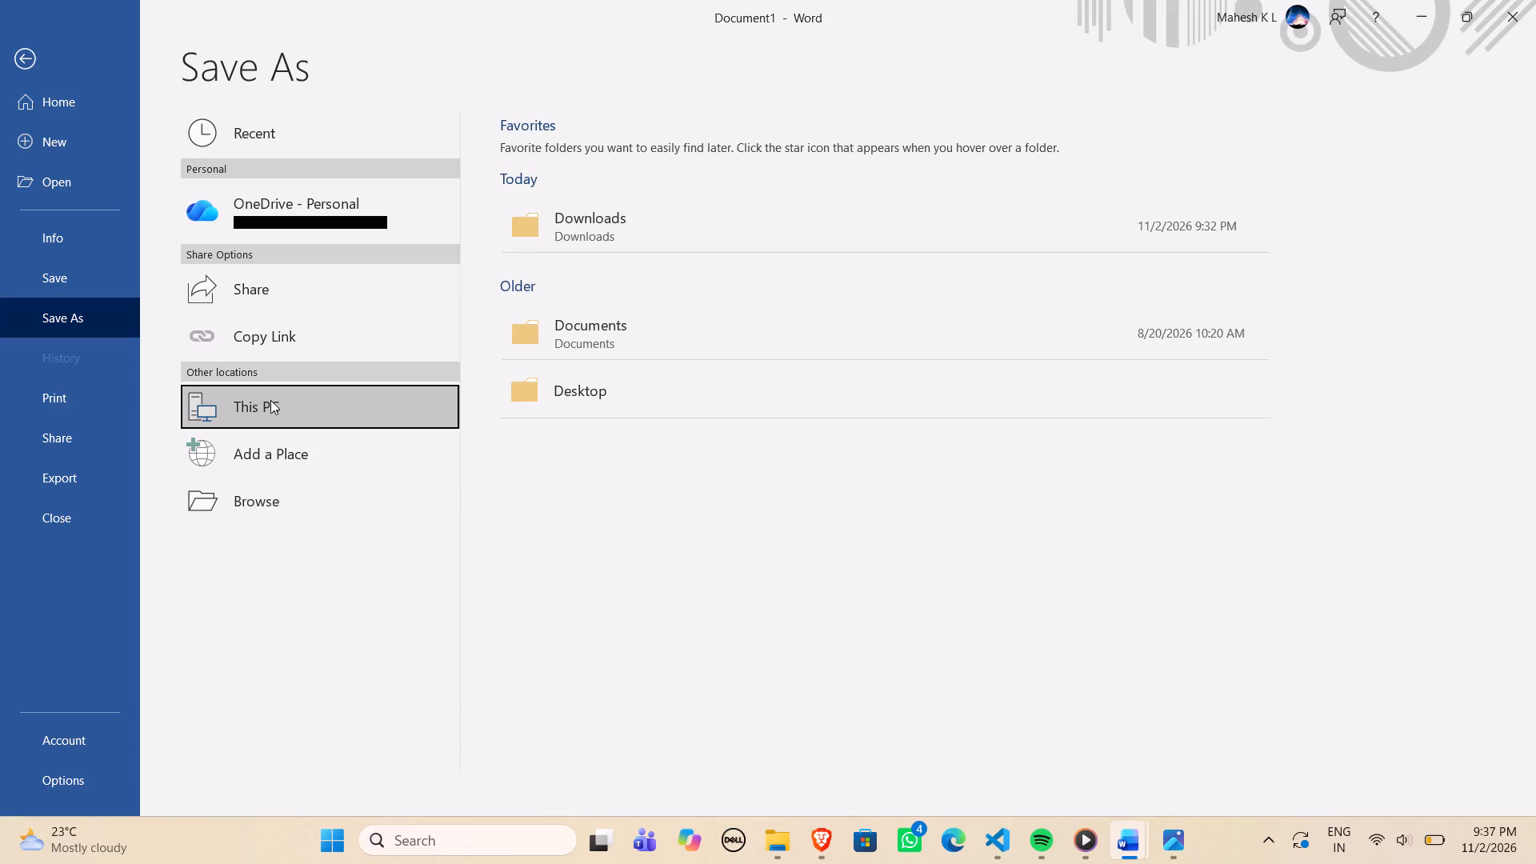
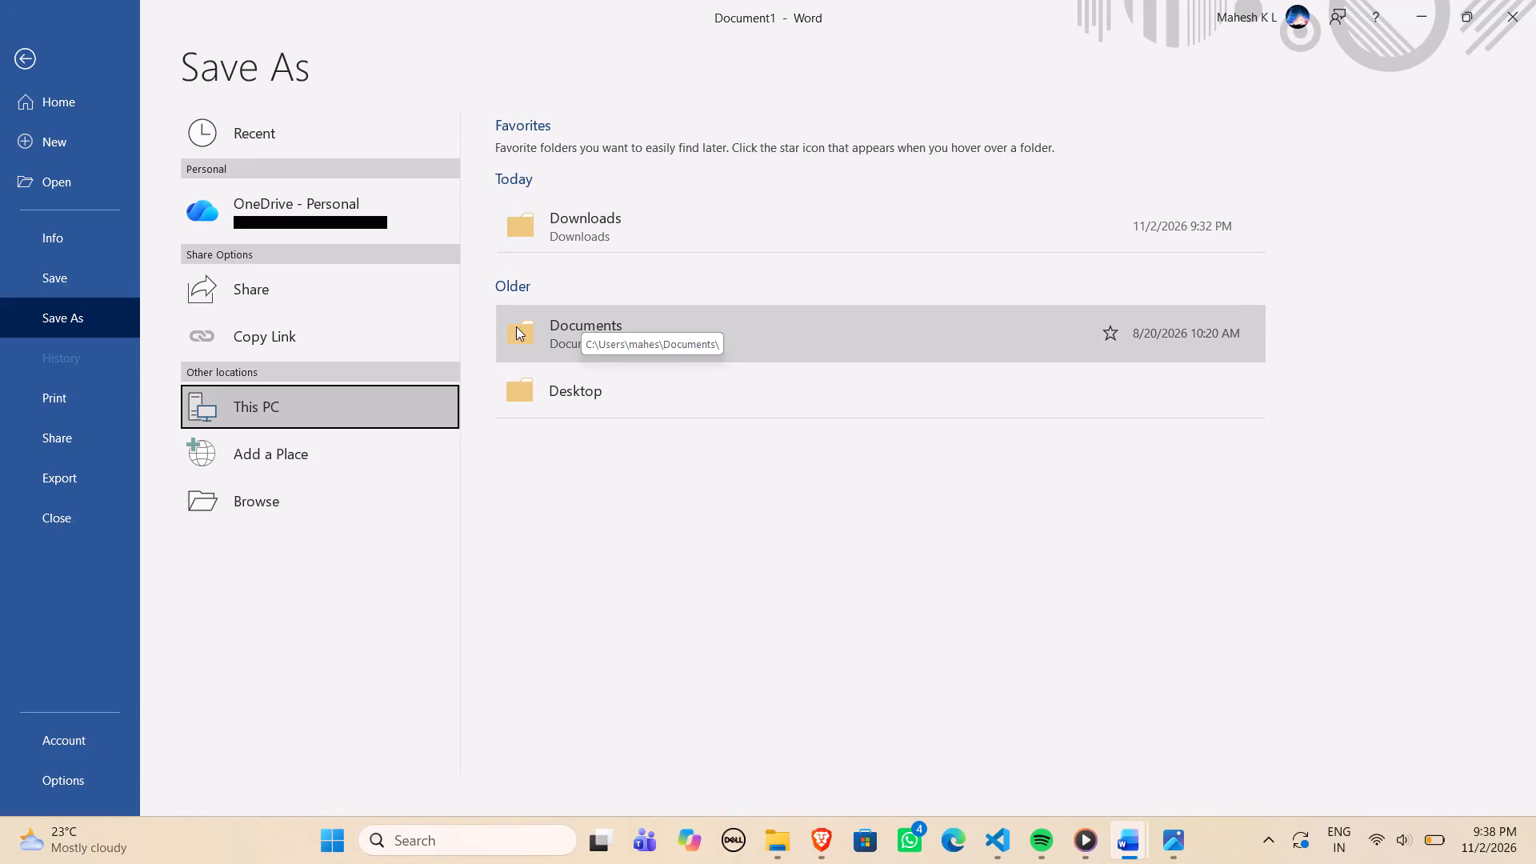
# Choose the Documents folder and name the file with the student ID followed by "Web Development Activity-1".
pyautogui.tripleClick(516, 326)
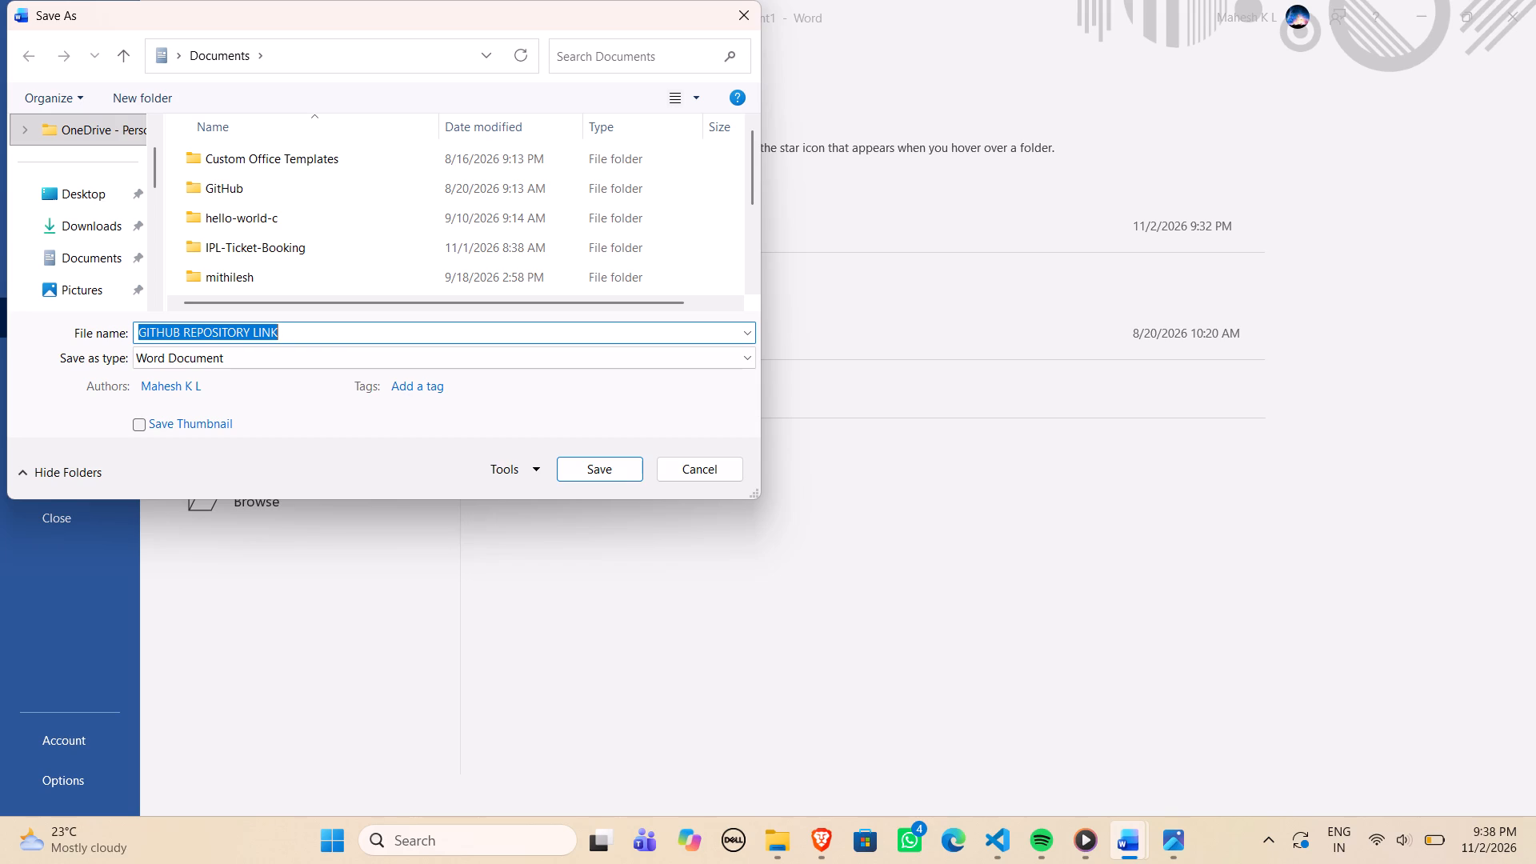
pyautogui.press('BackSpace')
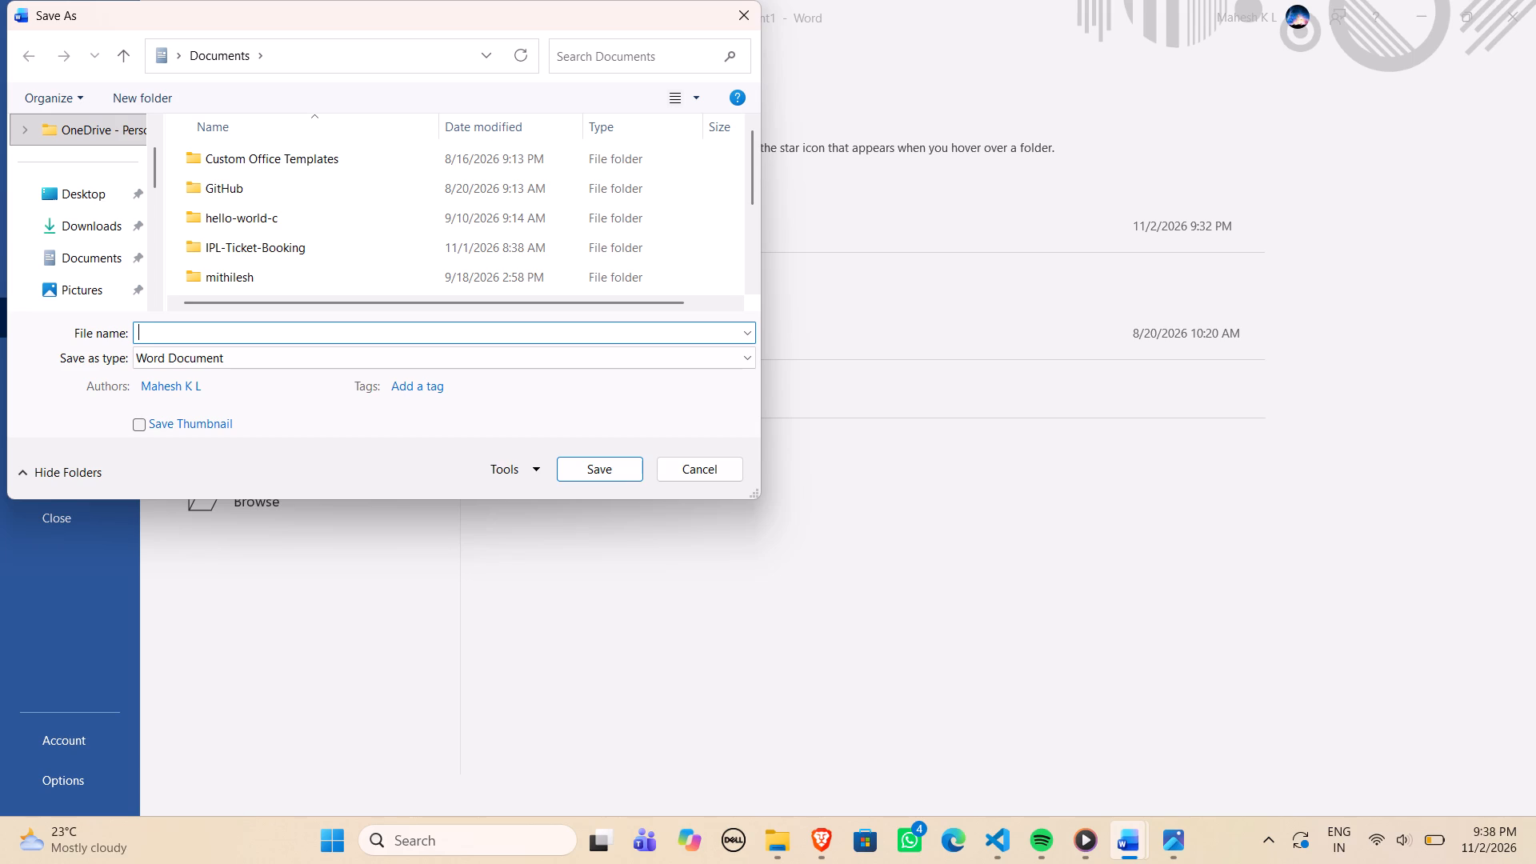
pyautogui.press('r')
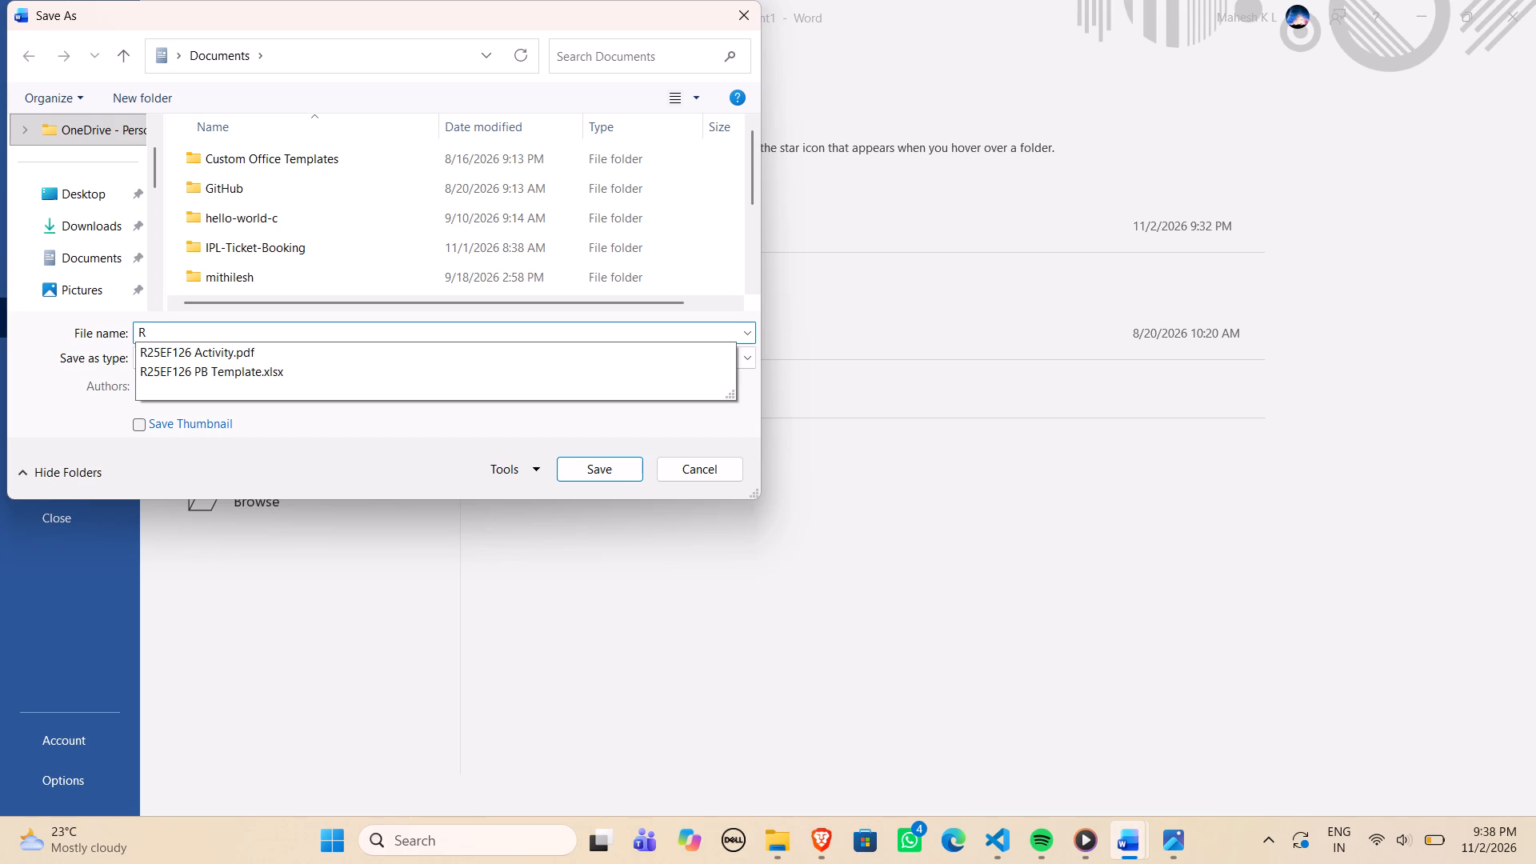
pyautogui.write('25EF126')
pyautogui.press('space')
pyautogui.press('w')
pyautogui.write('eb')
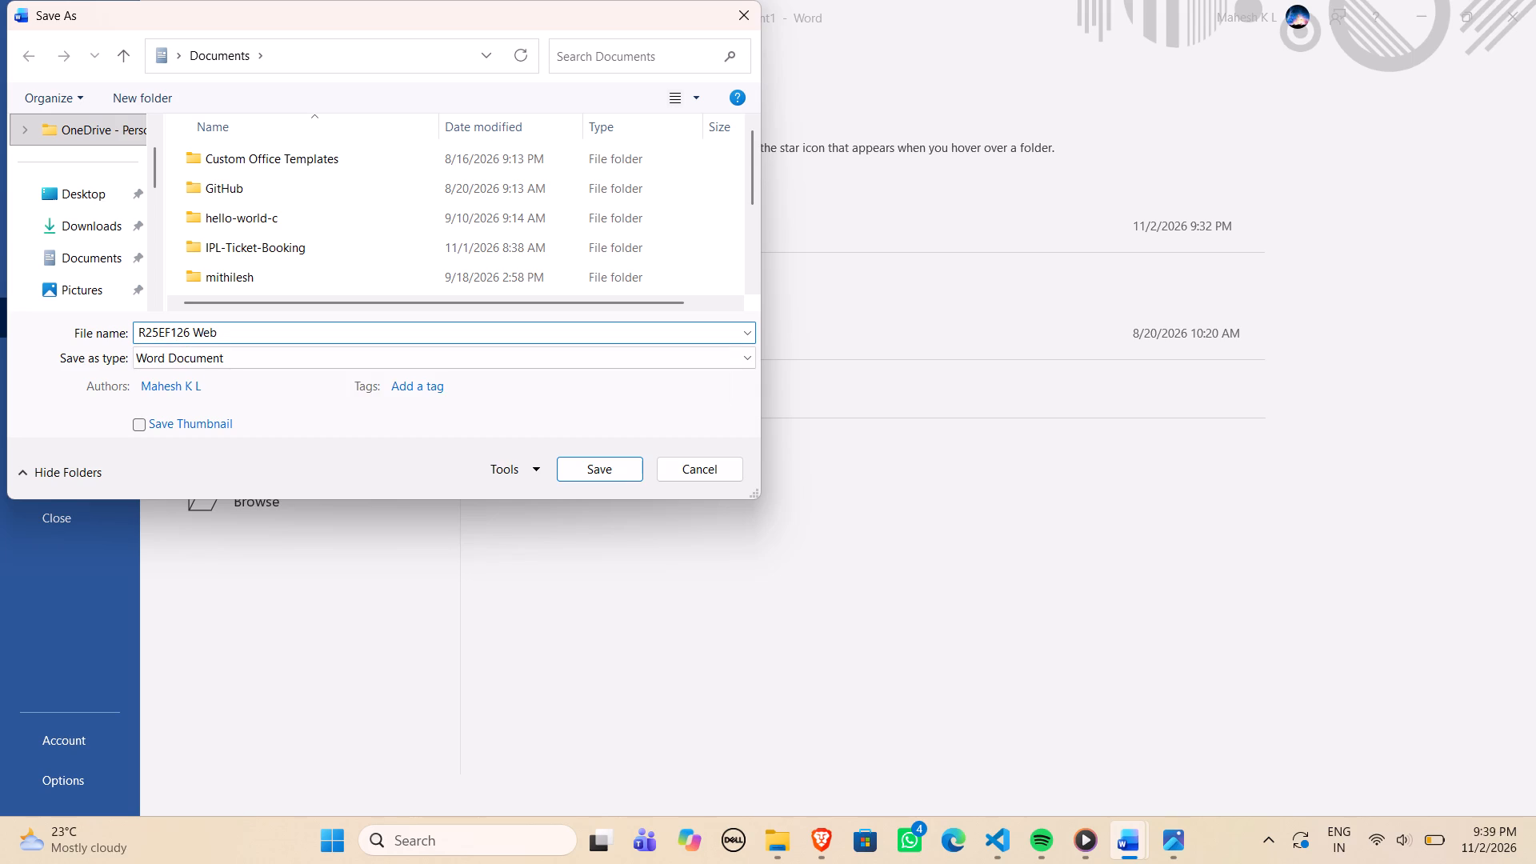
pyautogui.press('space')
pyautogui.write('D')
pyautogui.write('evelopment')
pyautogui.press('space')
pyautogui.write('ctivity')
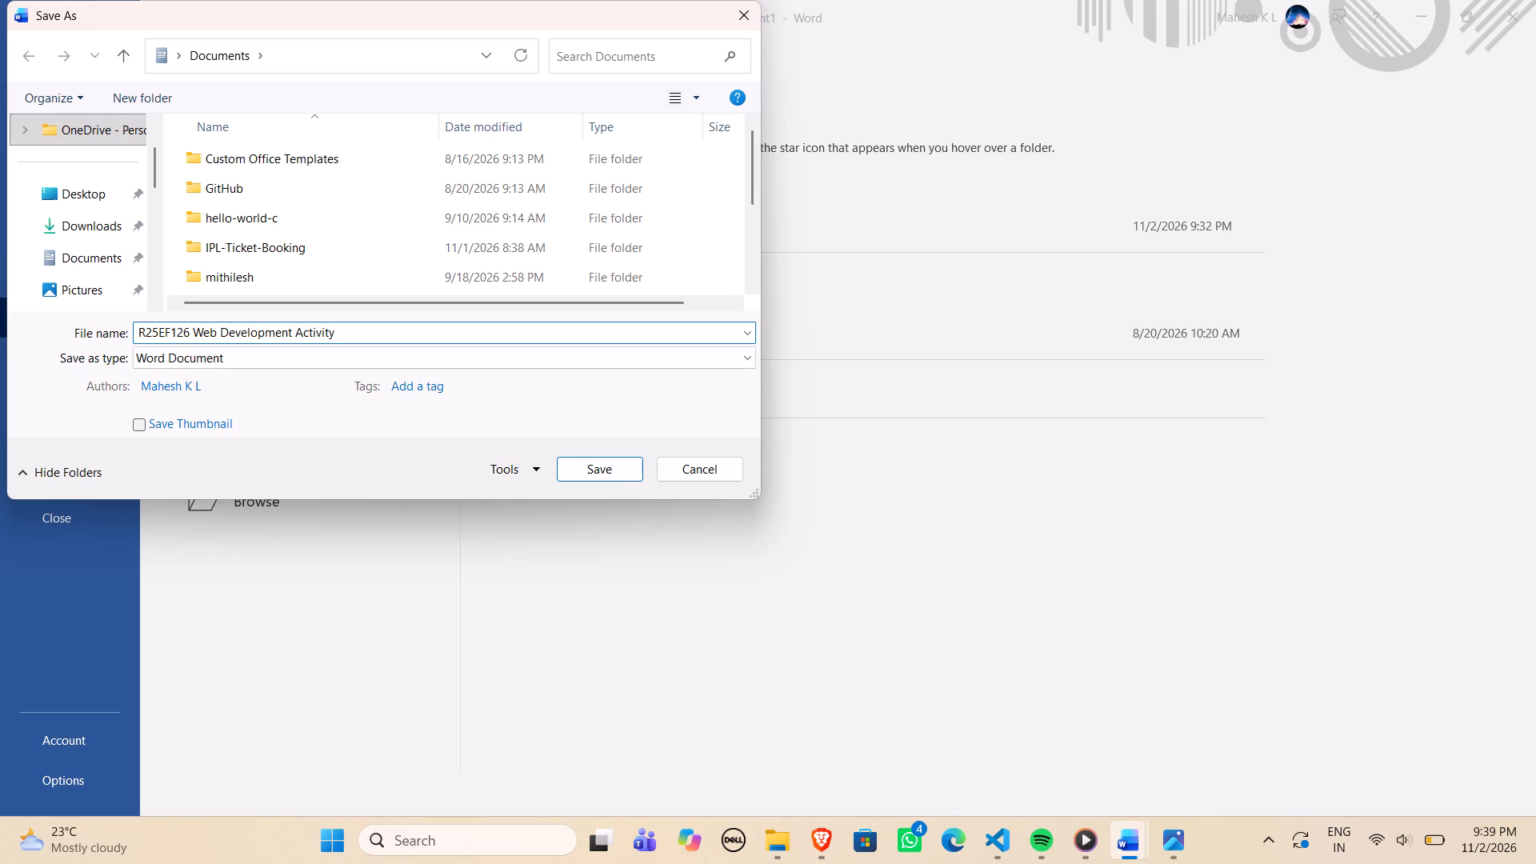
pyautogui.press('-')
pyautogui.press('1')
# Save the file in PDF format with standard optimization, and minimize the PDF window that opens.
pyautogui.click(334, 365)
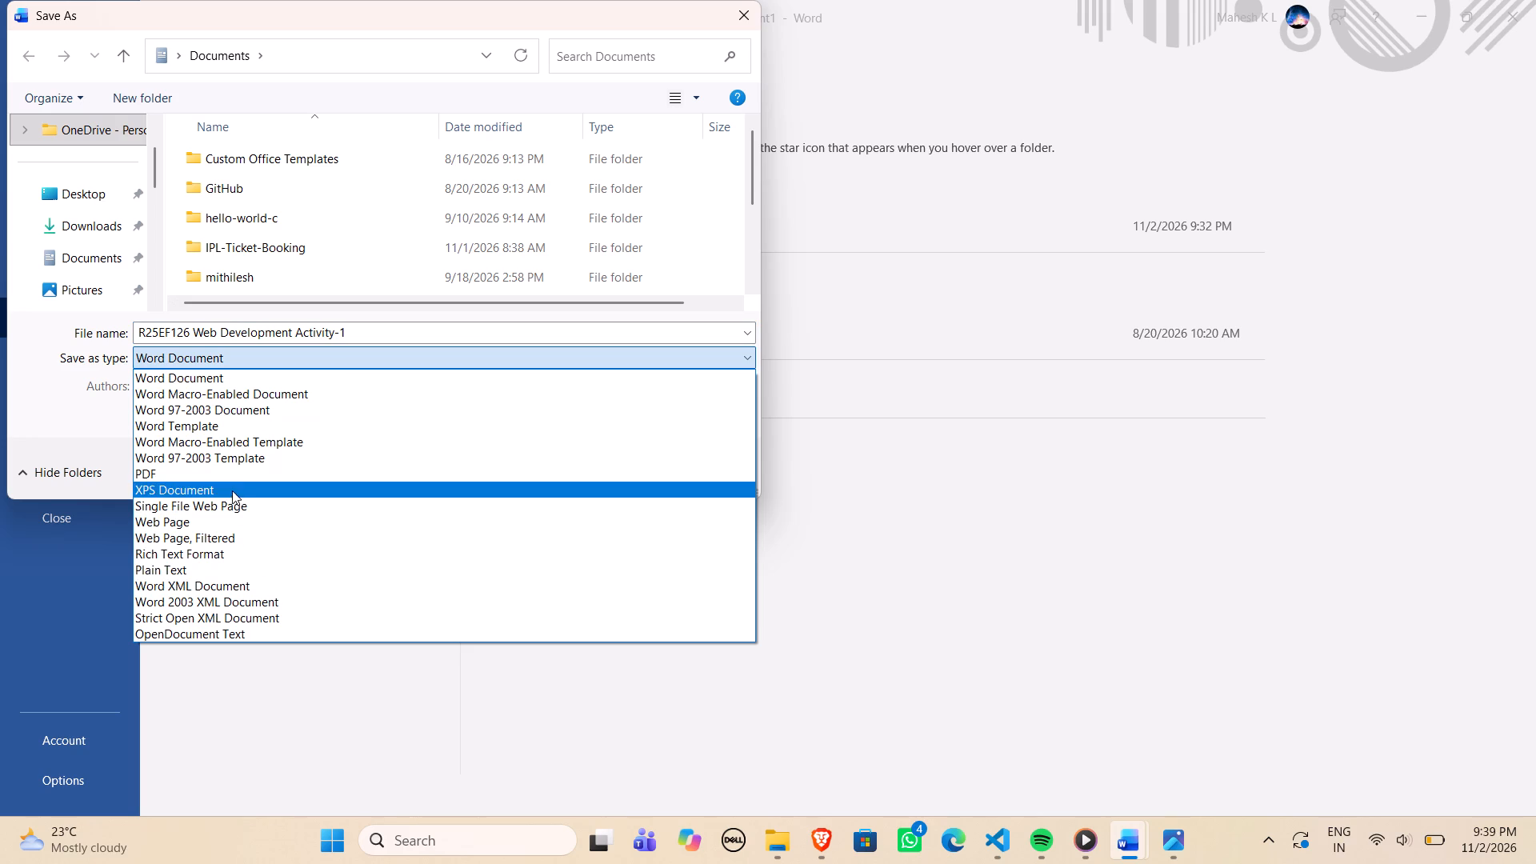
pyautogui.click(234, 476)
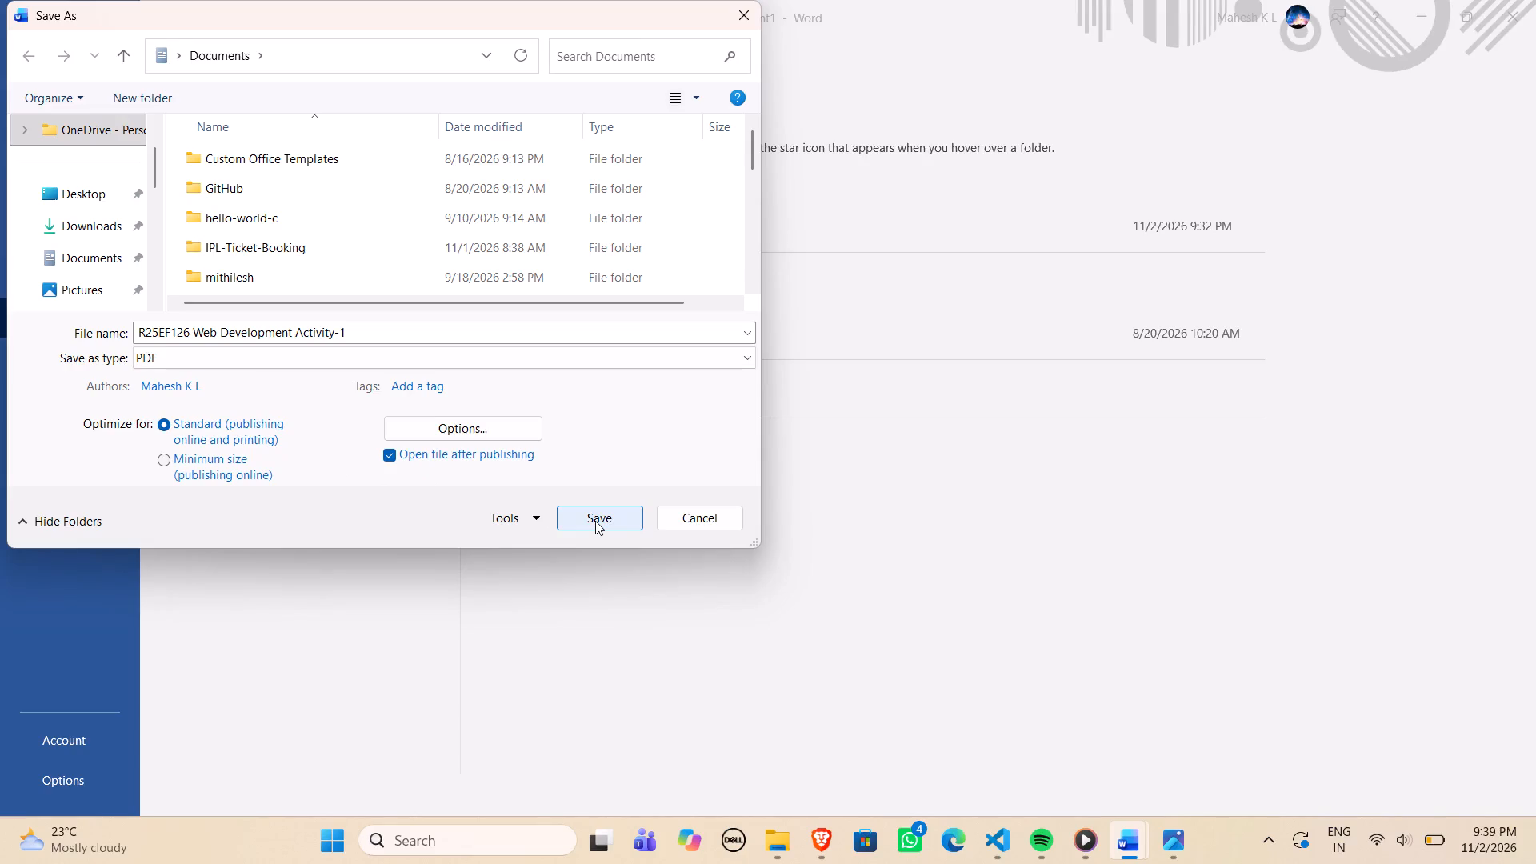
pyautogui.click(595, 521)
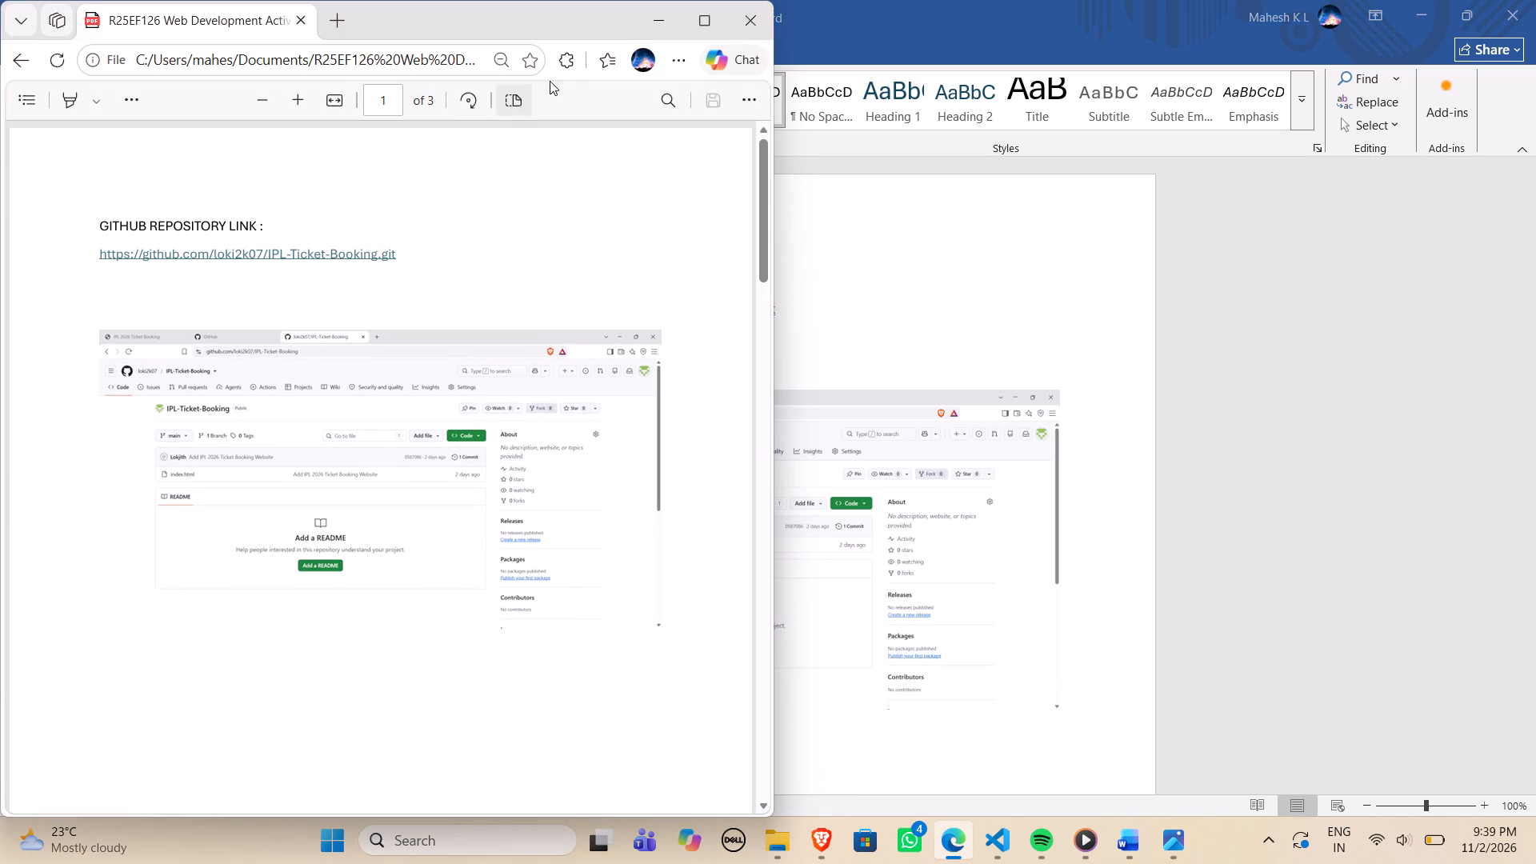
pyautogui.click(654, 14)
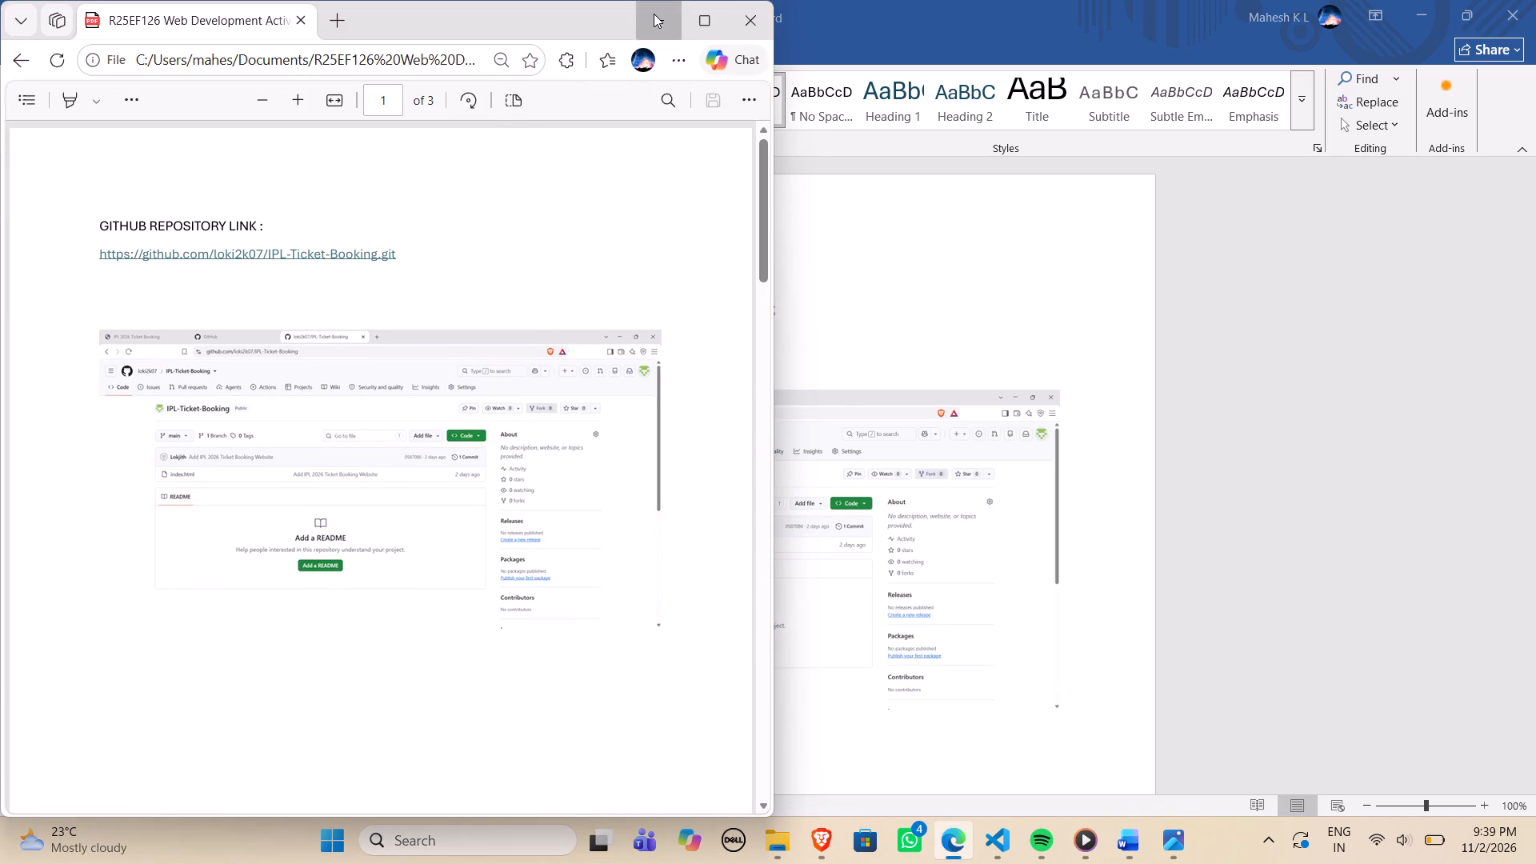
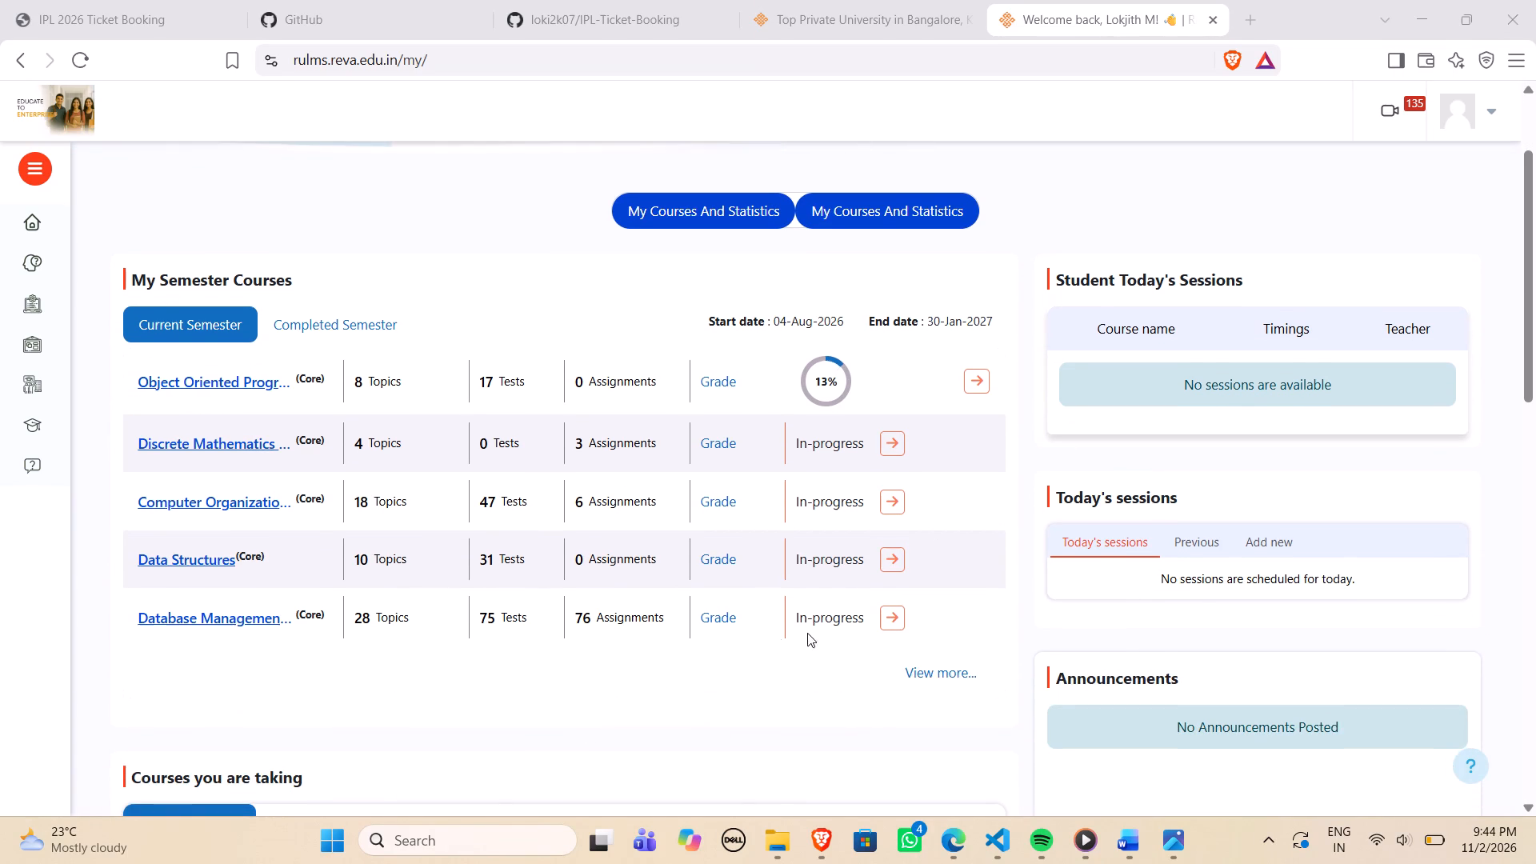
pyautogui.click(949, 671)
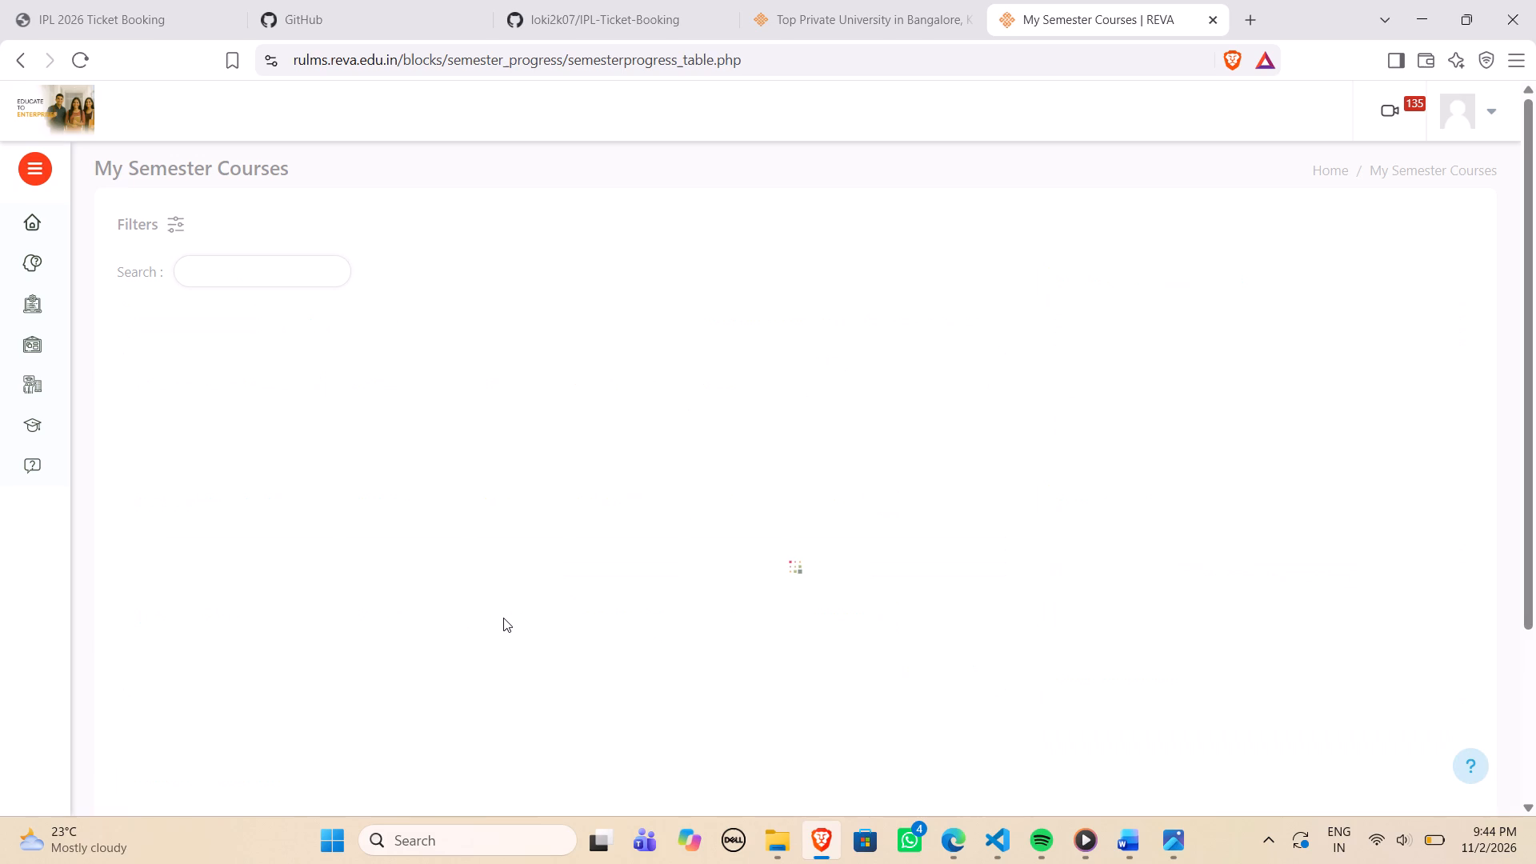
pyautogui.scroll(-2, 503, 618)
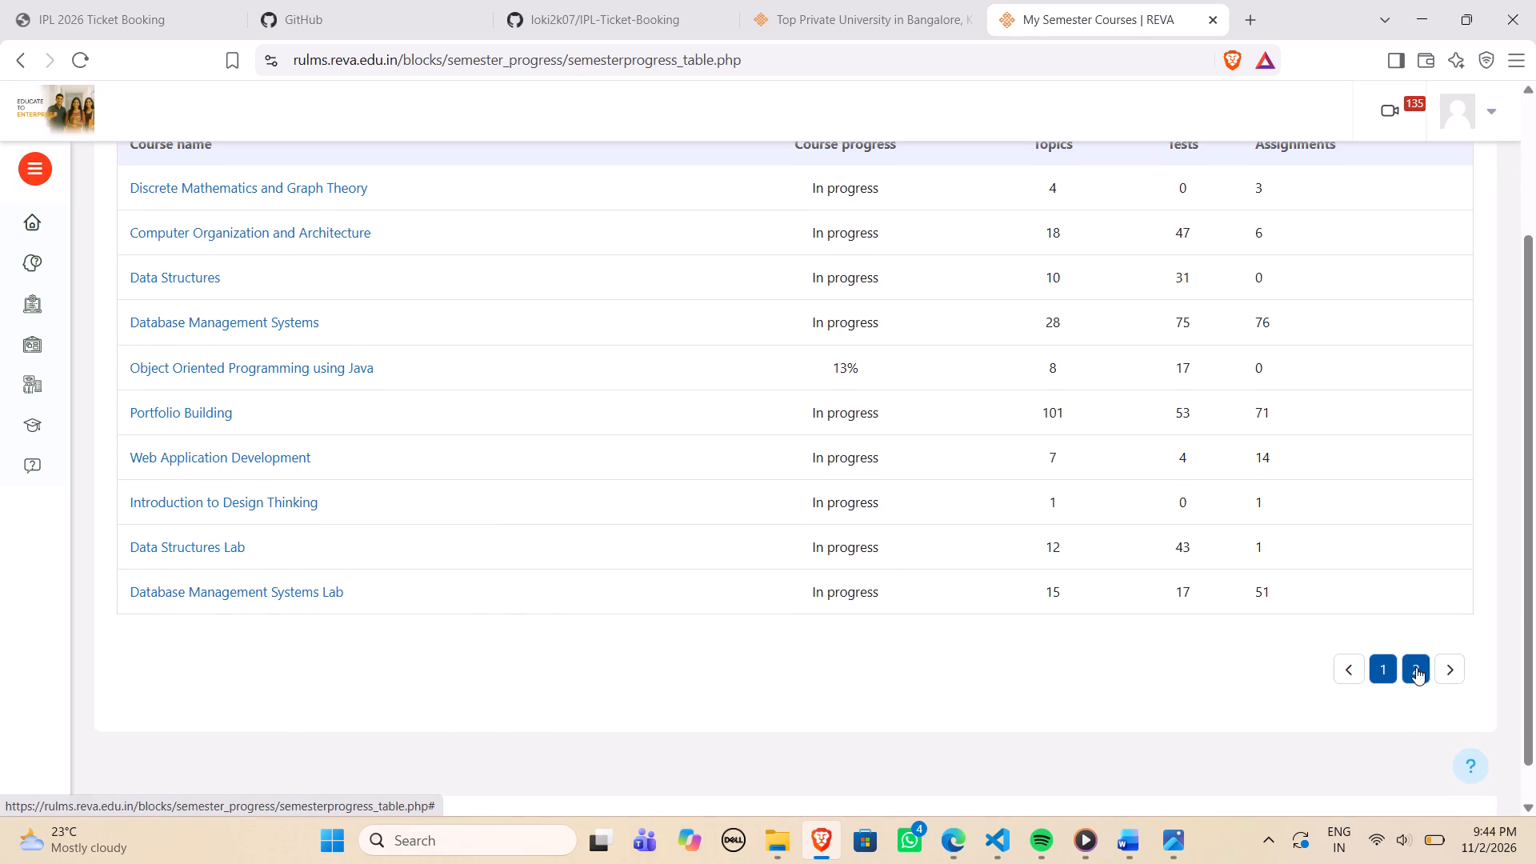
# Open the Web Application Development course and its Activity-1 assignment in the BT-CSE-2025-2029-Sem-3-C section.
pyautogui.click(234, 455)
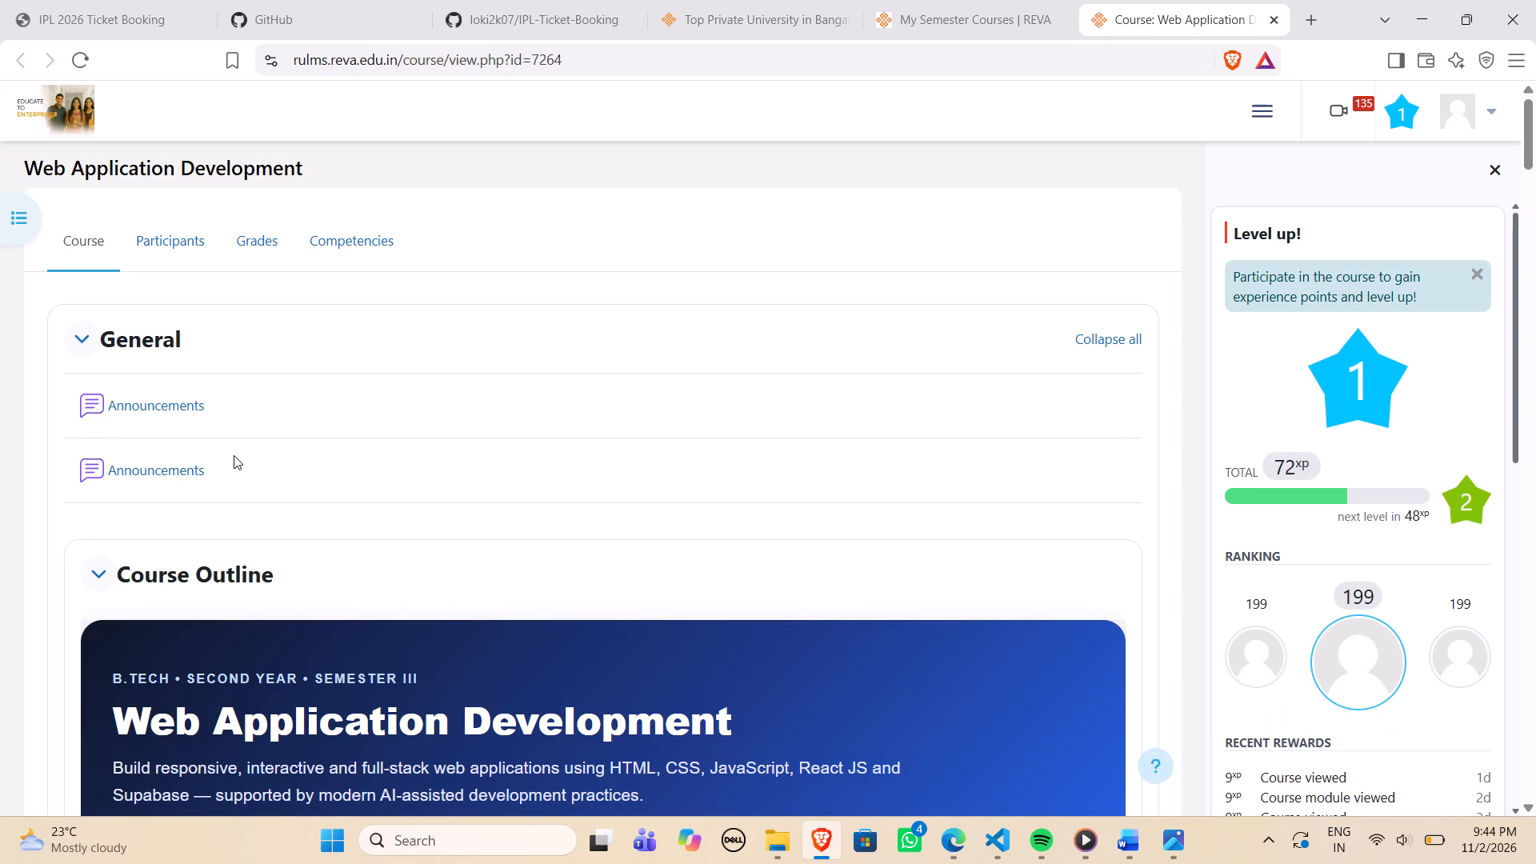
pyautogui.scroll(-8, 234, 455)
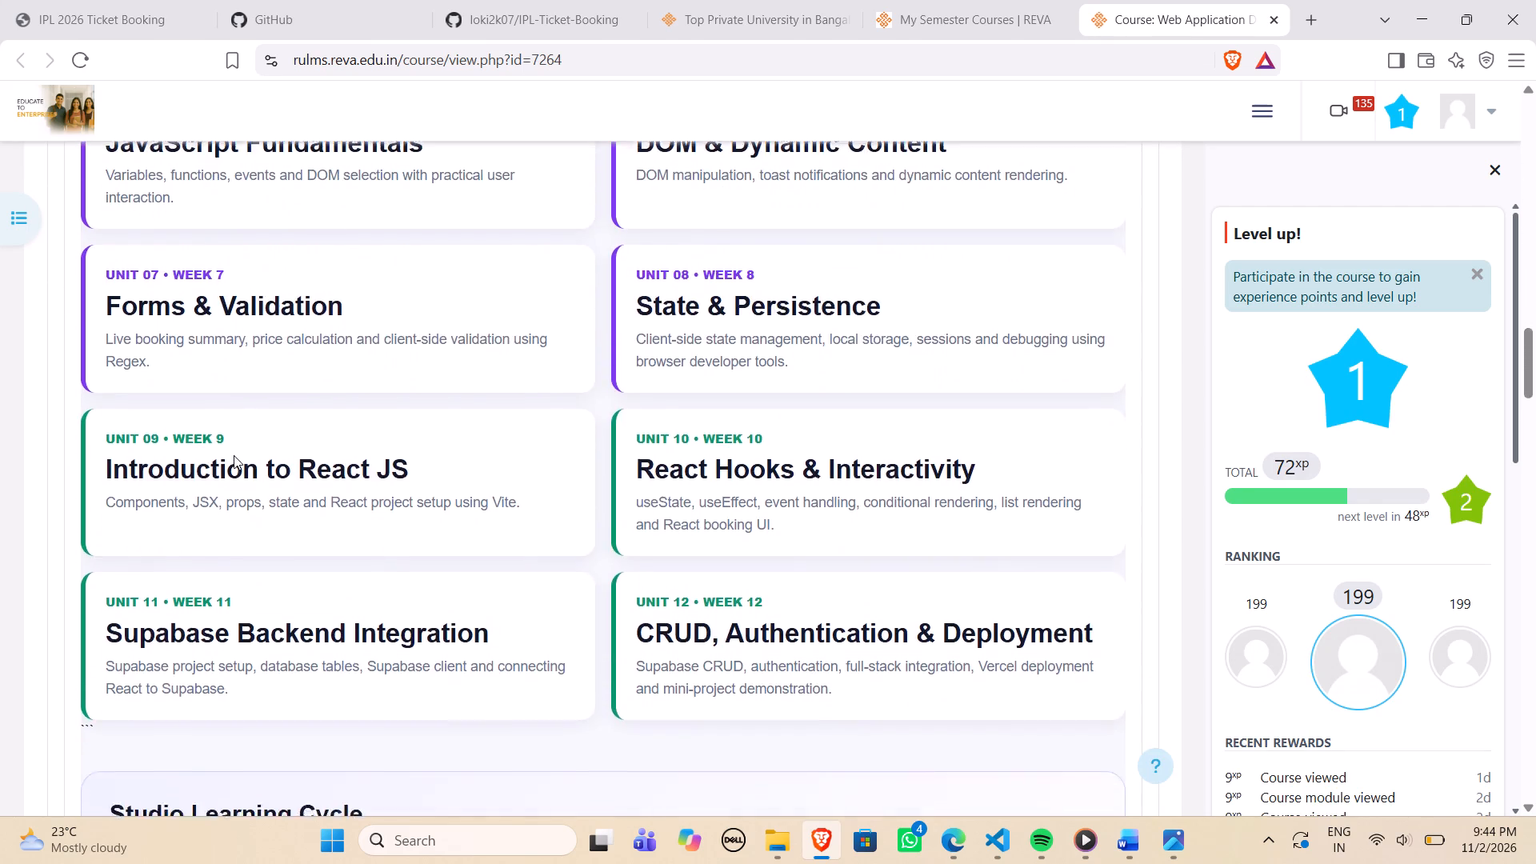
pyautogui.scroll(-7, 234, 455)
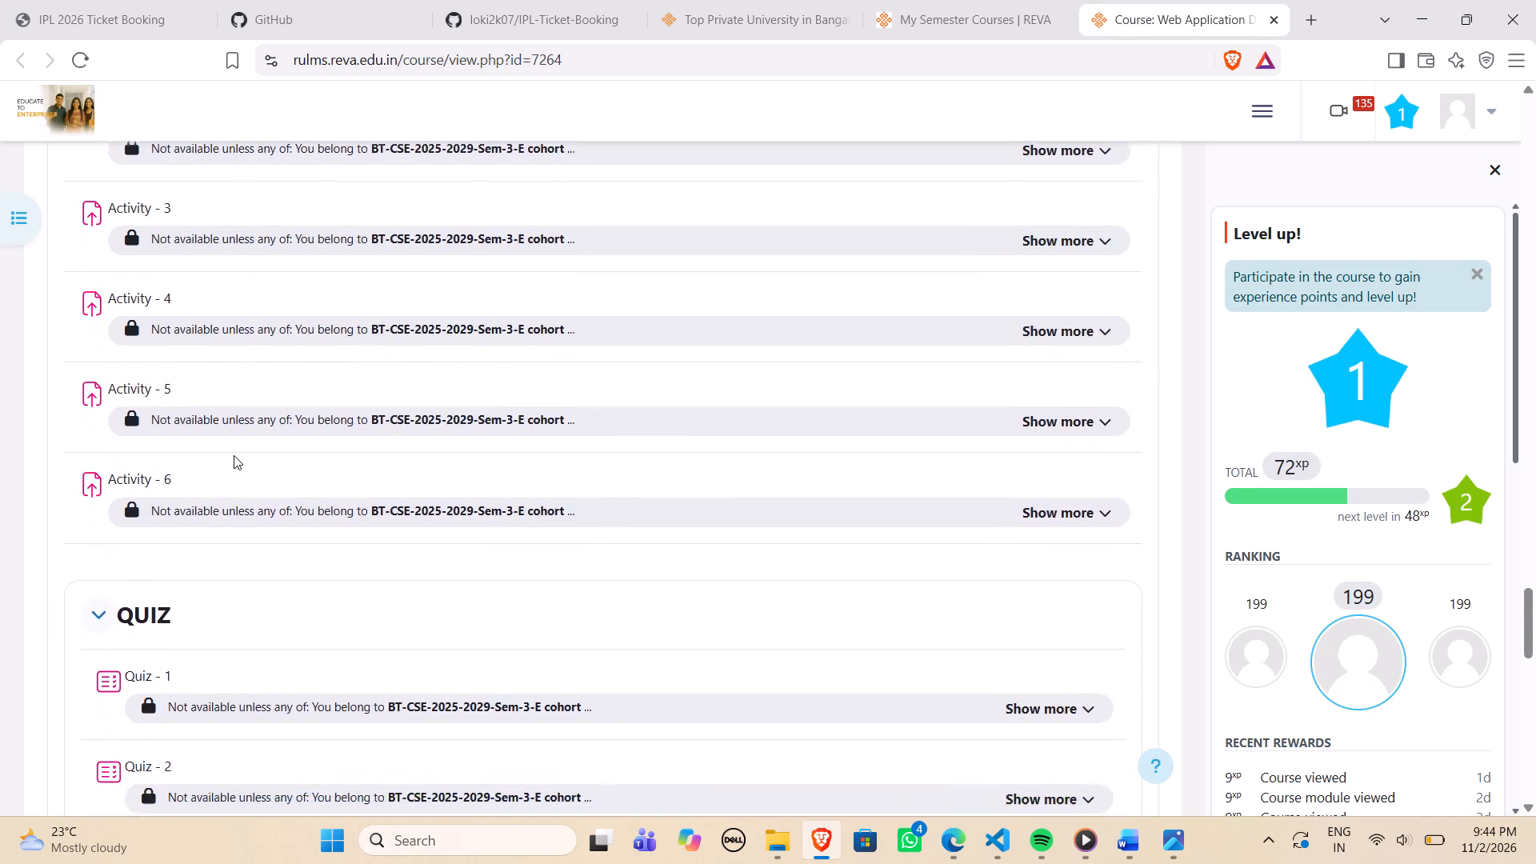
pyautogui.scroll(-7, 234, 455)
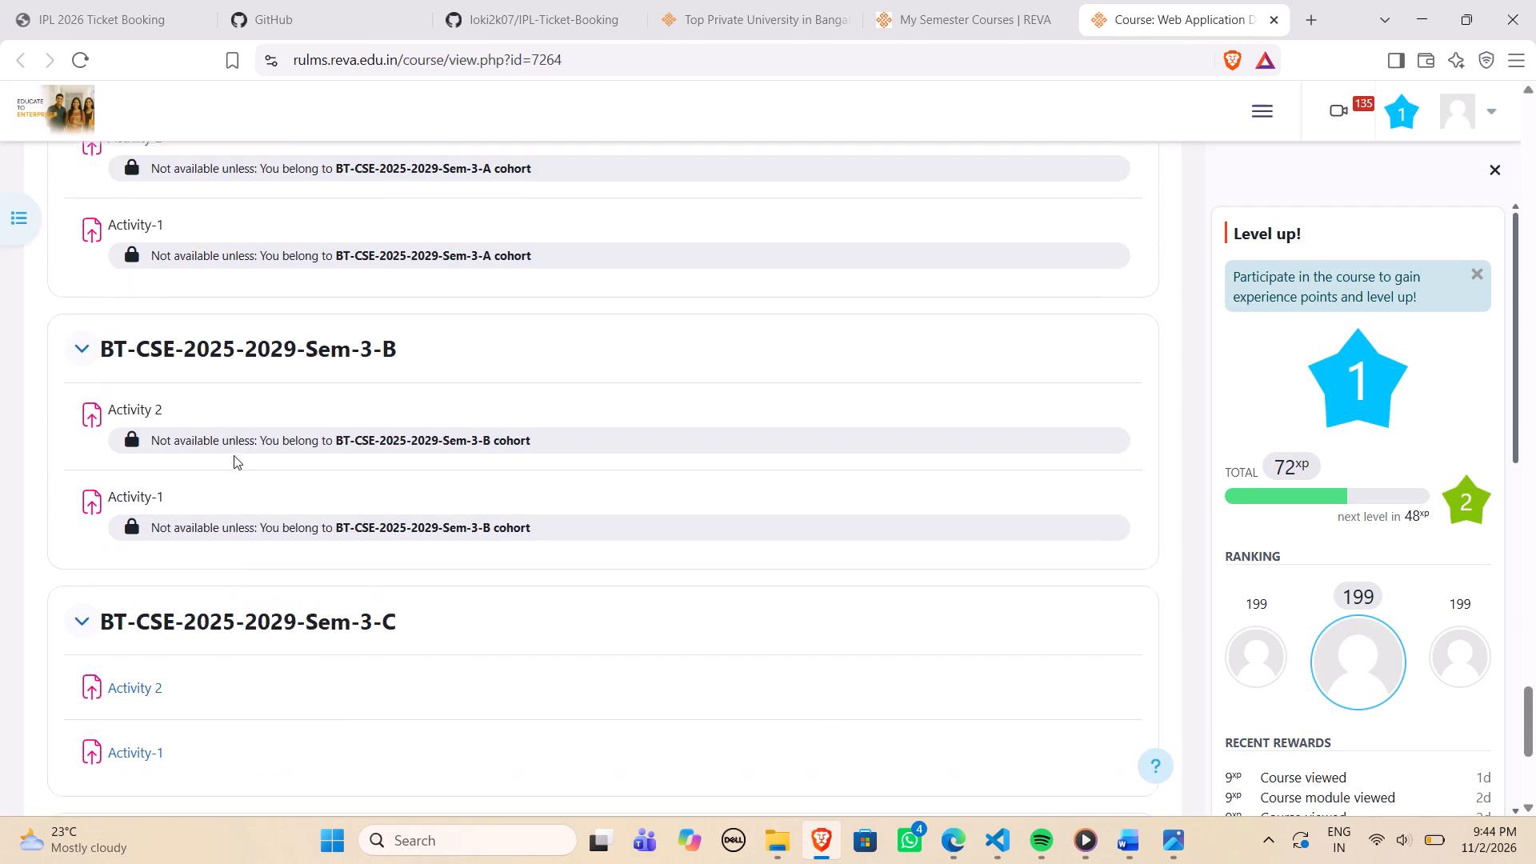
pyautogui.scroll(-1, 234, 455)
pyautogui.click(146, 573)
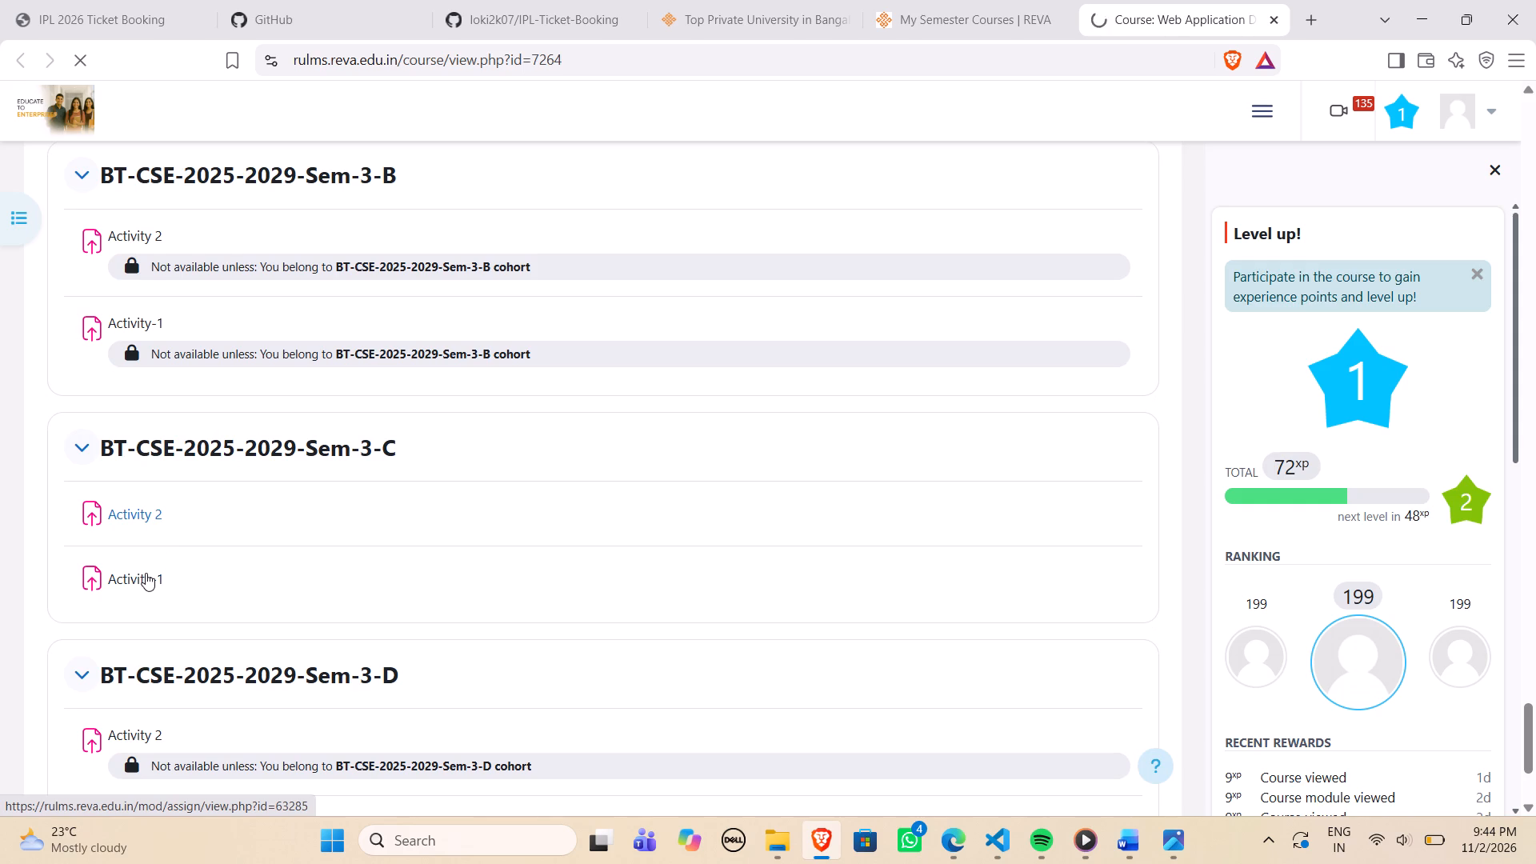
# Start adding a submission for the Activity-1 assignment.
pyautogui.scroll(-2, 146, 573)
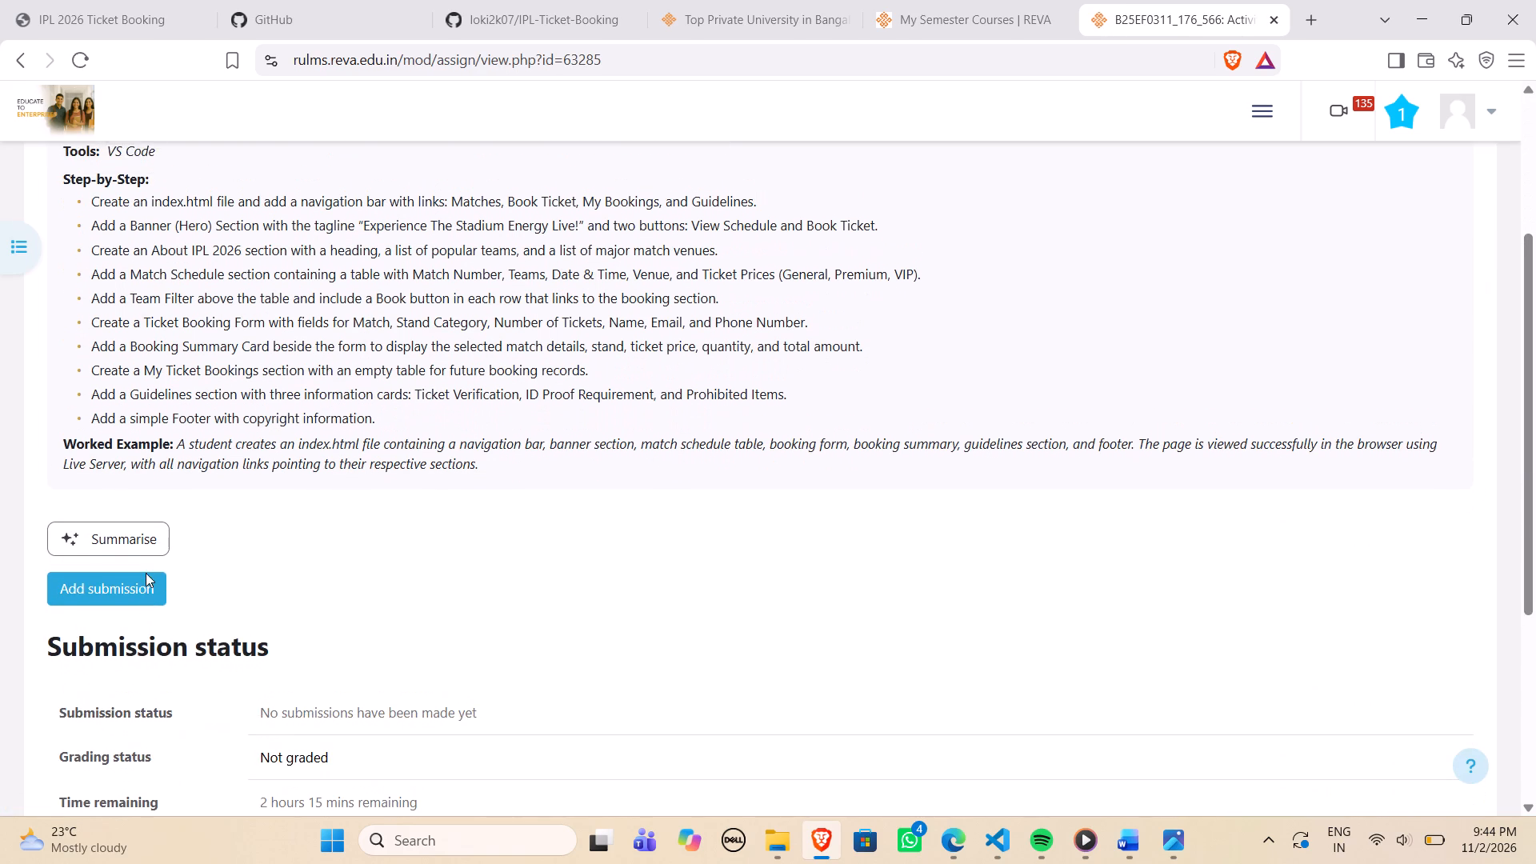
pyautogui.click(106, 578)
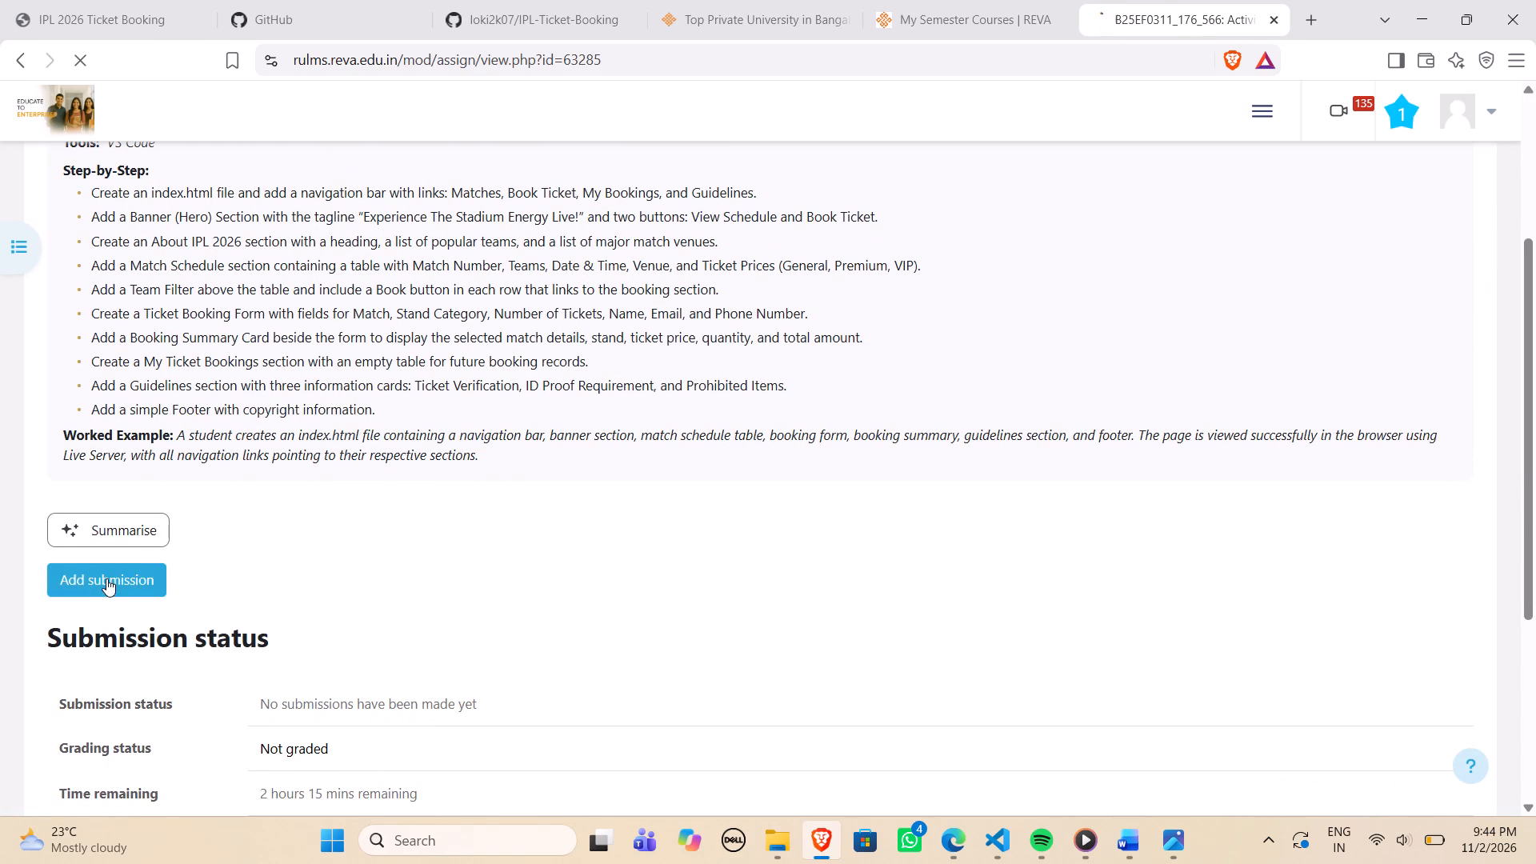
# Upload the Web Development Activity-1 PDF from the Documents folder to the assignment's file submissions.
pyautogui.scroll(-1, 106, 578)
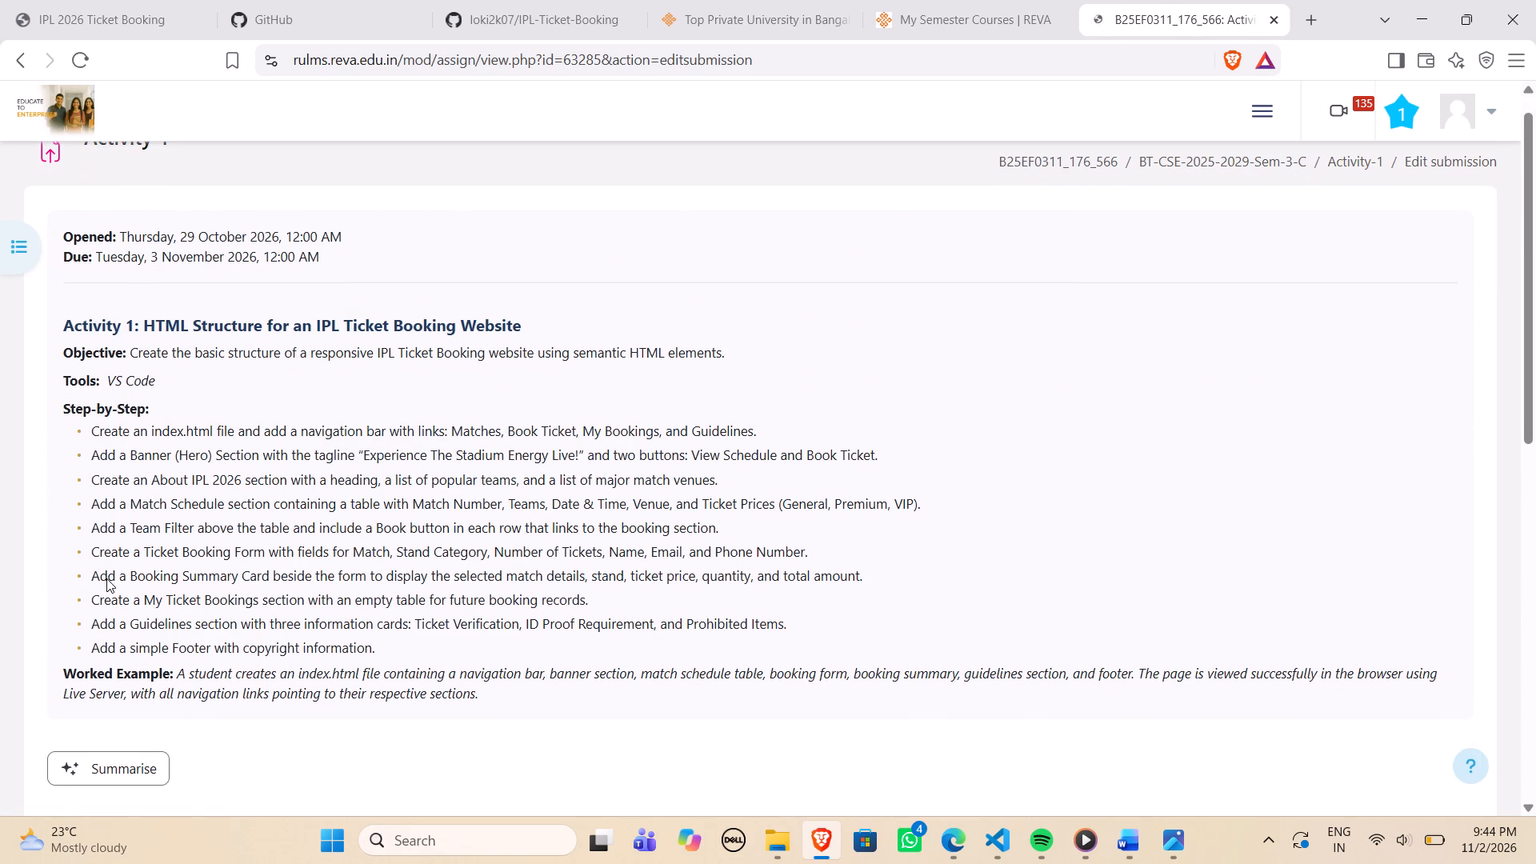
pyautogui.scroll(-1, 106, 578)
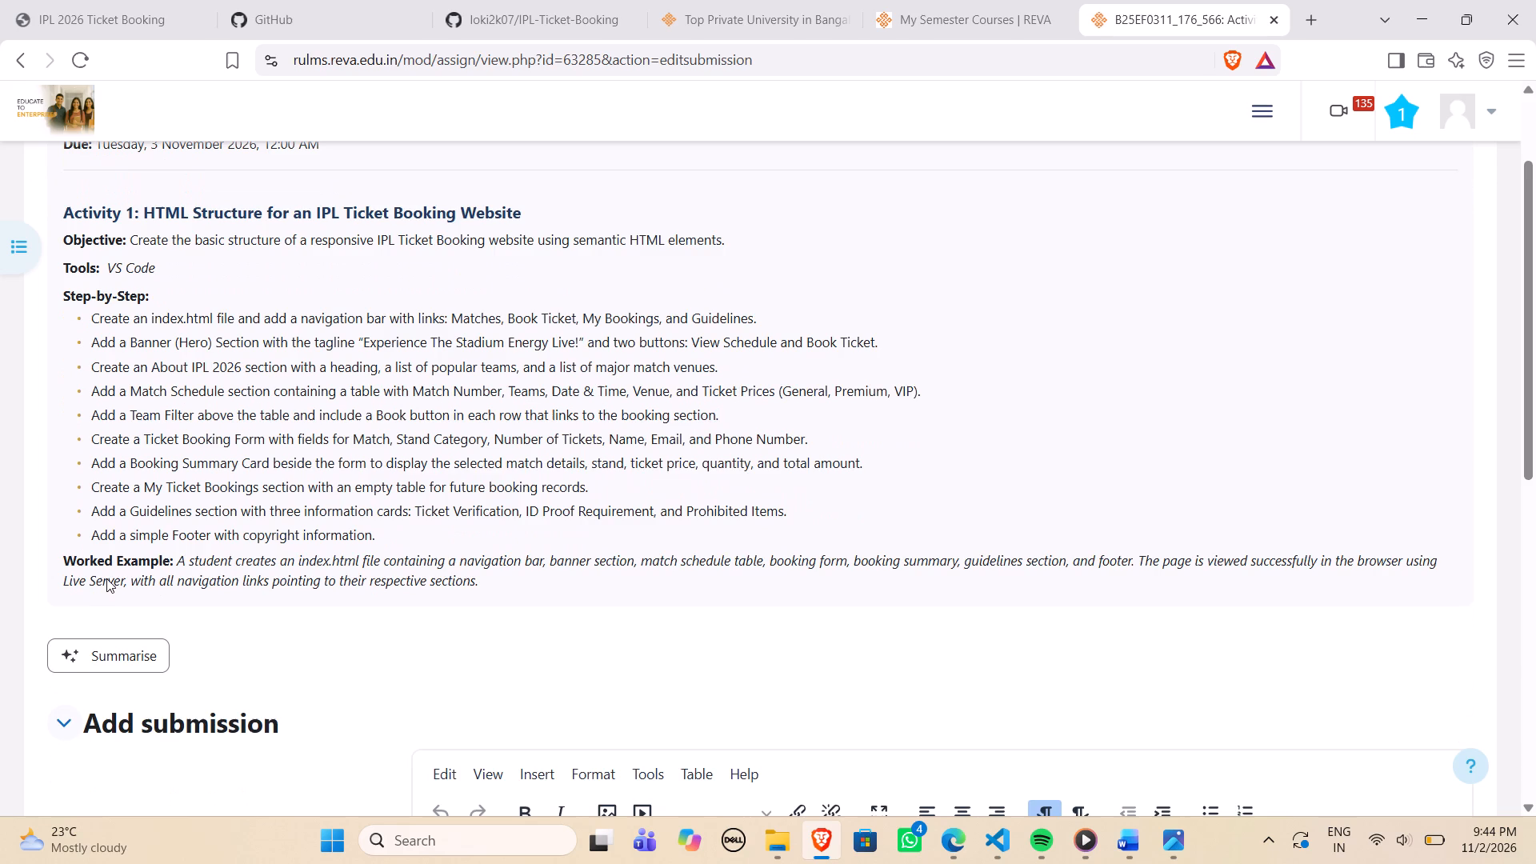
pyautogui.scroll(-2, 106, 578)
pyautogui.scroll(-2, 216, 514)
pyautogui.click(425, 623)
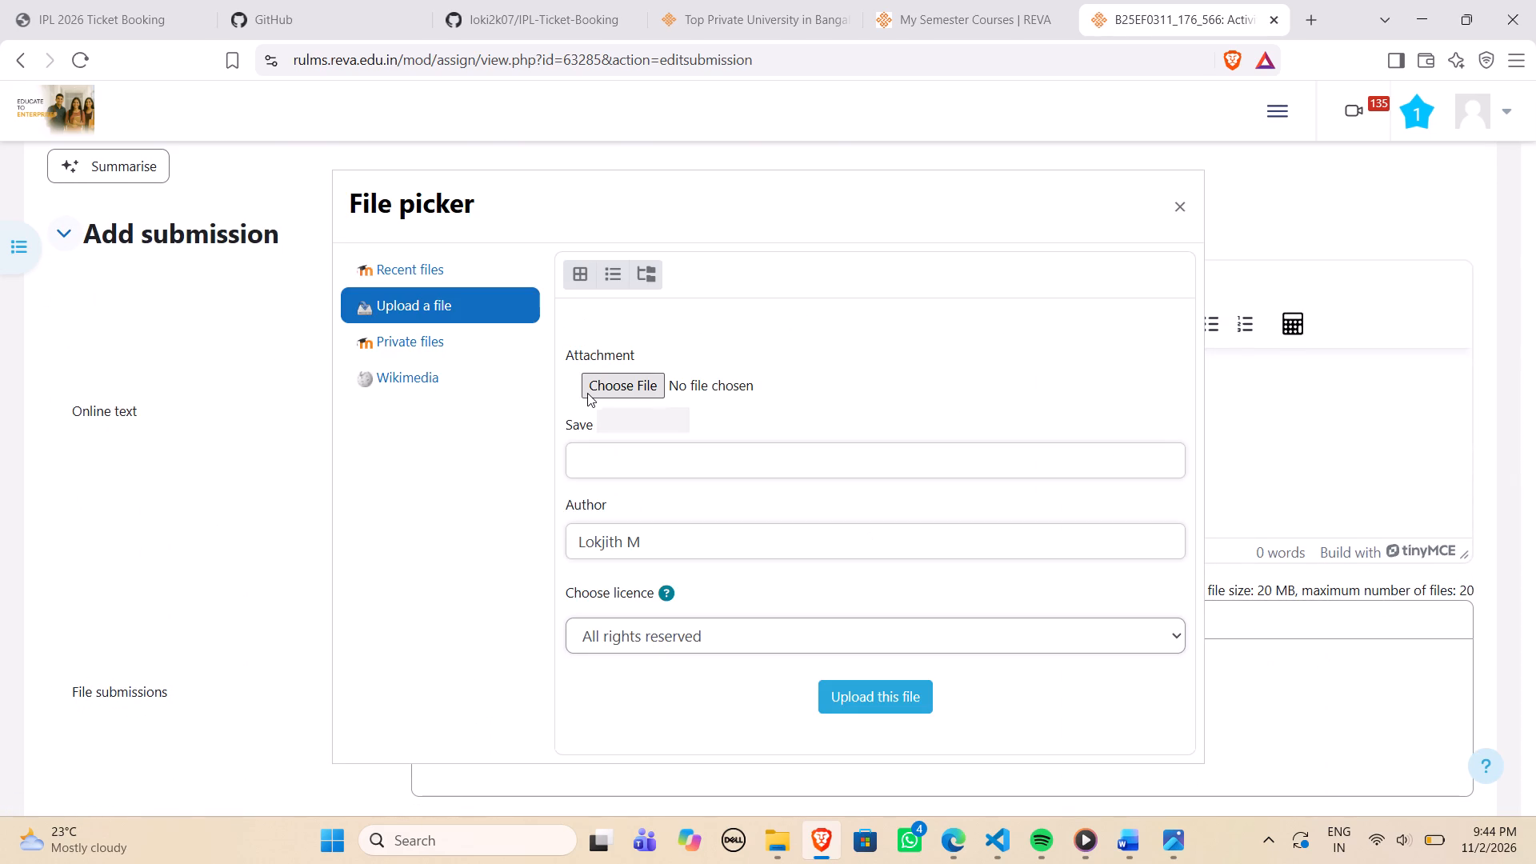
pyautogui.click(605, 393)
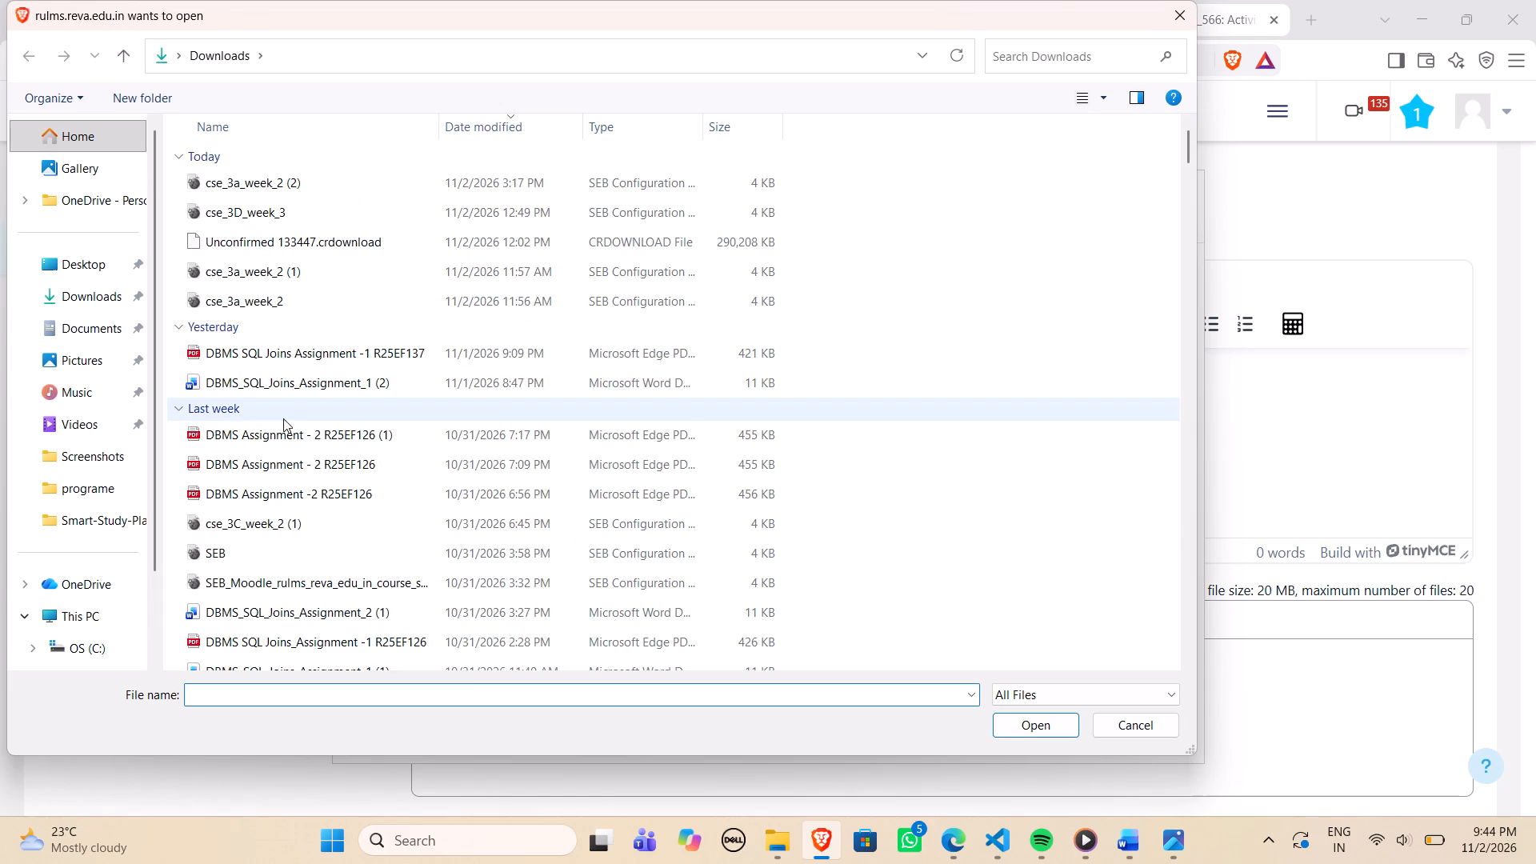
pyautogui.click(114, 328)
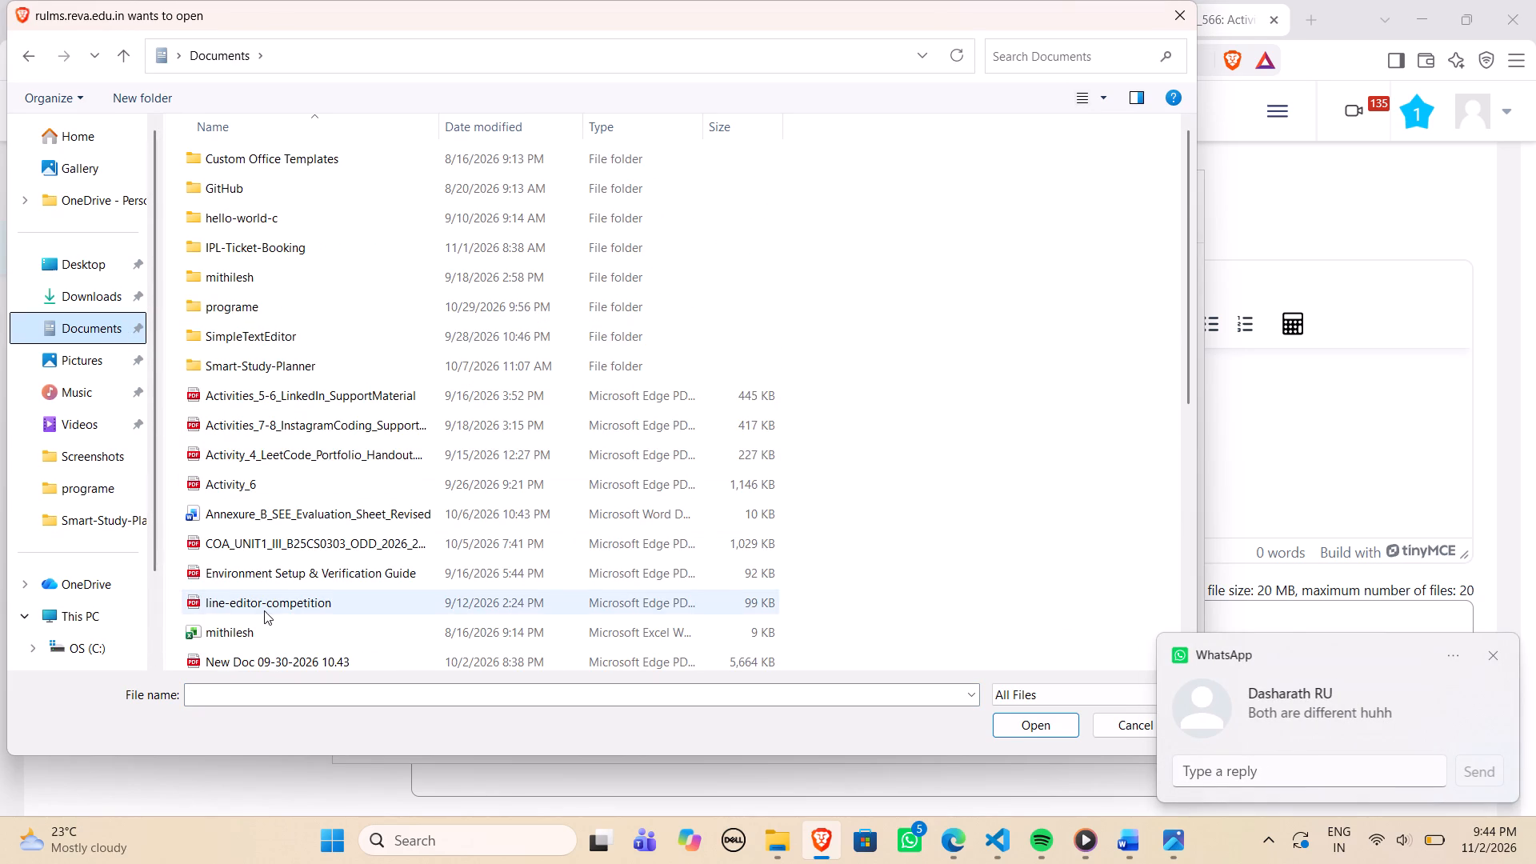
pyautogui.scroll(-1, 264, 610)
pyautogui.click(278, 666)
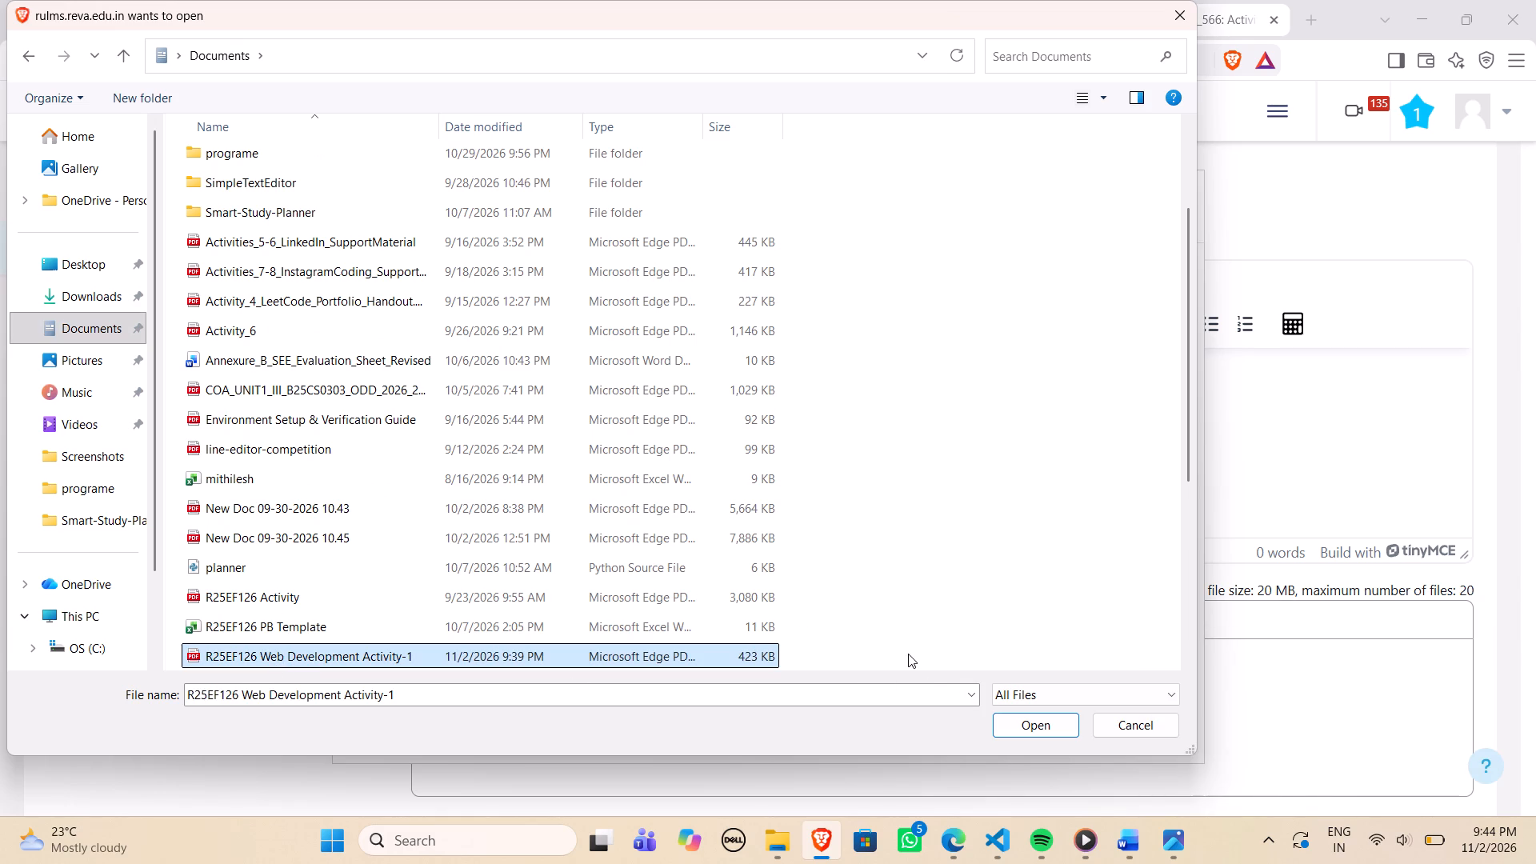
pyautogui.click(1021, 728)
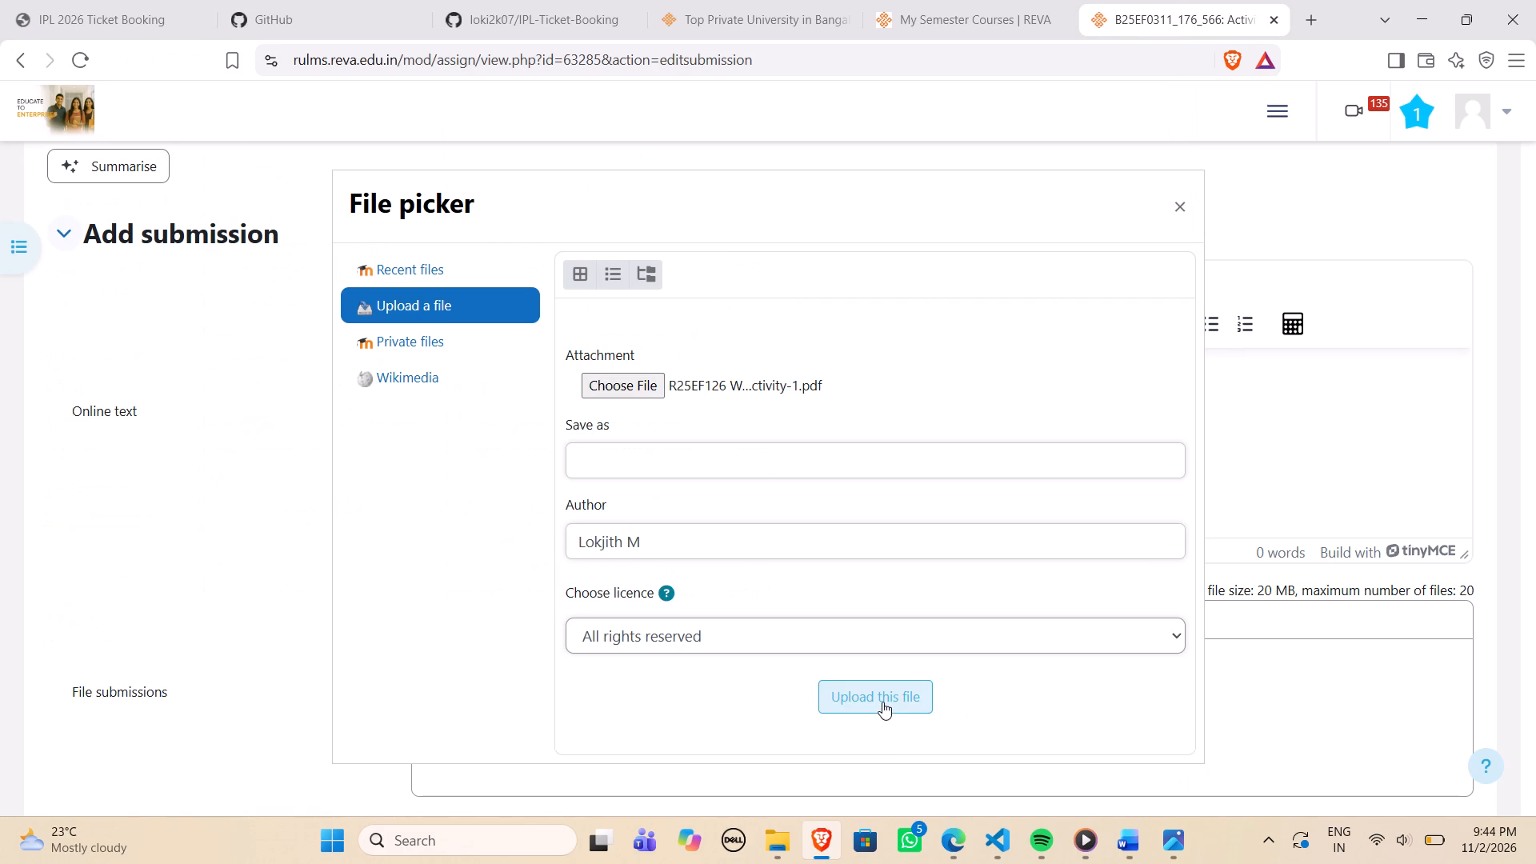
pyautogui.click(882, 702)
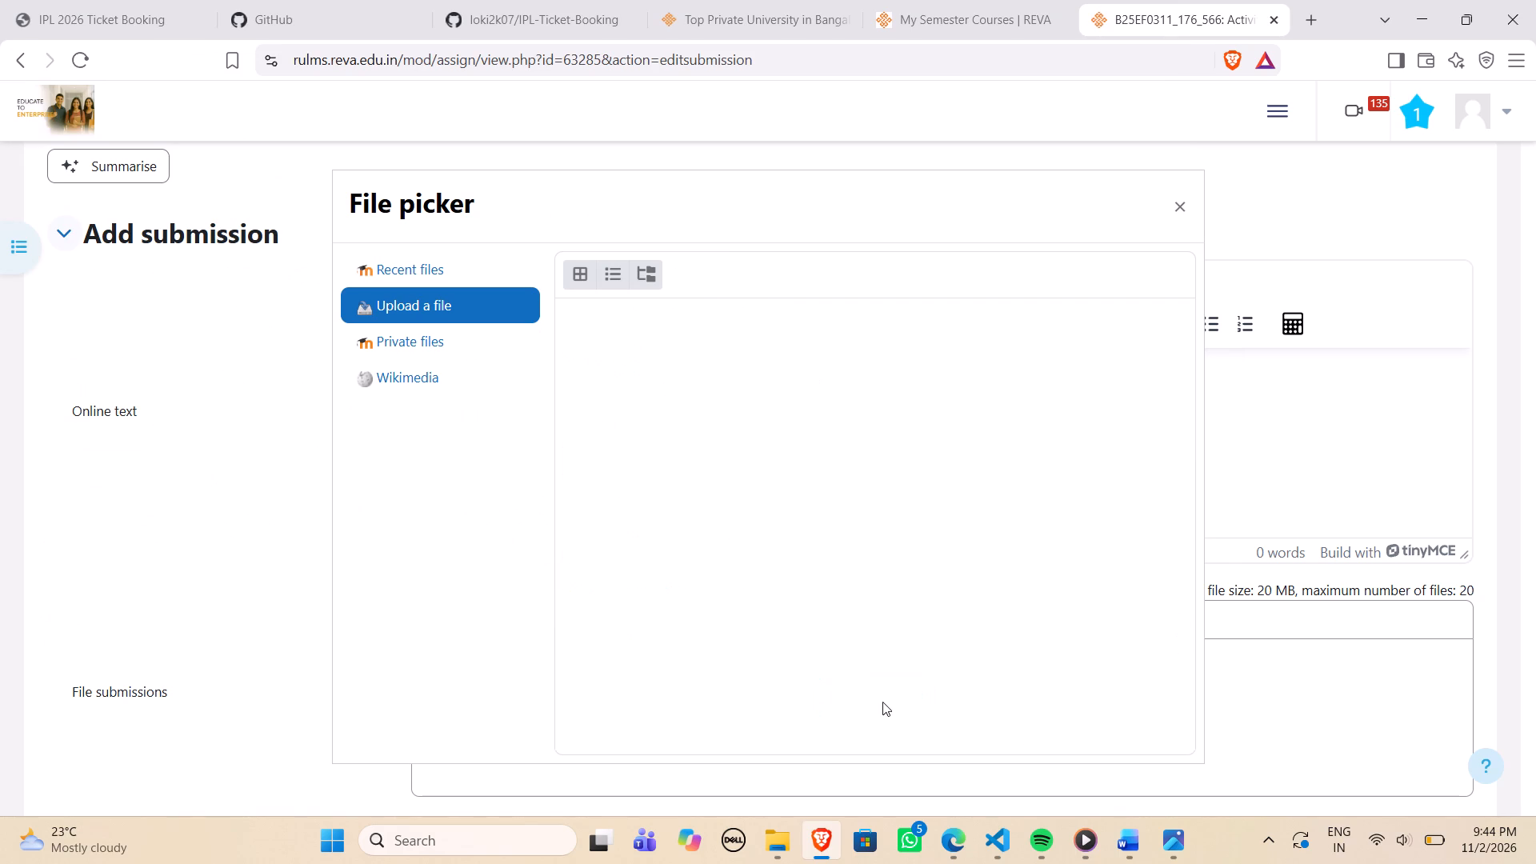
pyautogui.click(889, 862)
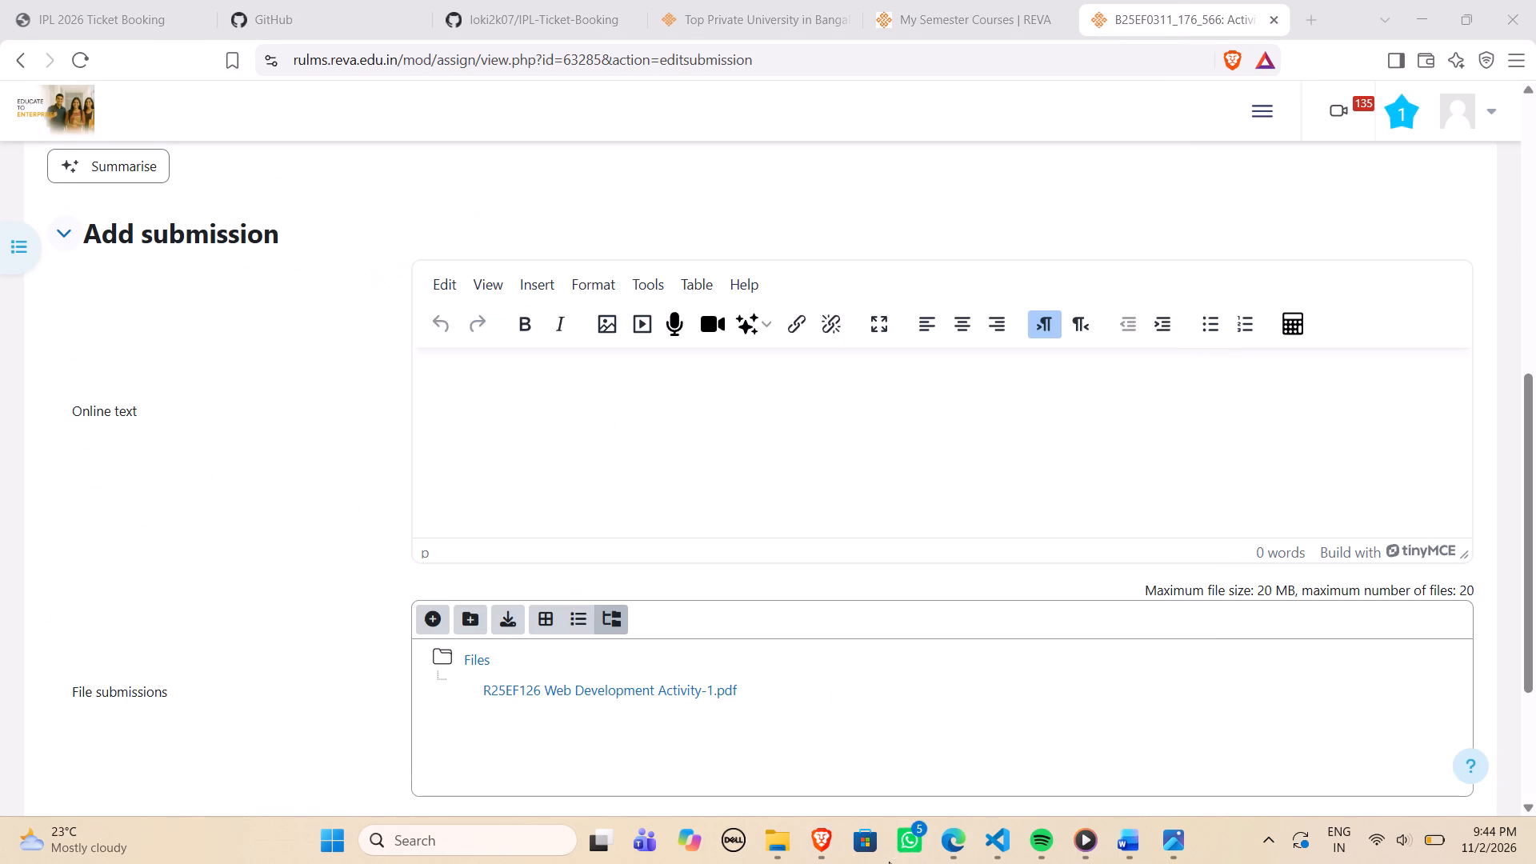
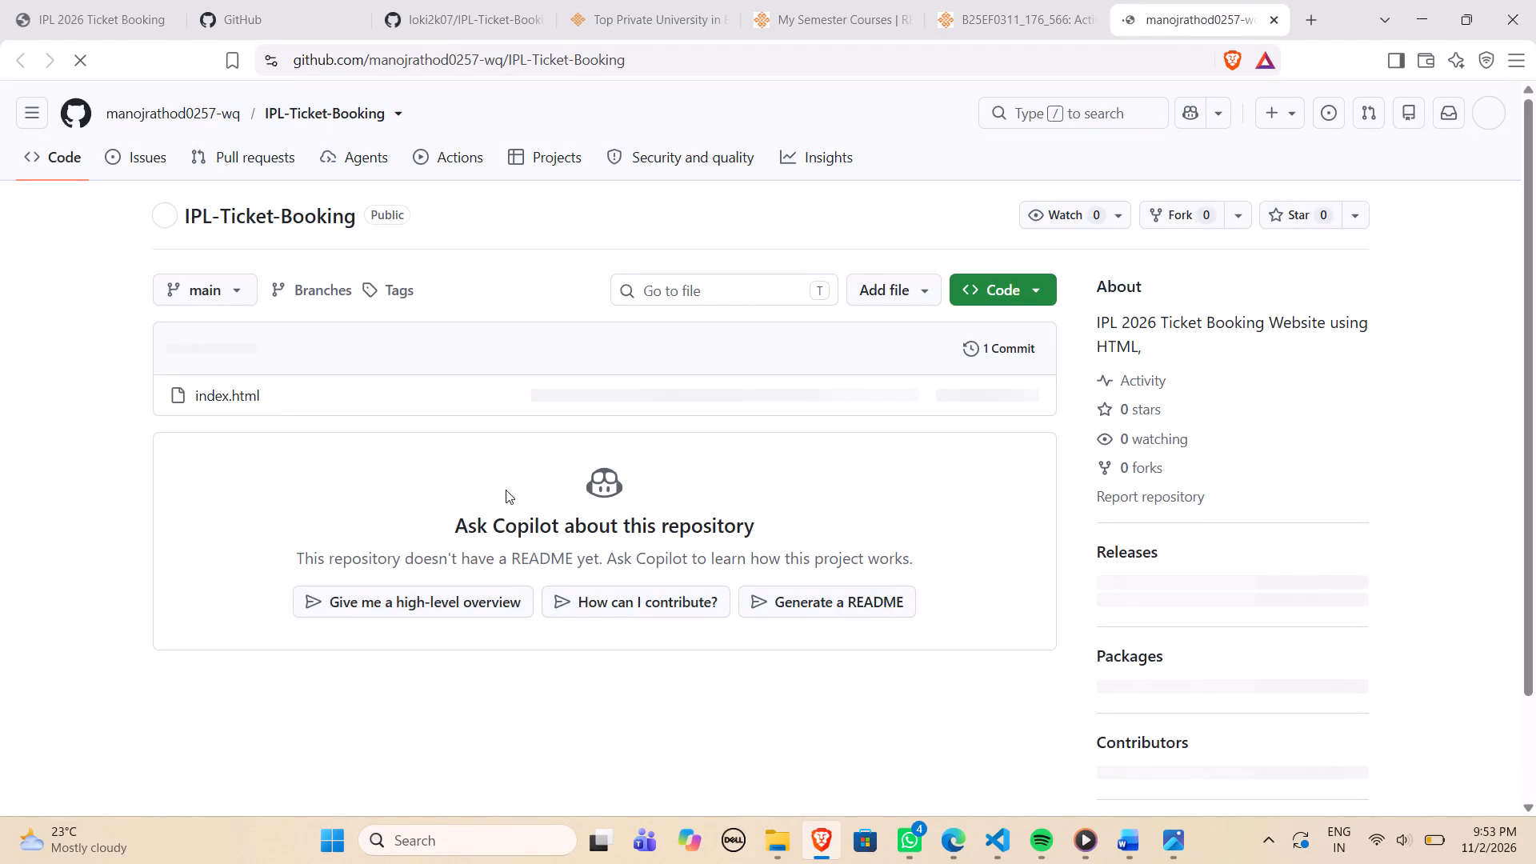
# Capture a screenshot of the browser window showing the IPL-Ticket-Booking repository page on GitHub.
pyautogui.scroll(4, 512, 355)
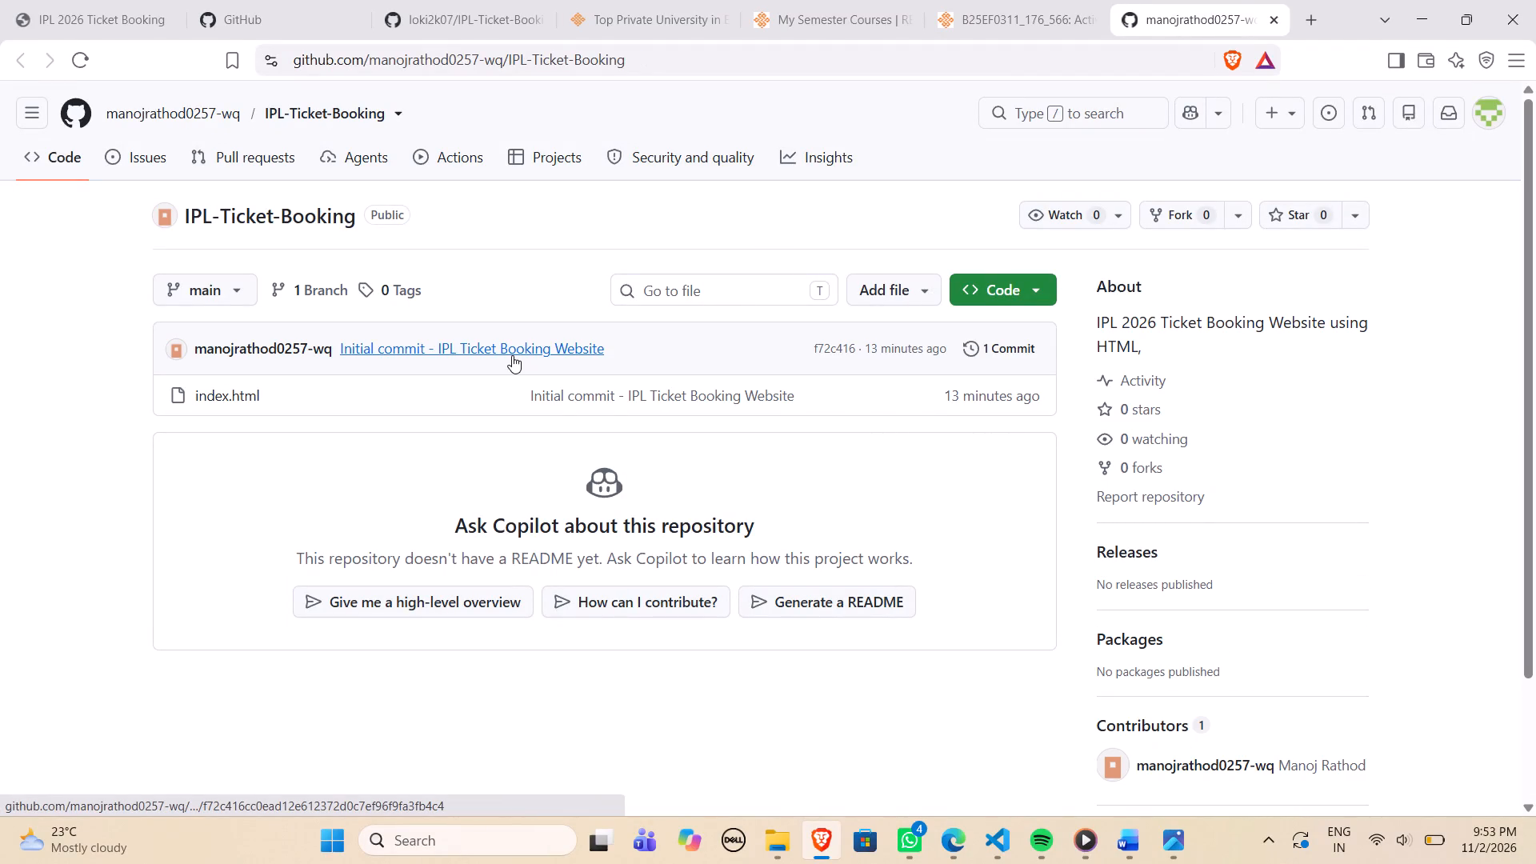
pyautogui.press('Print')
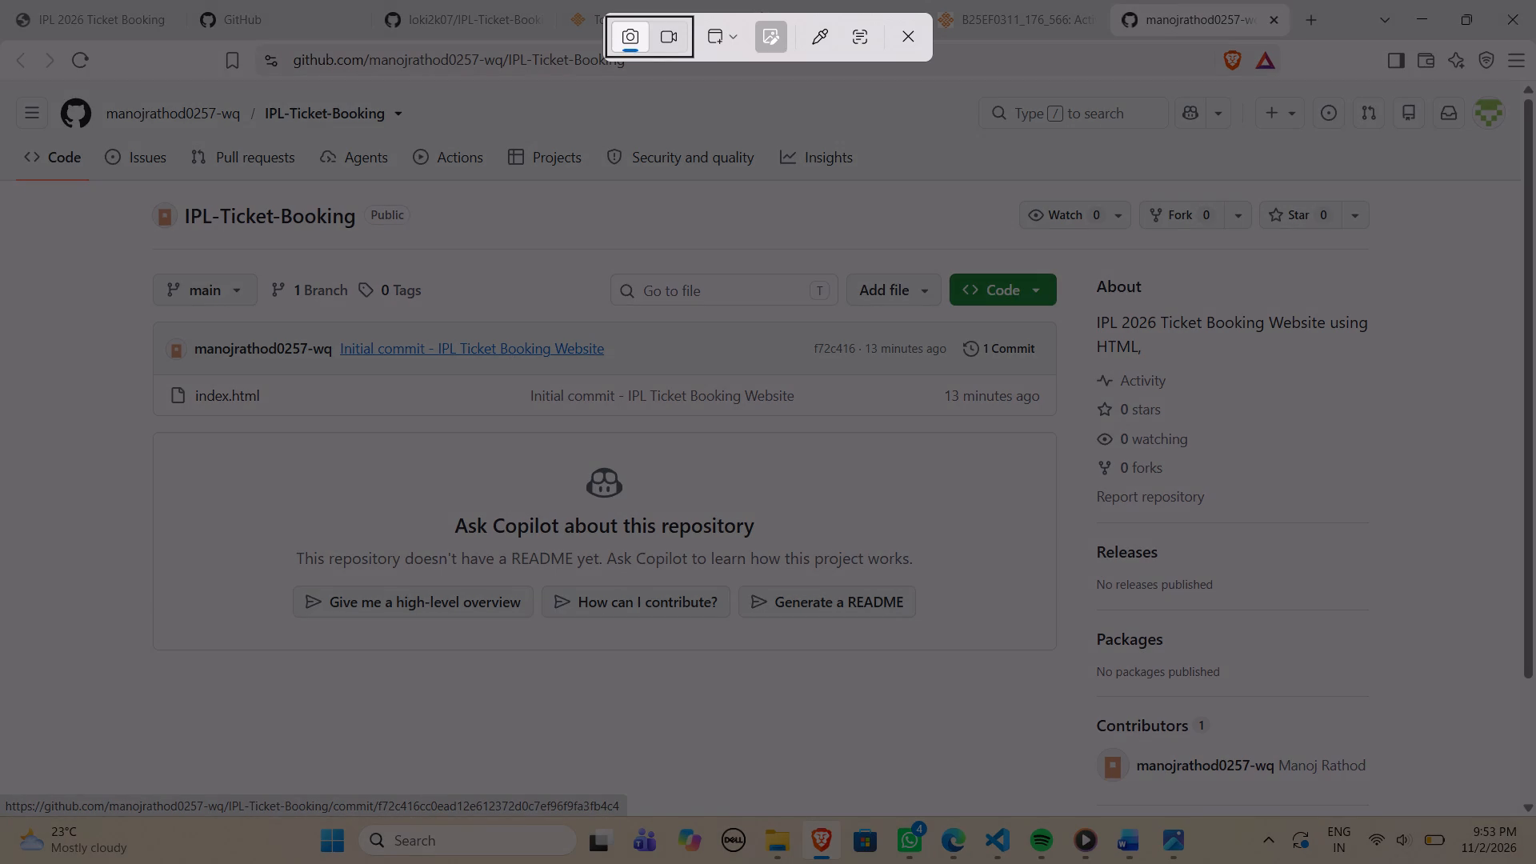
pyautogui.click(665, 370)
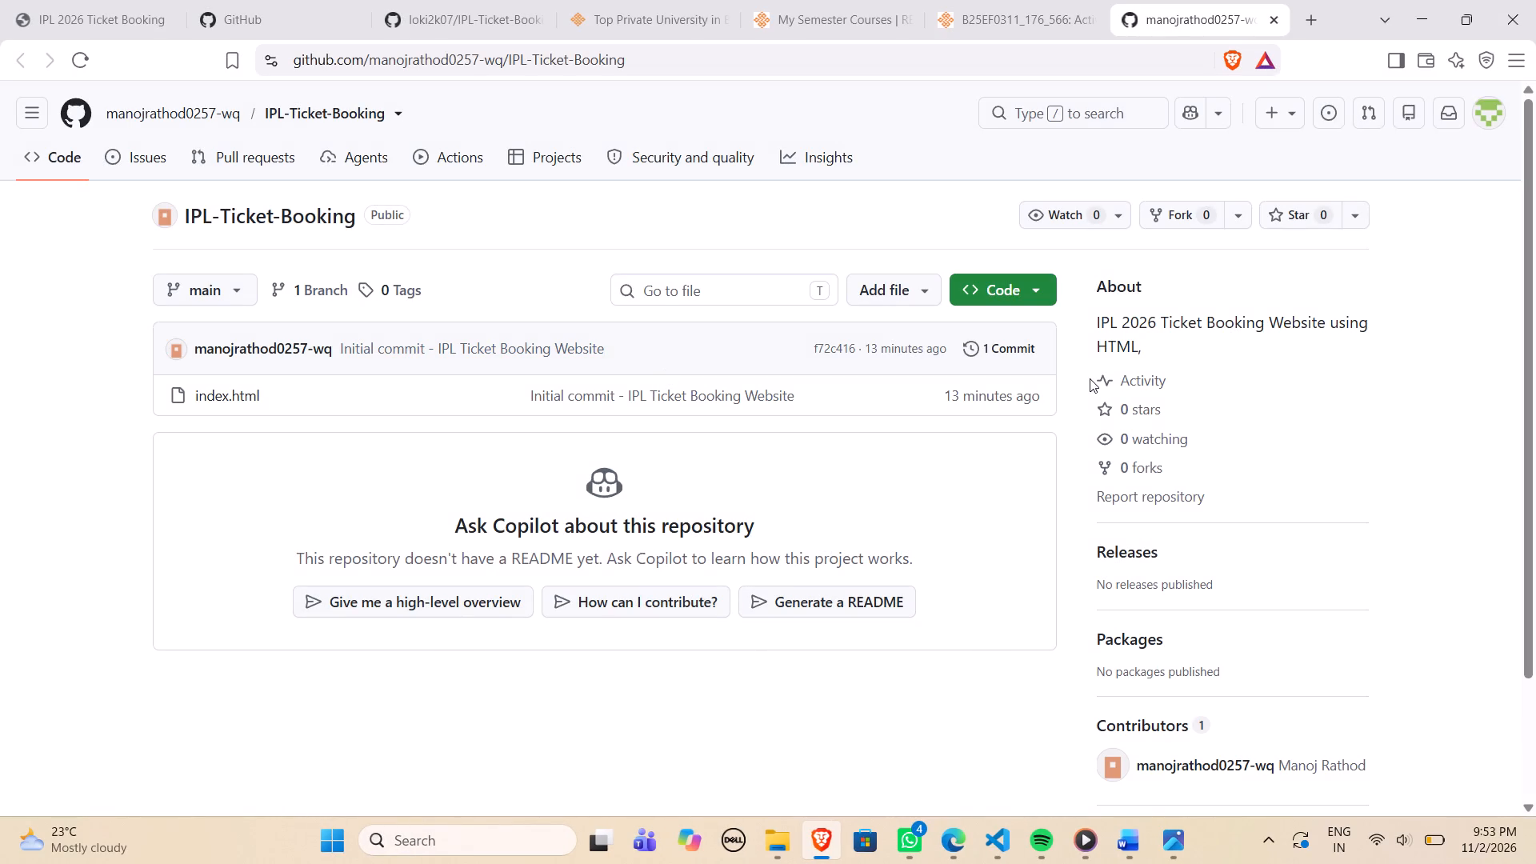
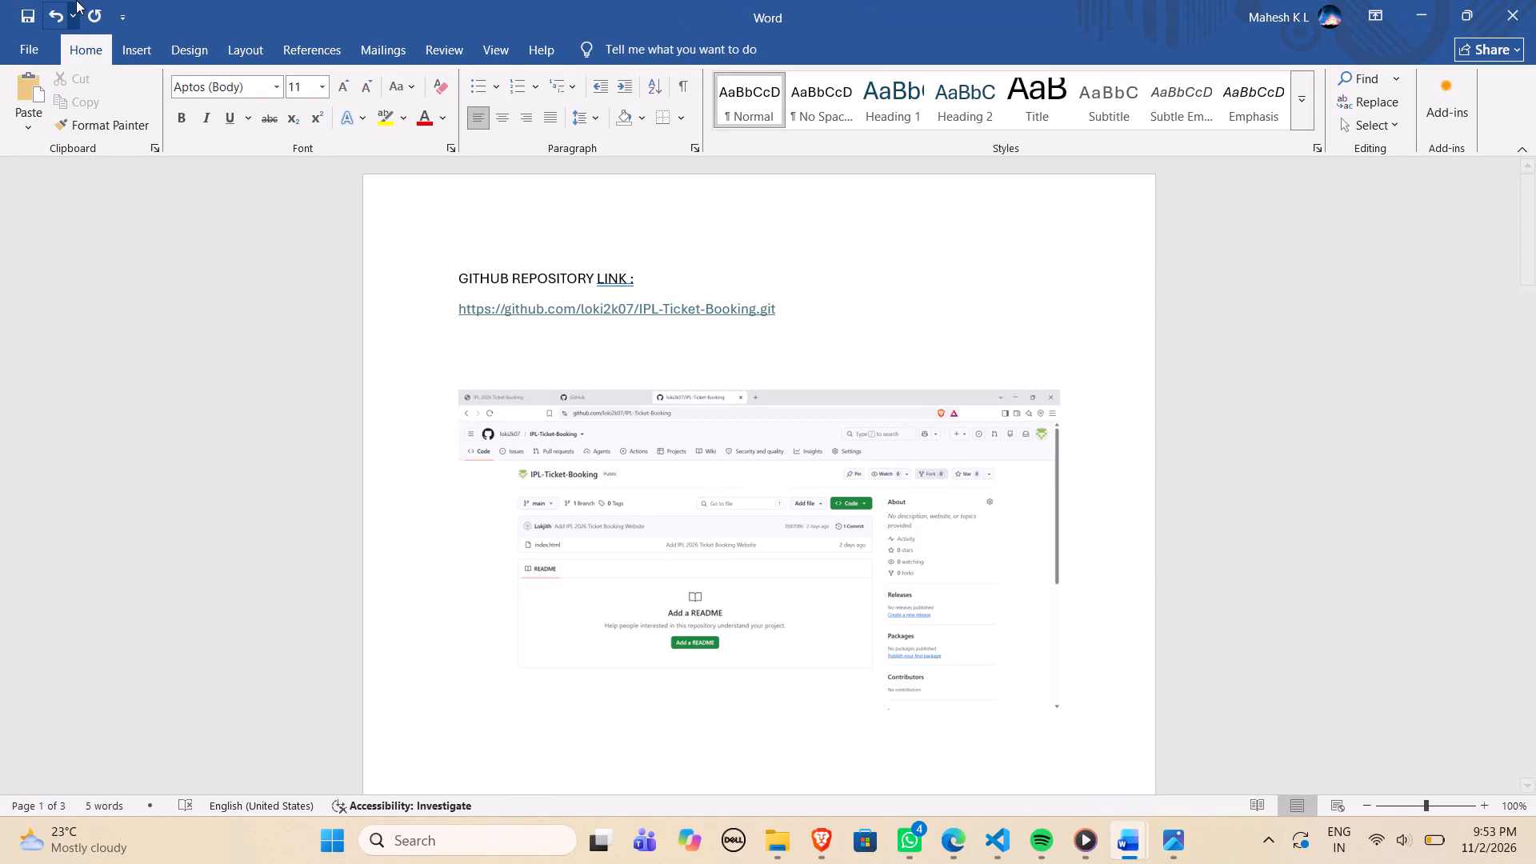
# Create a new blank document and enter the heading "GITHUB REPOSITORY LINK:" on its first line.
pyautogui.click(4, 53)
pyautogui.click(81, 153)
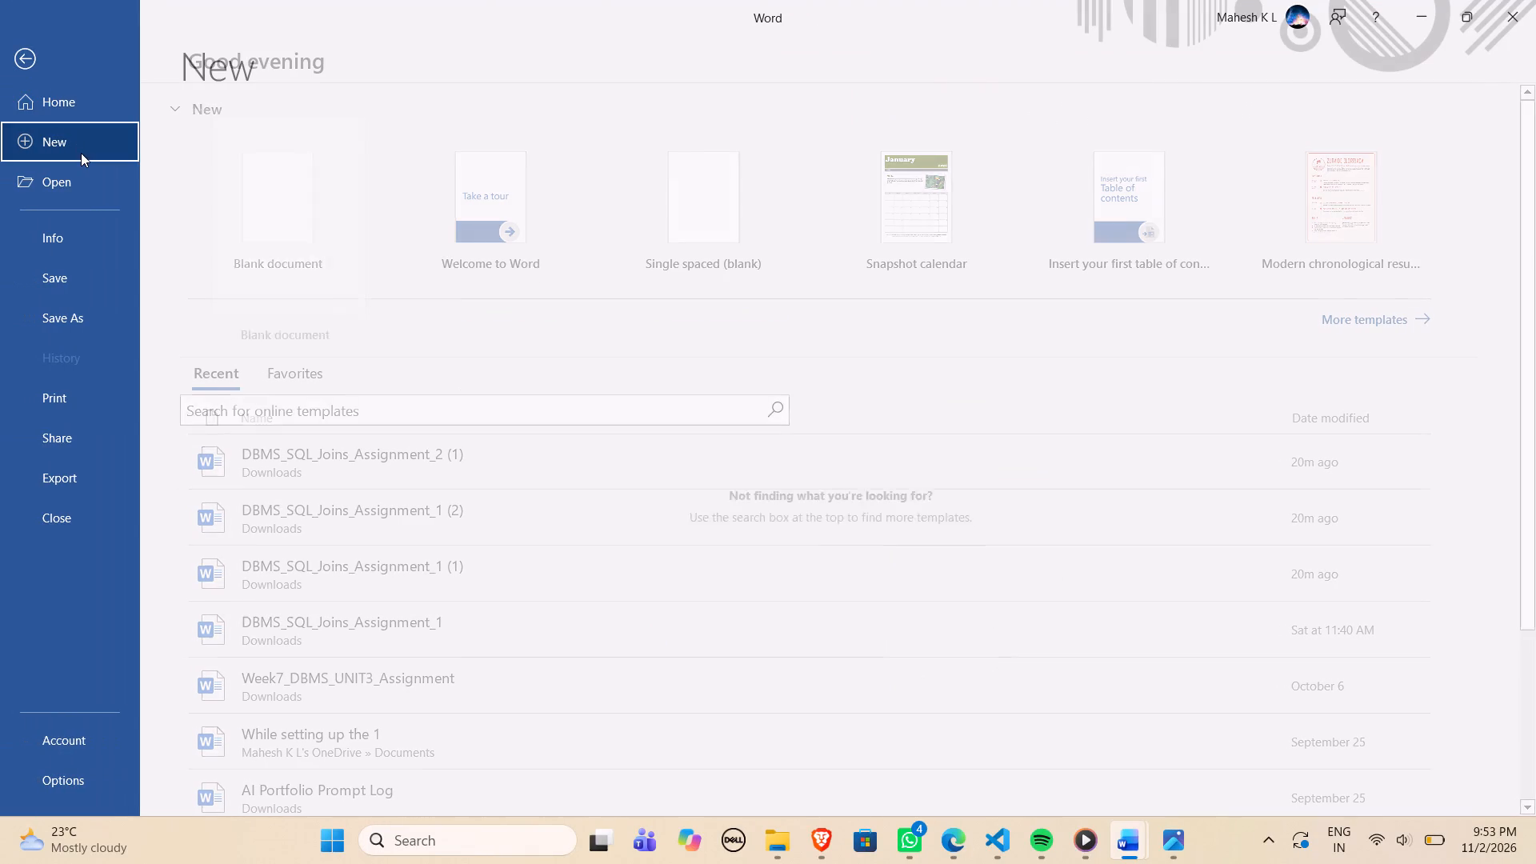
pyautogui.click(278, 220)
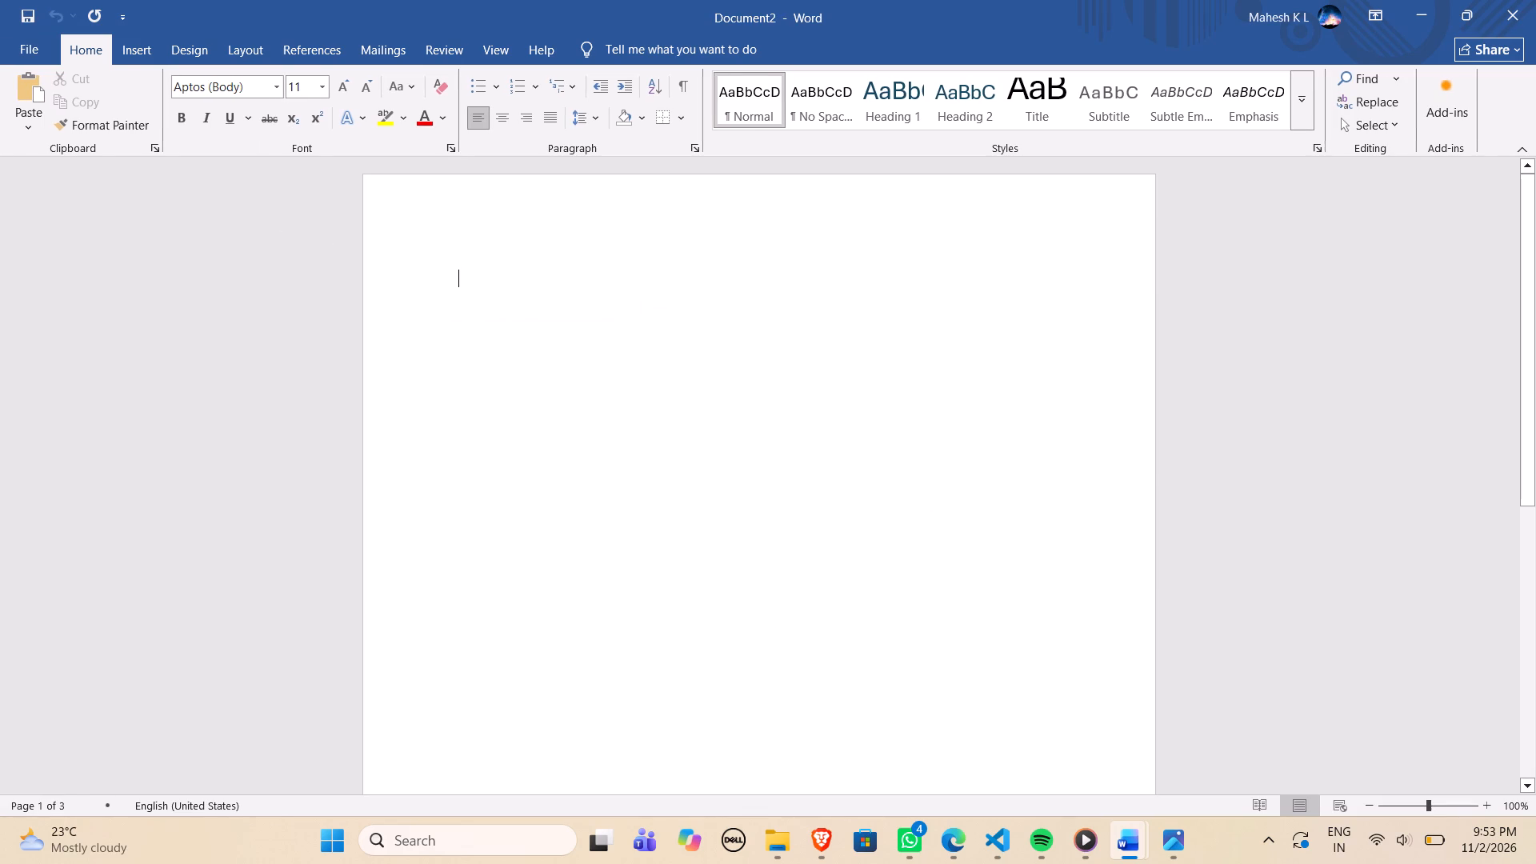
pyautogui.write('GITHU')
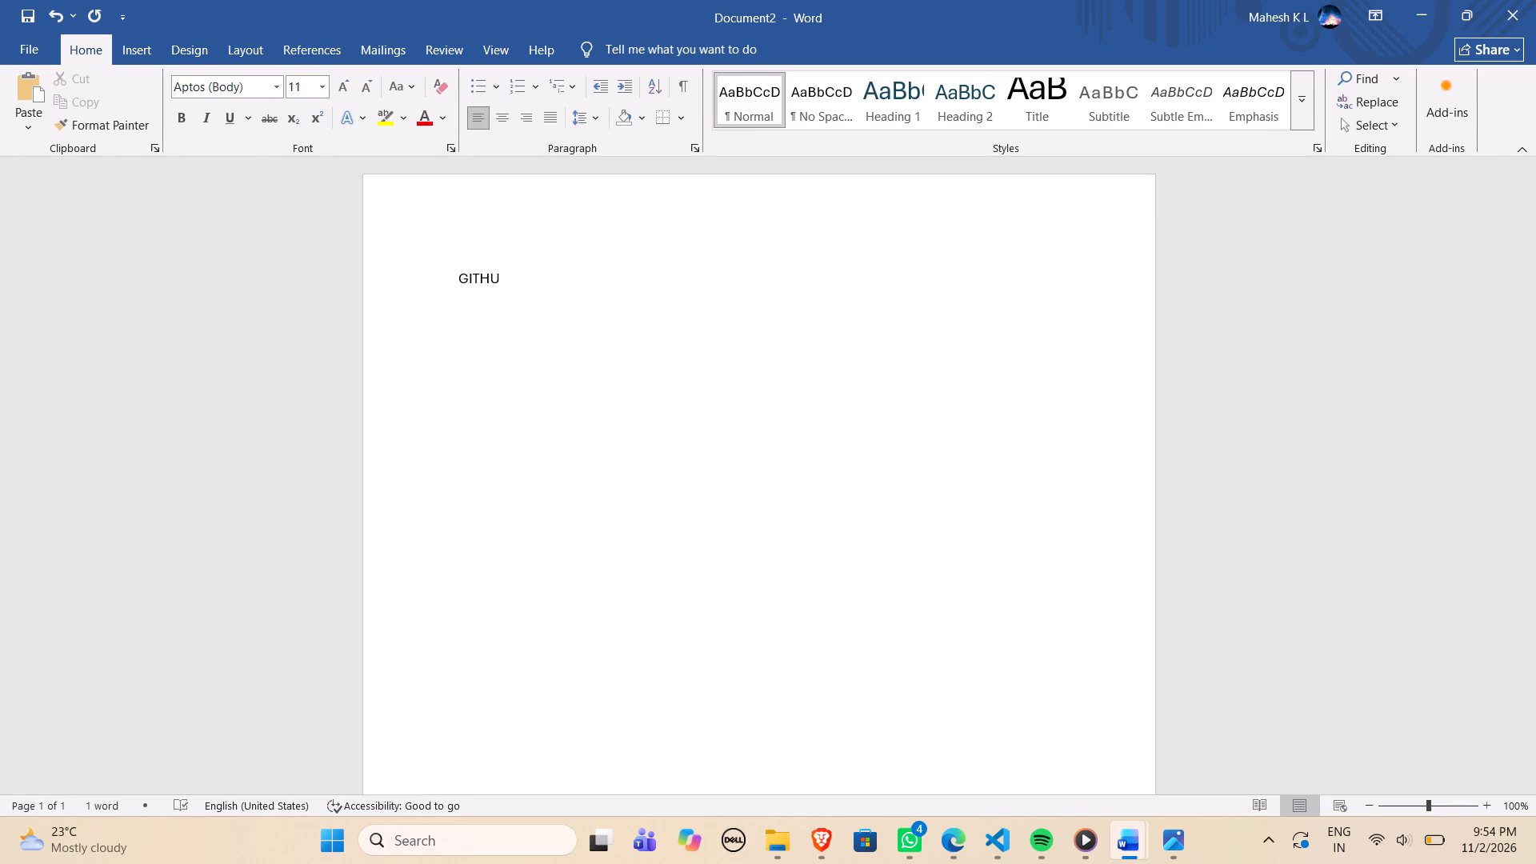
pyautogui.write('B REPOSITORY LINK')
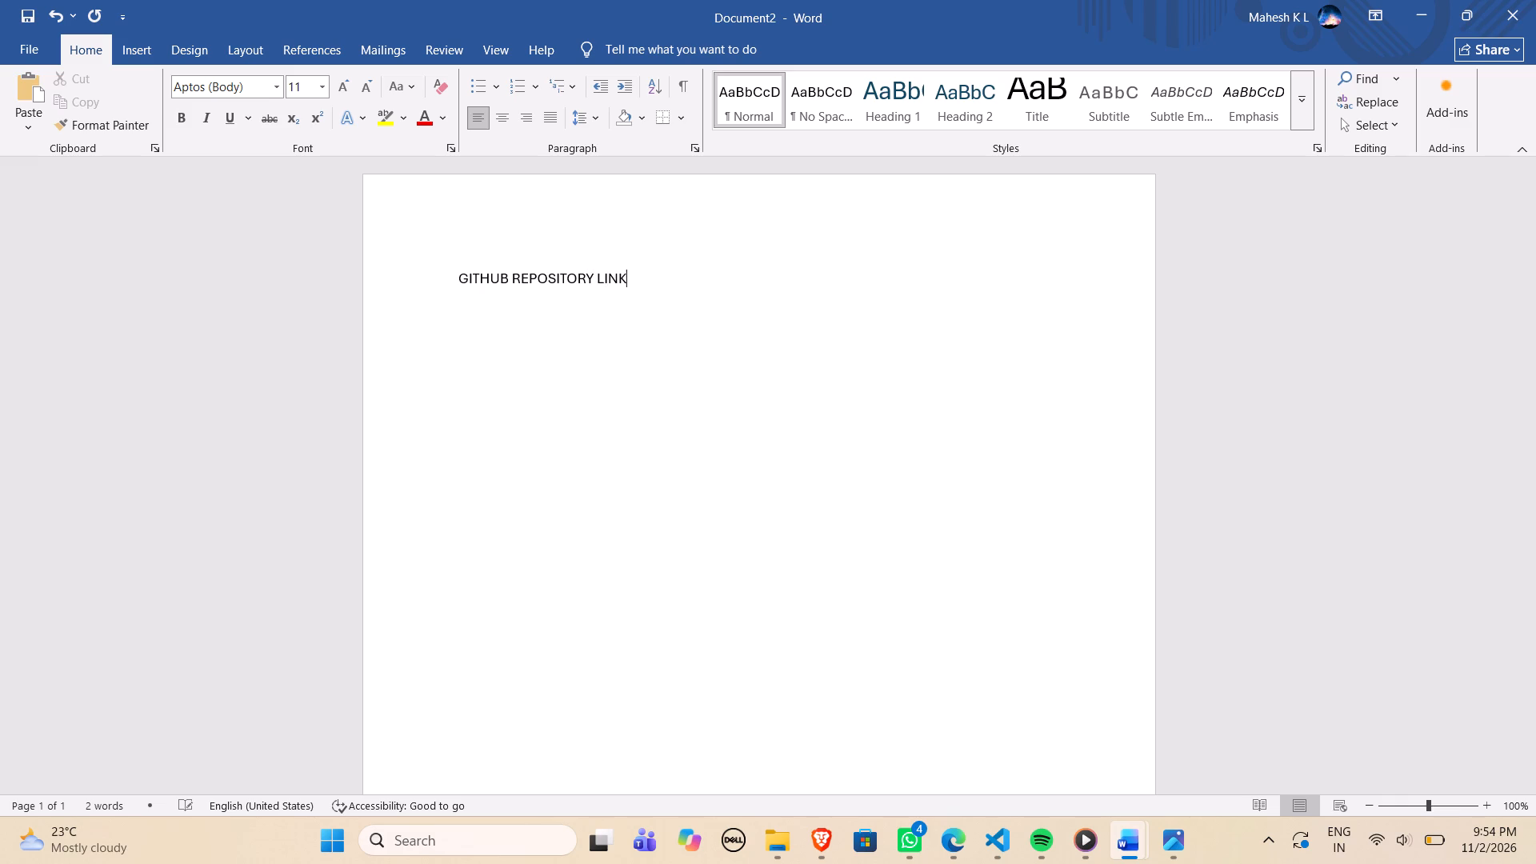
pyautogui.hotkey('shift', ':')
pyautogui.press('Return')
# Switch to the Brave browser window with the IPL-Ticket-Booking GitHub repository page.
pyautogui.click(829, 847)
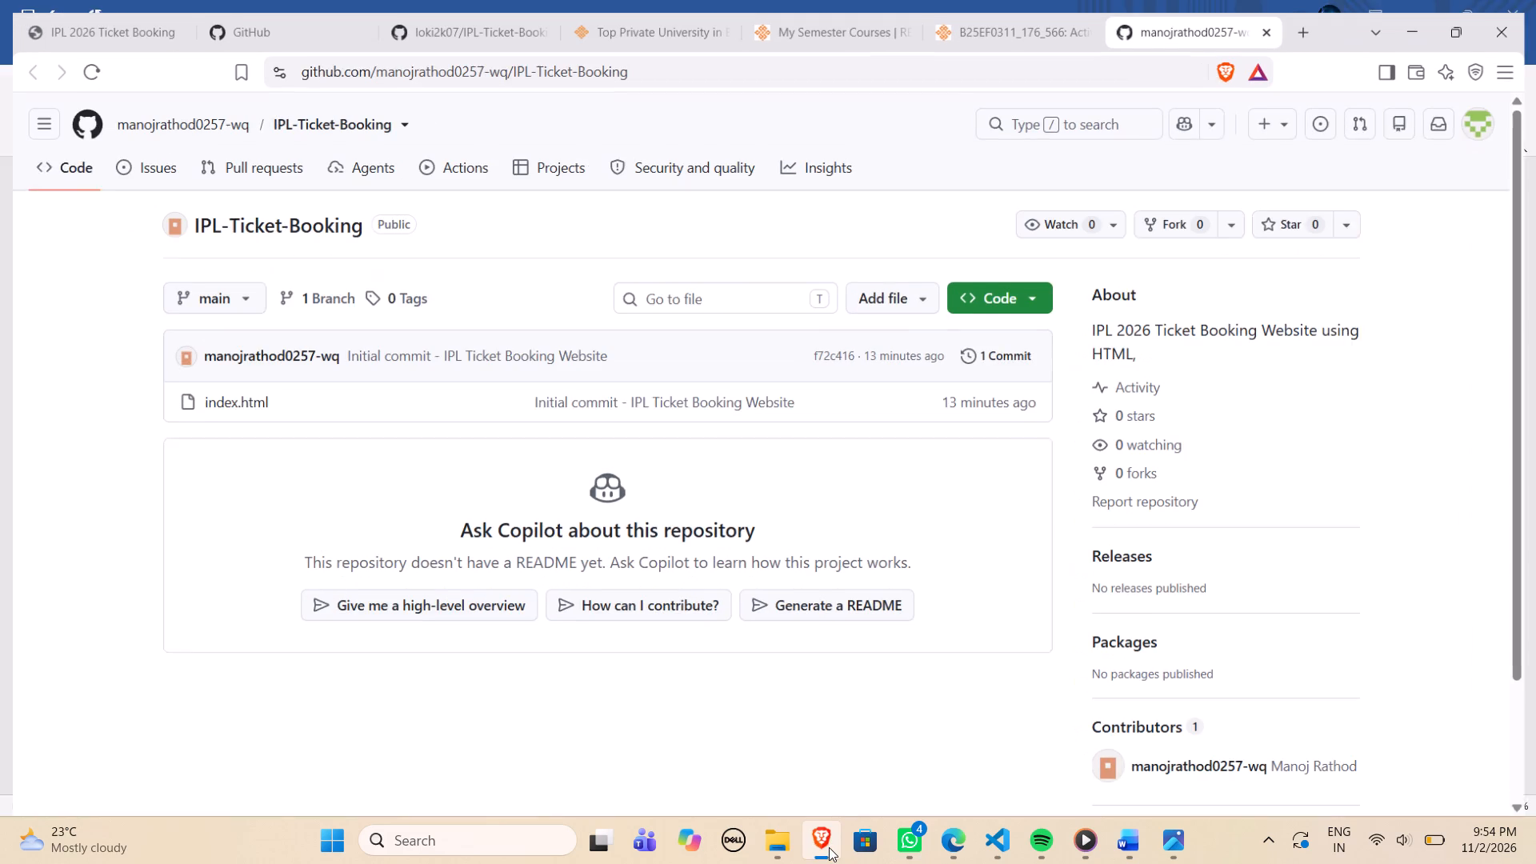
# Copy the open IPL-Ticket-Booking repository's HTTPS clone URL and paste it under the GITHUB REPOSITORY LINK heading in Word's Document2.
pyautogui.click(1007, 278)
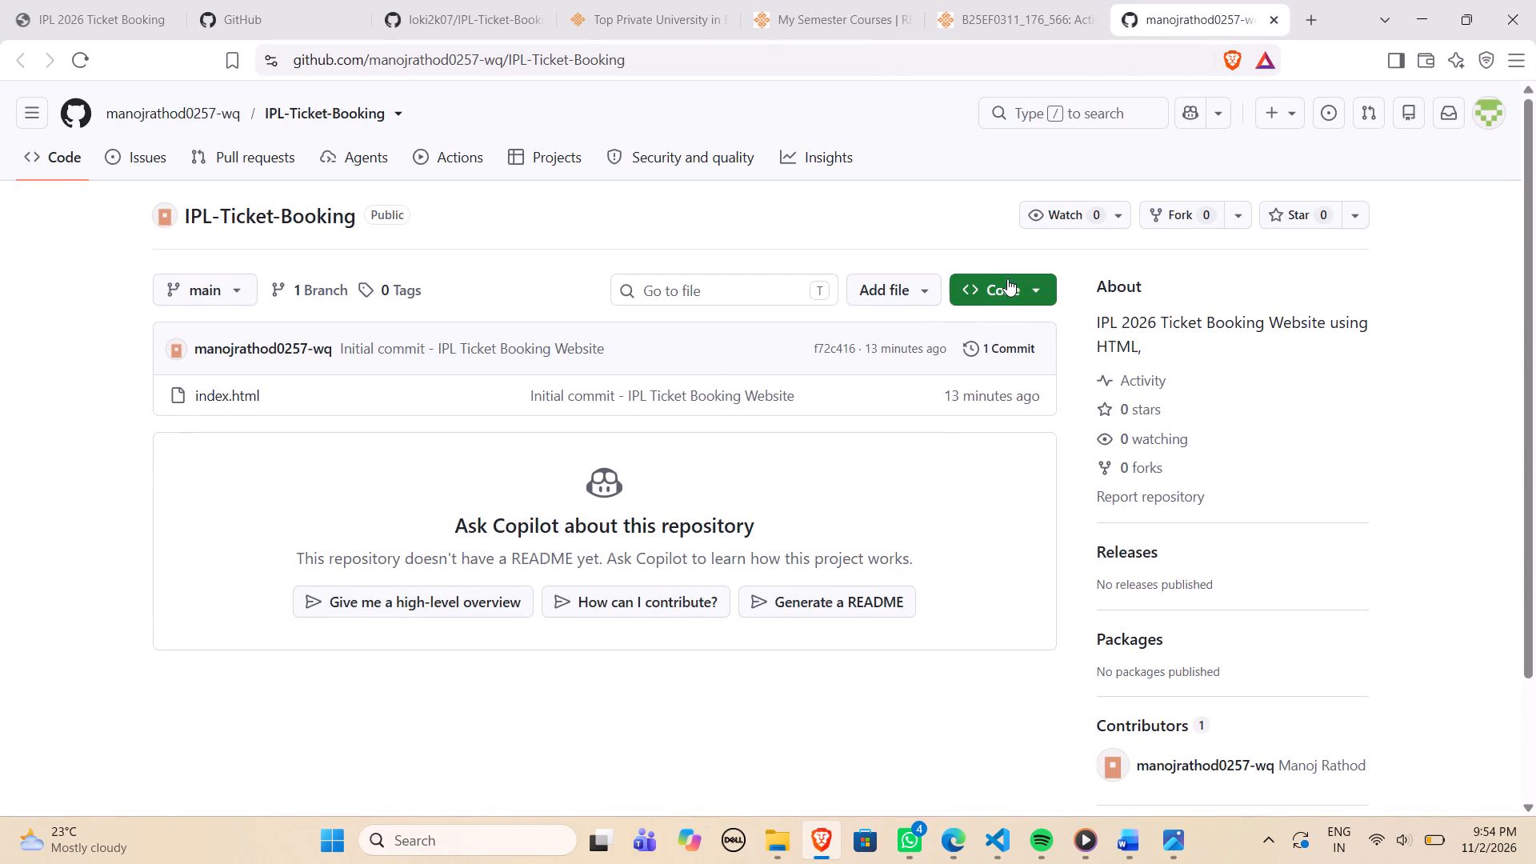
pyautogui.click(1038, 458)
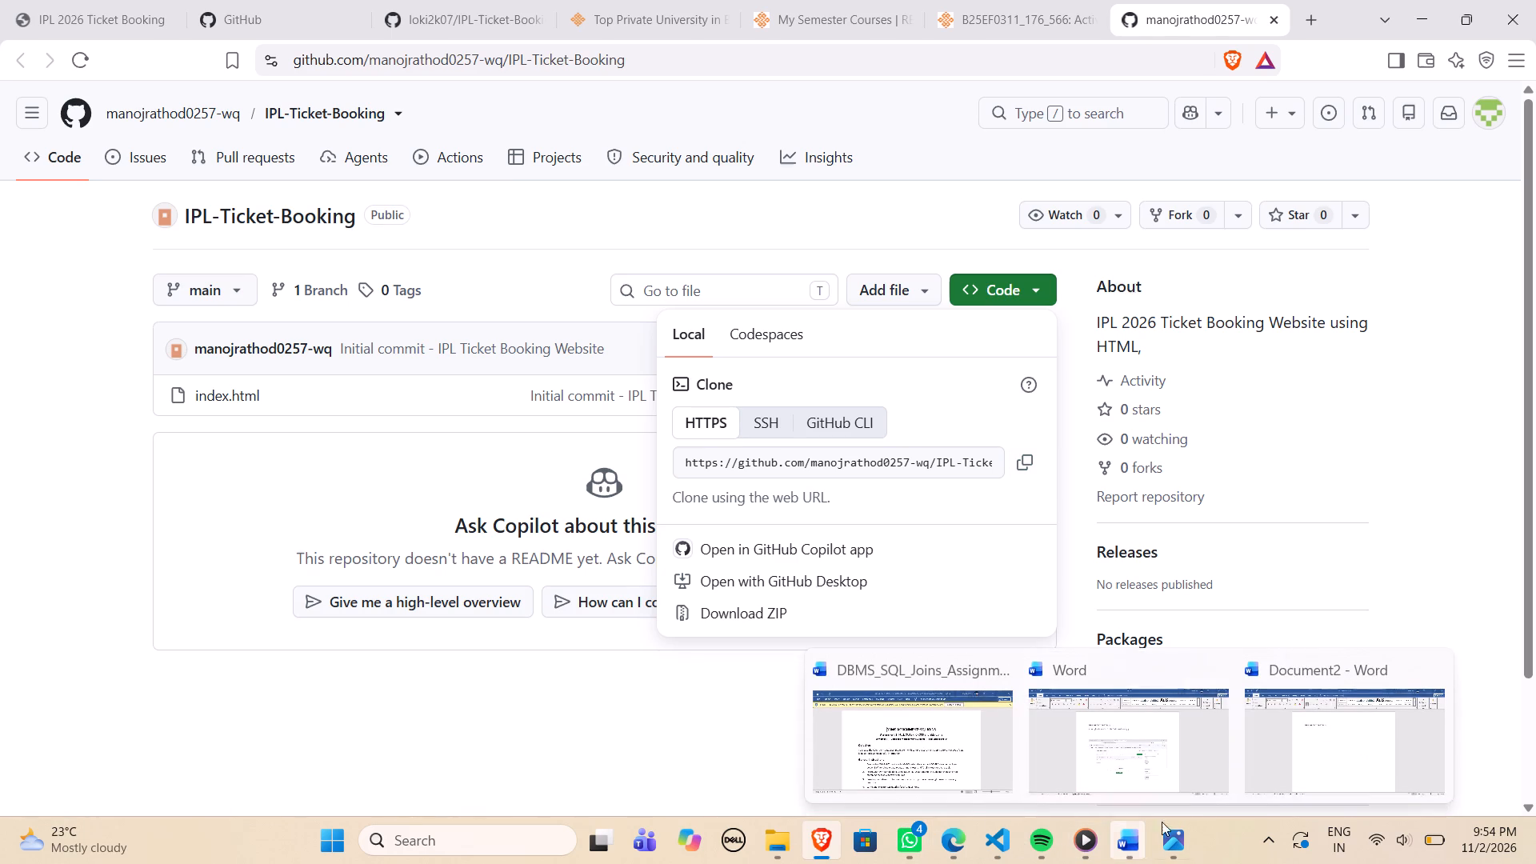
pyautogui.click(1295, 734)
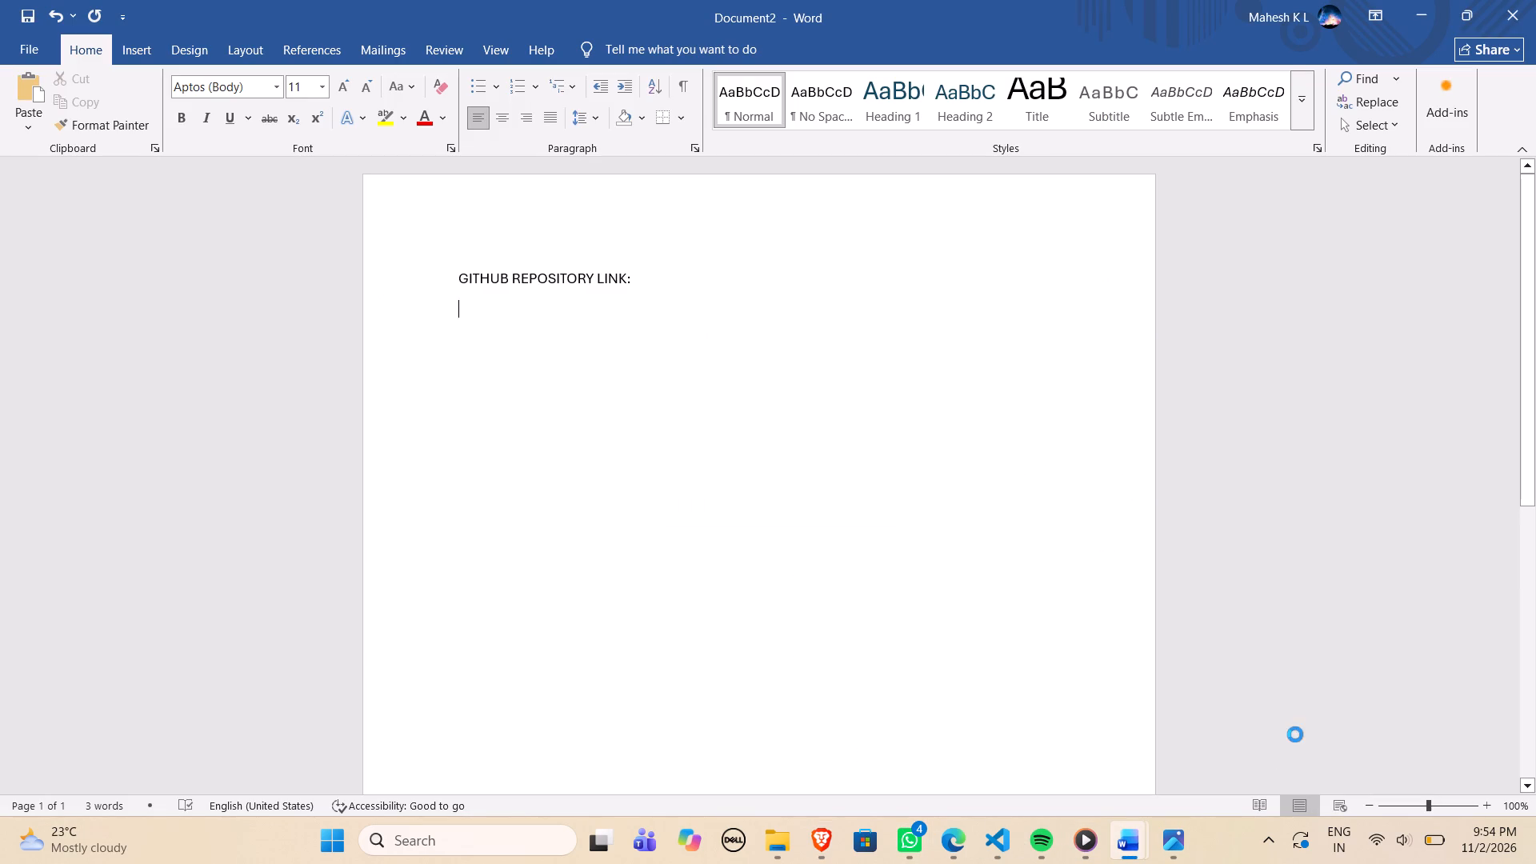
pyautogui.hotkey('ctrl', 'v')
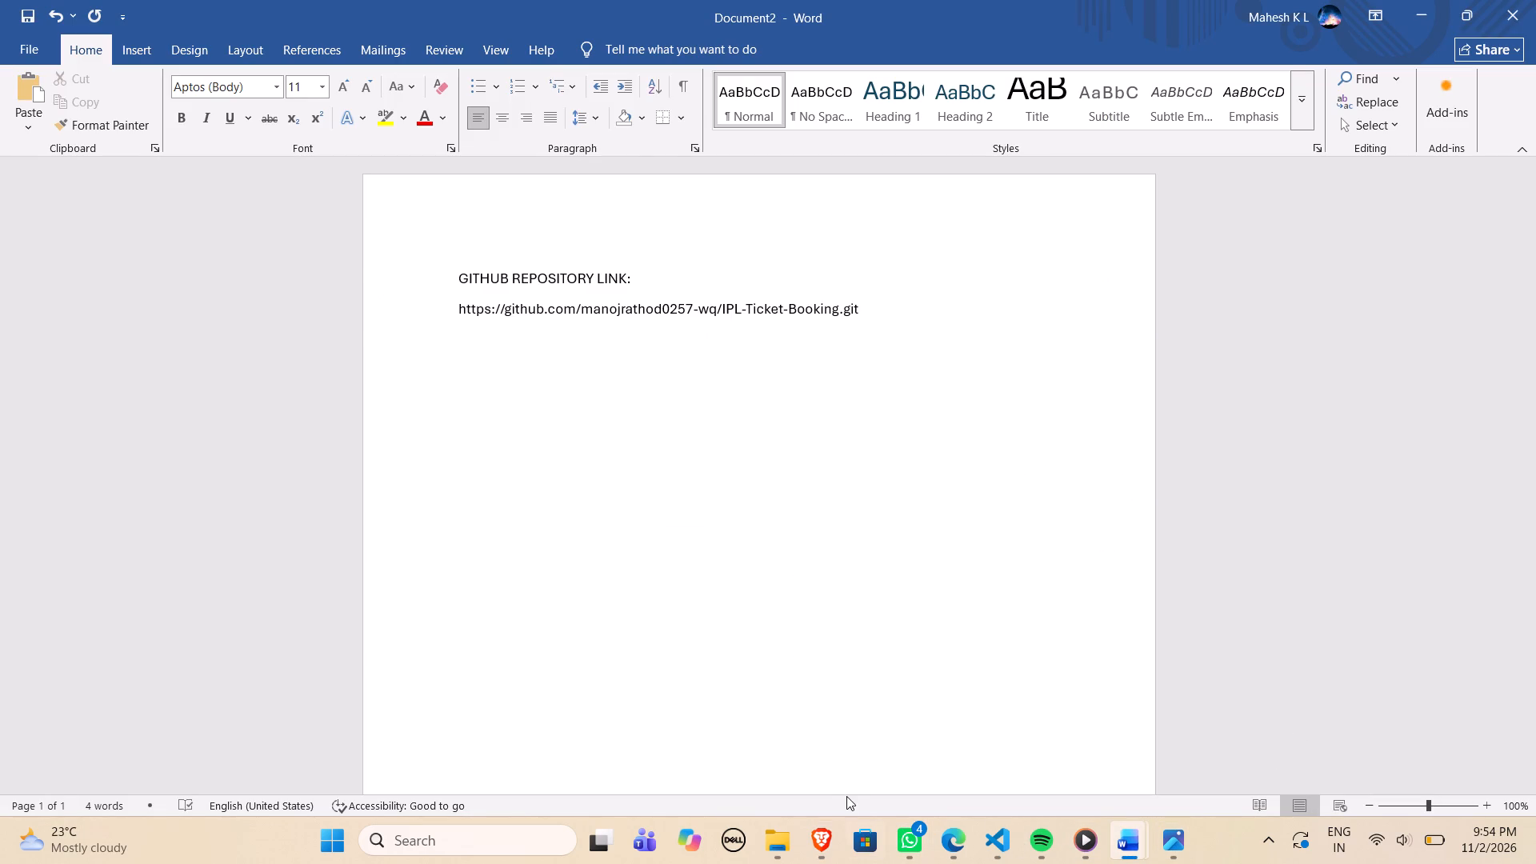
pyautogui.click(821, 826)
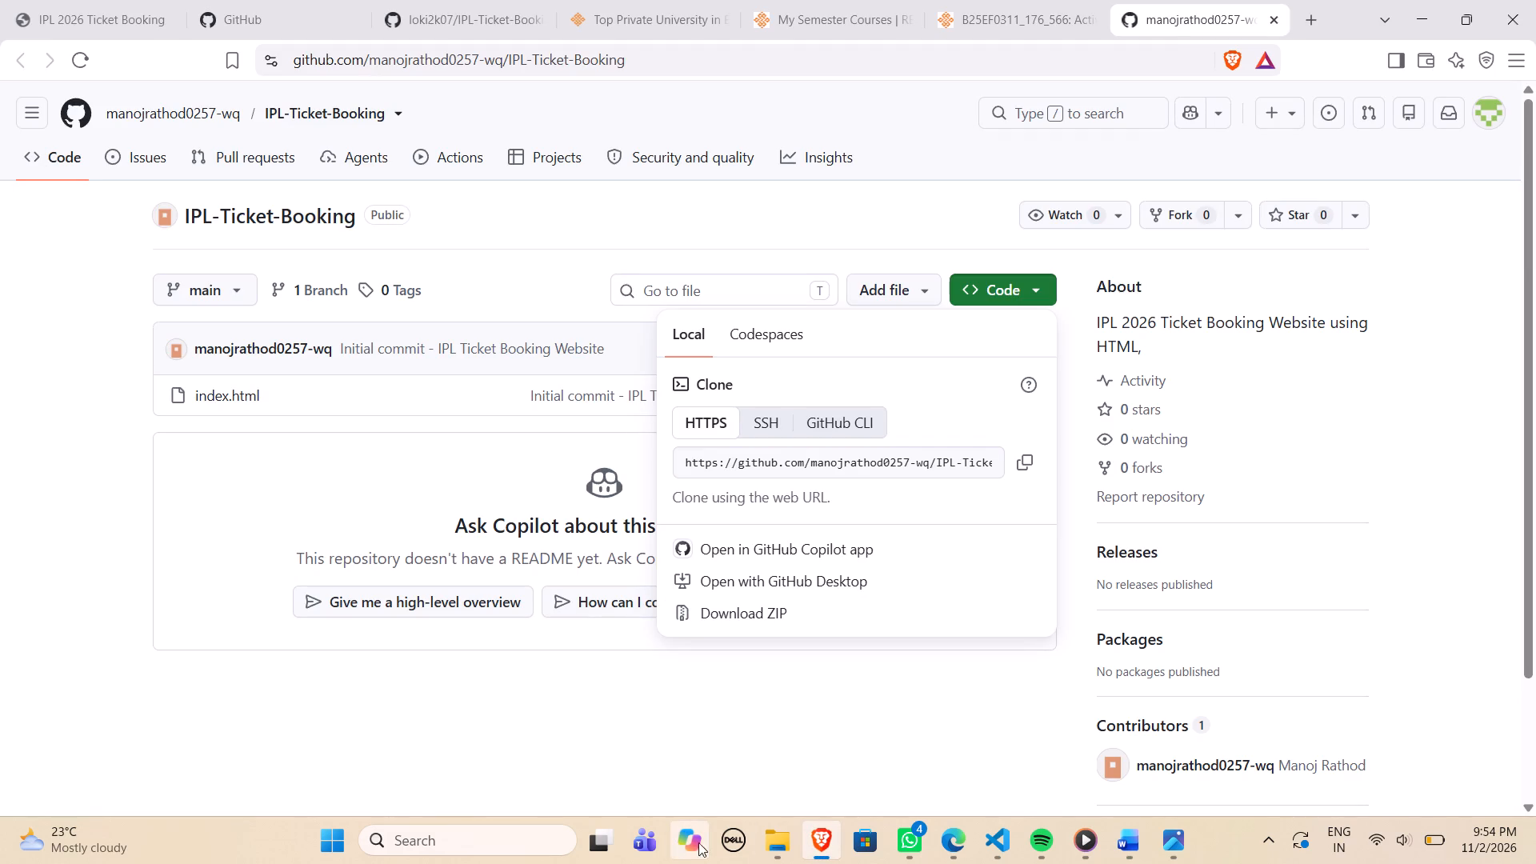
pyautogui.click(774, 863)
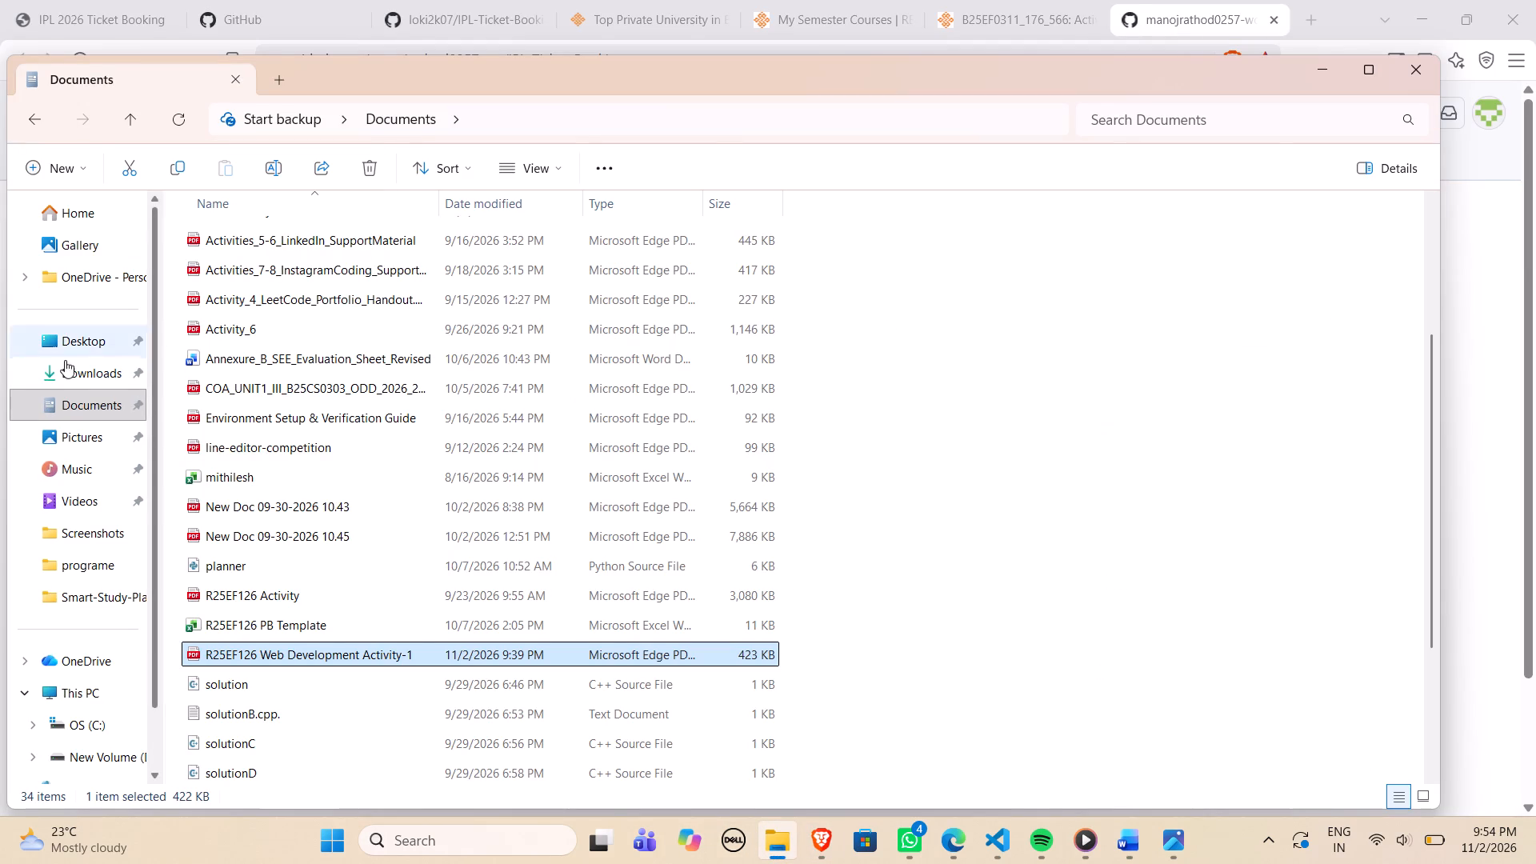
pyautogui.click(75, 427)
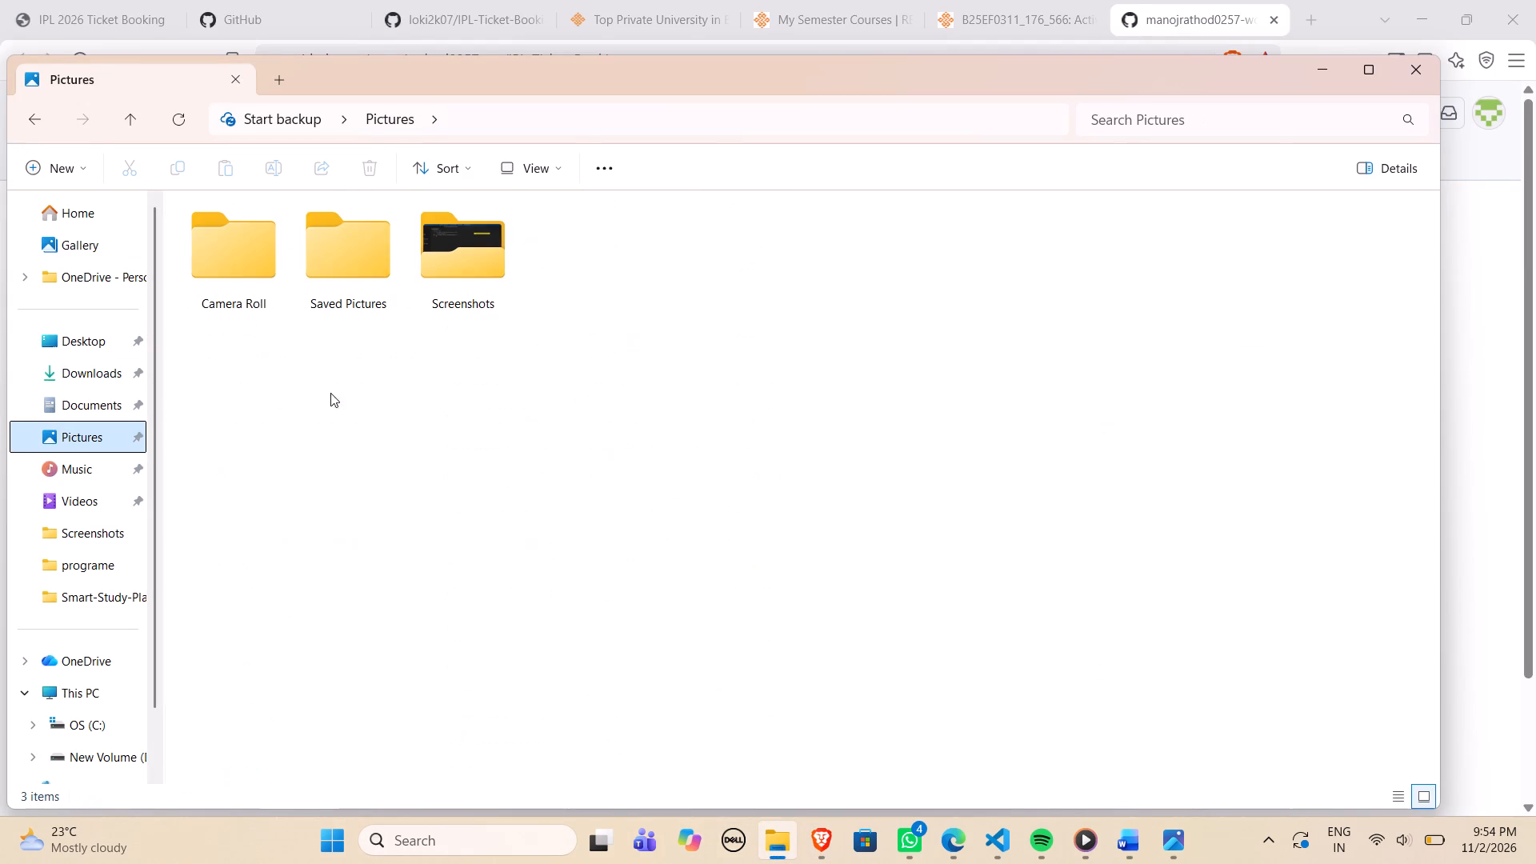
pyautogui.doubleClick(427, 248)
pyautogui.scroll(-4, 595, 457)
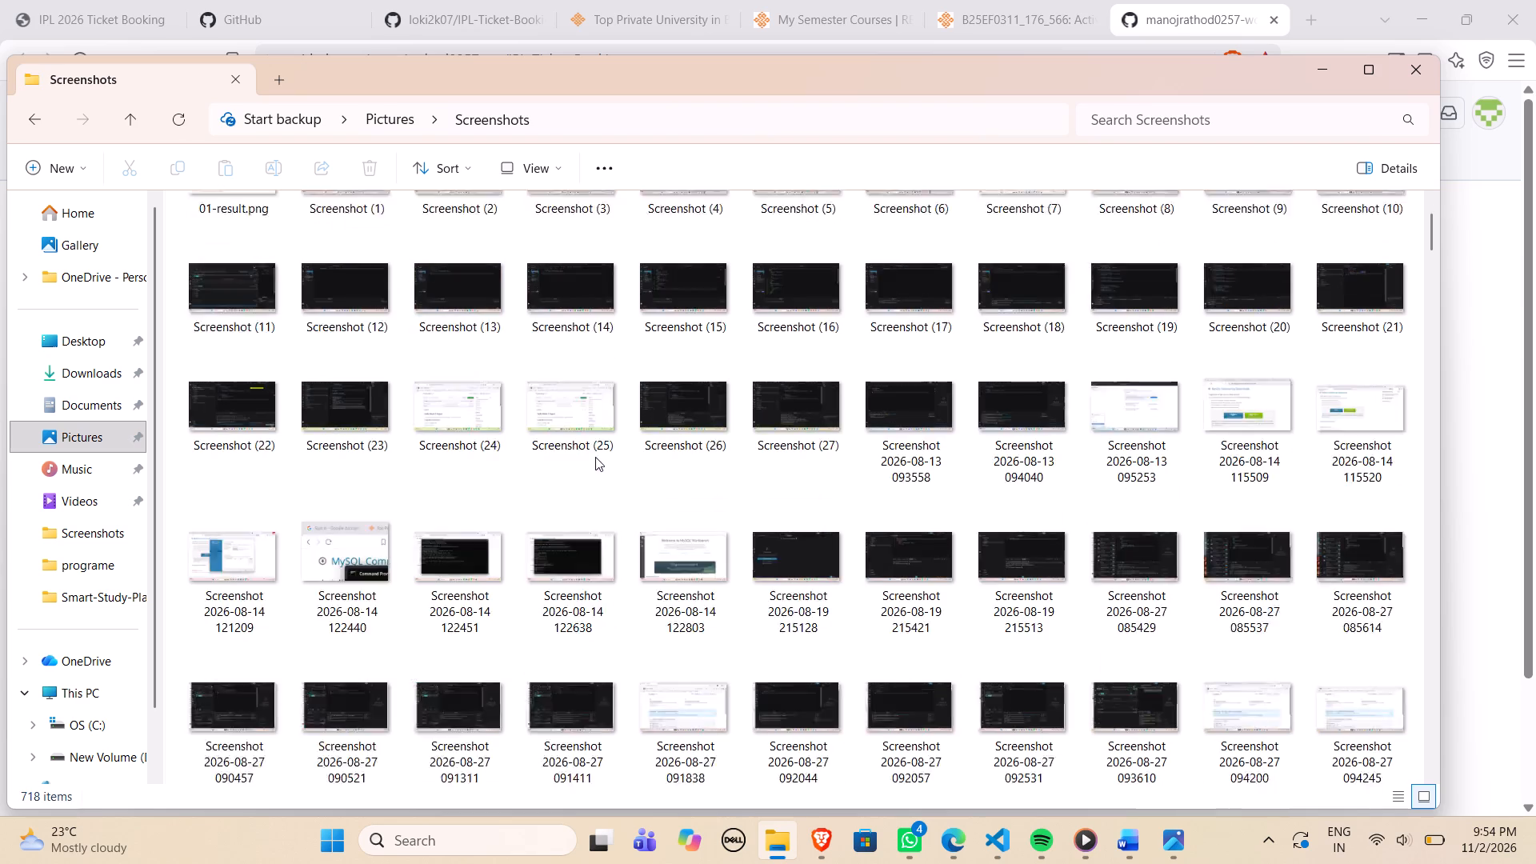
pyautogui.scroll(-20, 595, 457)
pyautogui.scroll(-20, 595, 457)
pyautogui.scroll(-20, 595, 457)
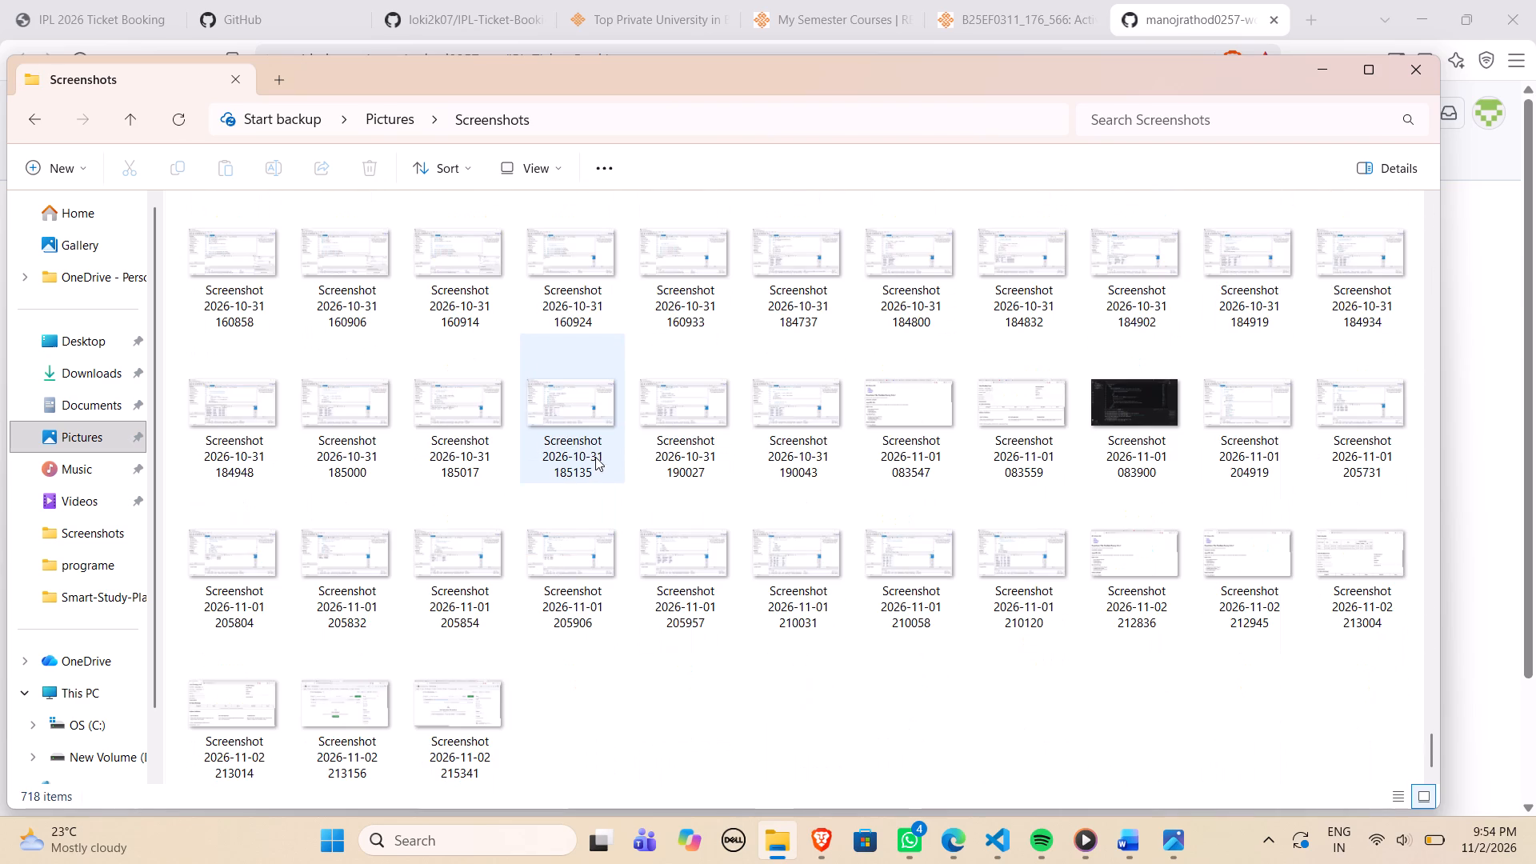
pyautogui.click(478, 697)
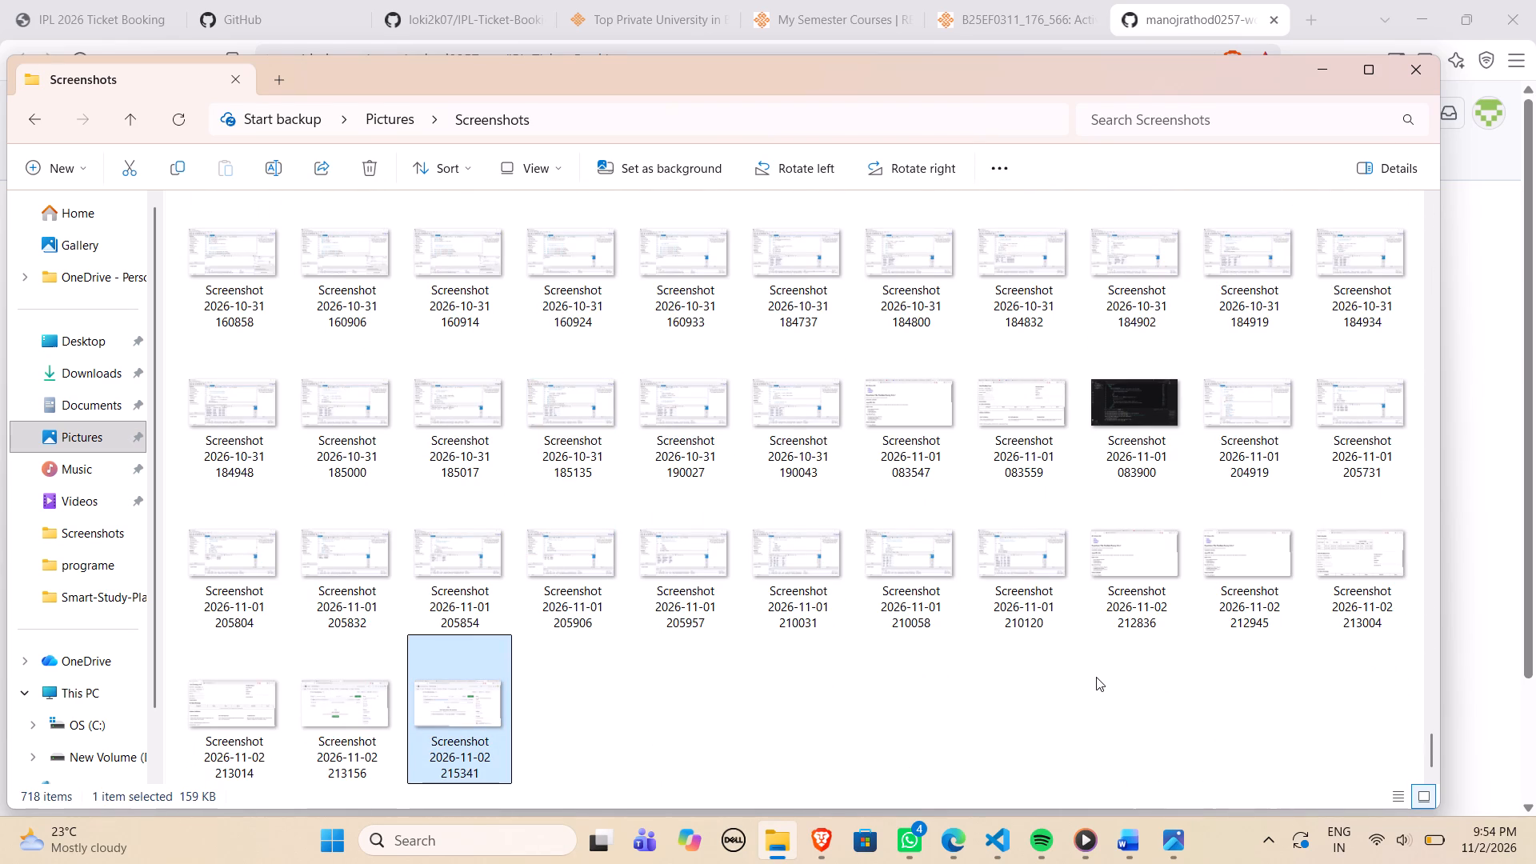
pyautogui.scroll(-3, 1096, 677)
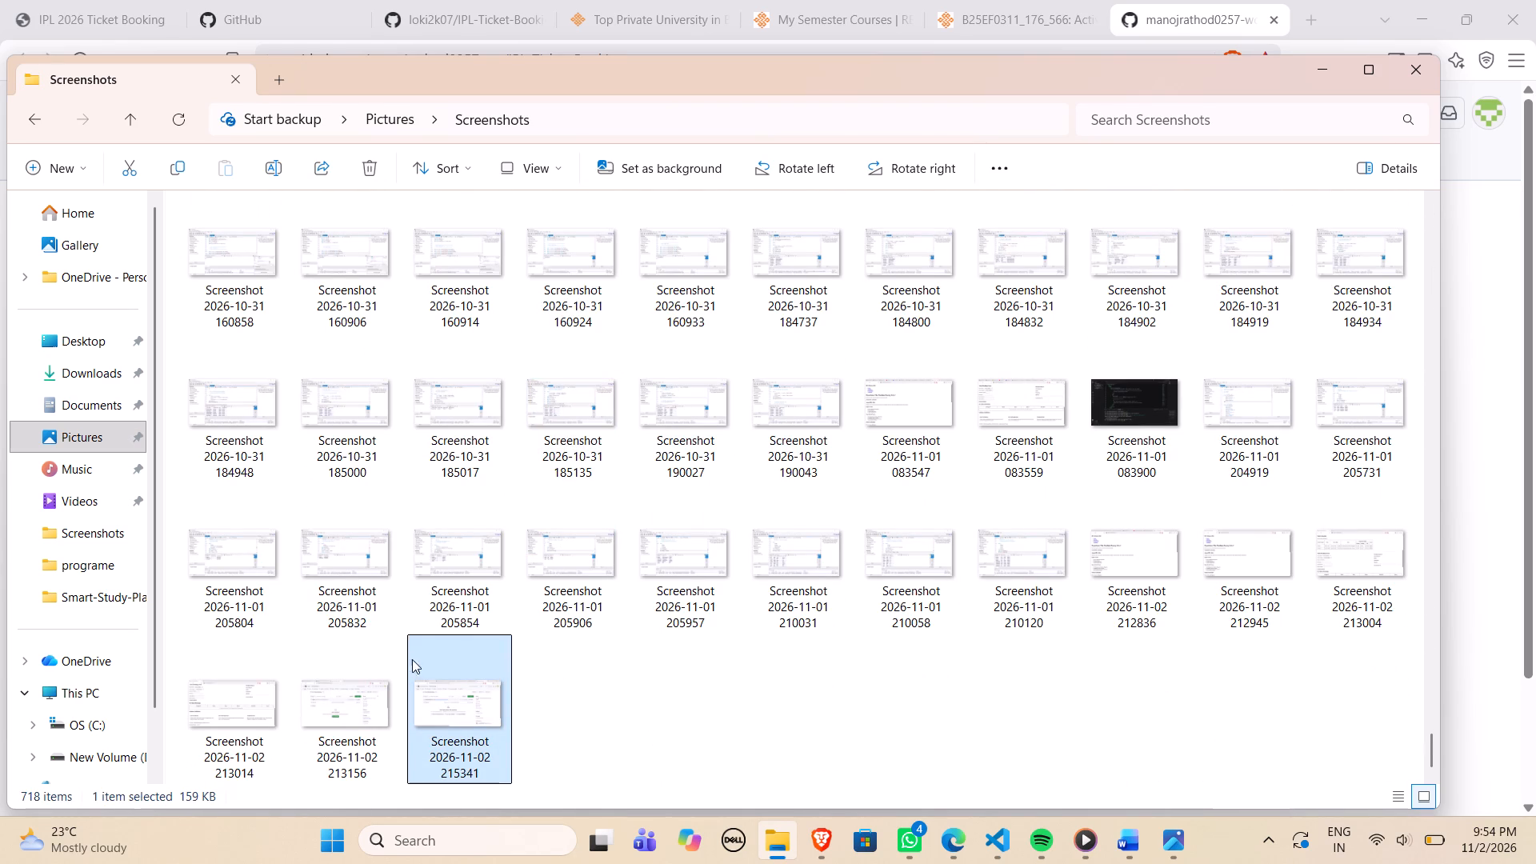
pyautogui.rightClick(426, 665)
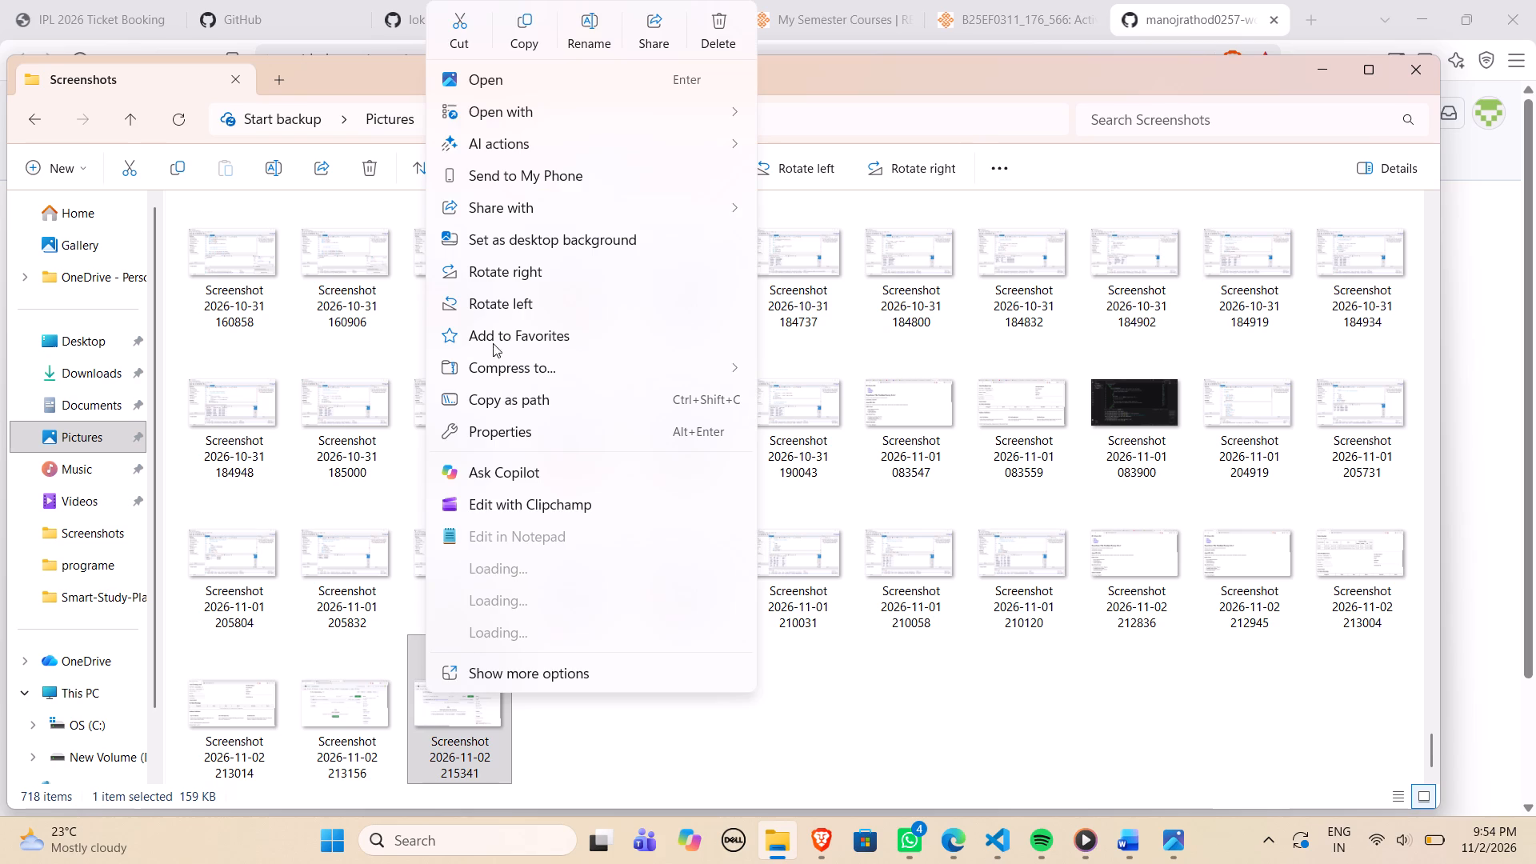
pyautogui.click(526, 37)
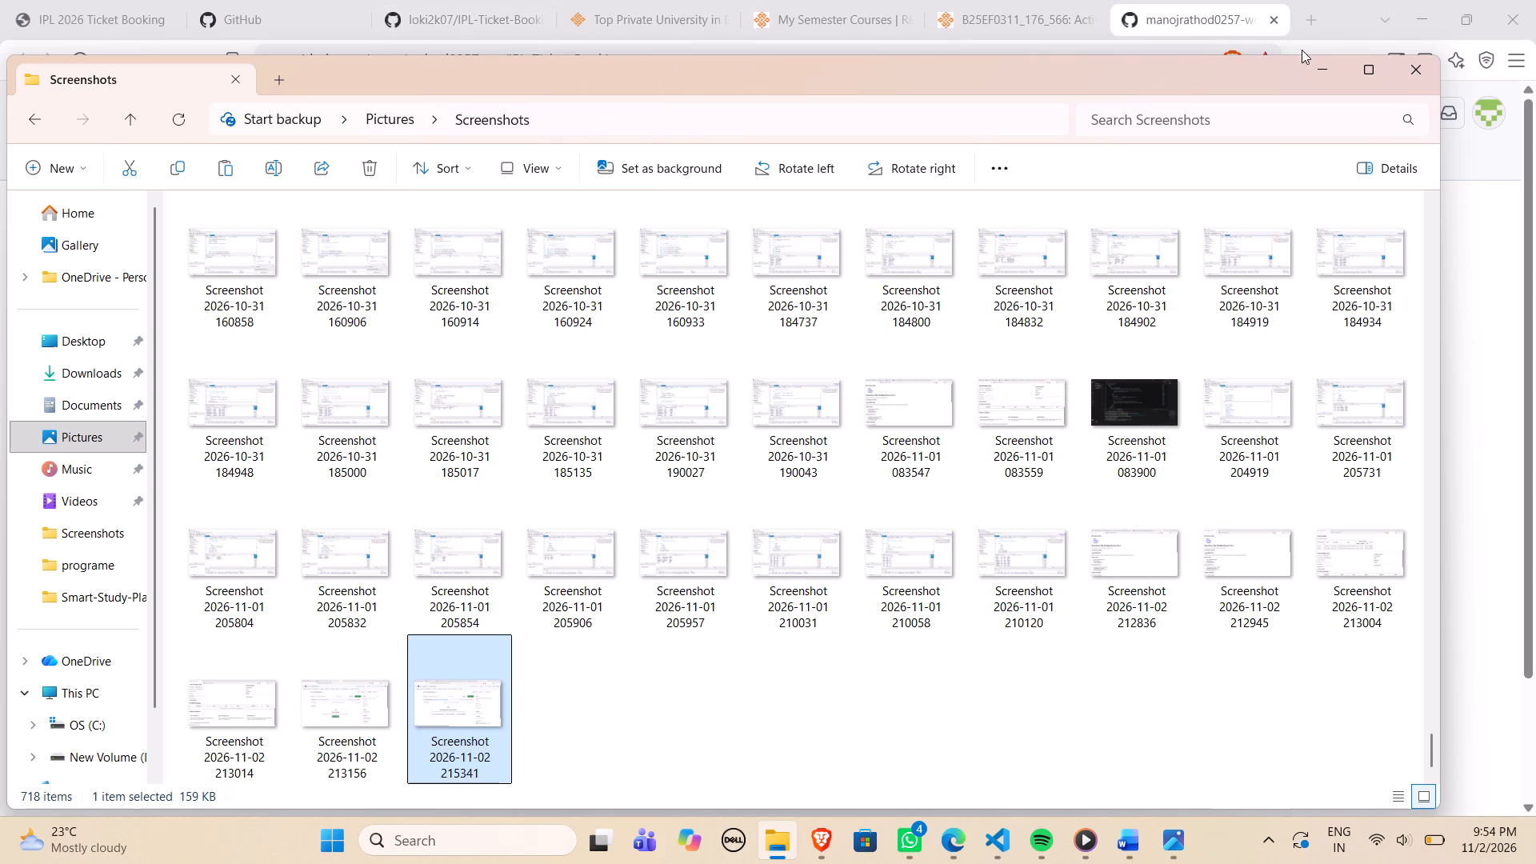
# Switch to Document2 in Word and paste the copied repository screenshot two lines below the repository link.
pyautogui.click(1328, 67)
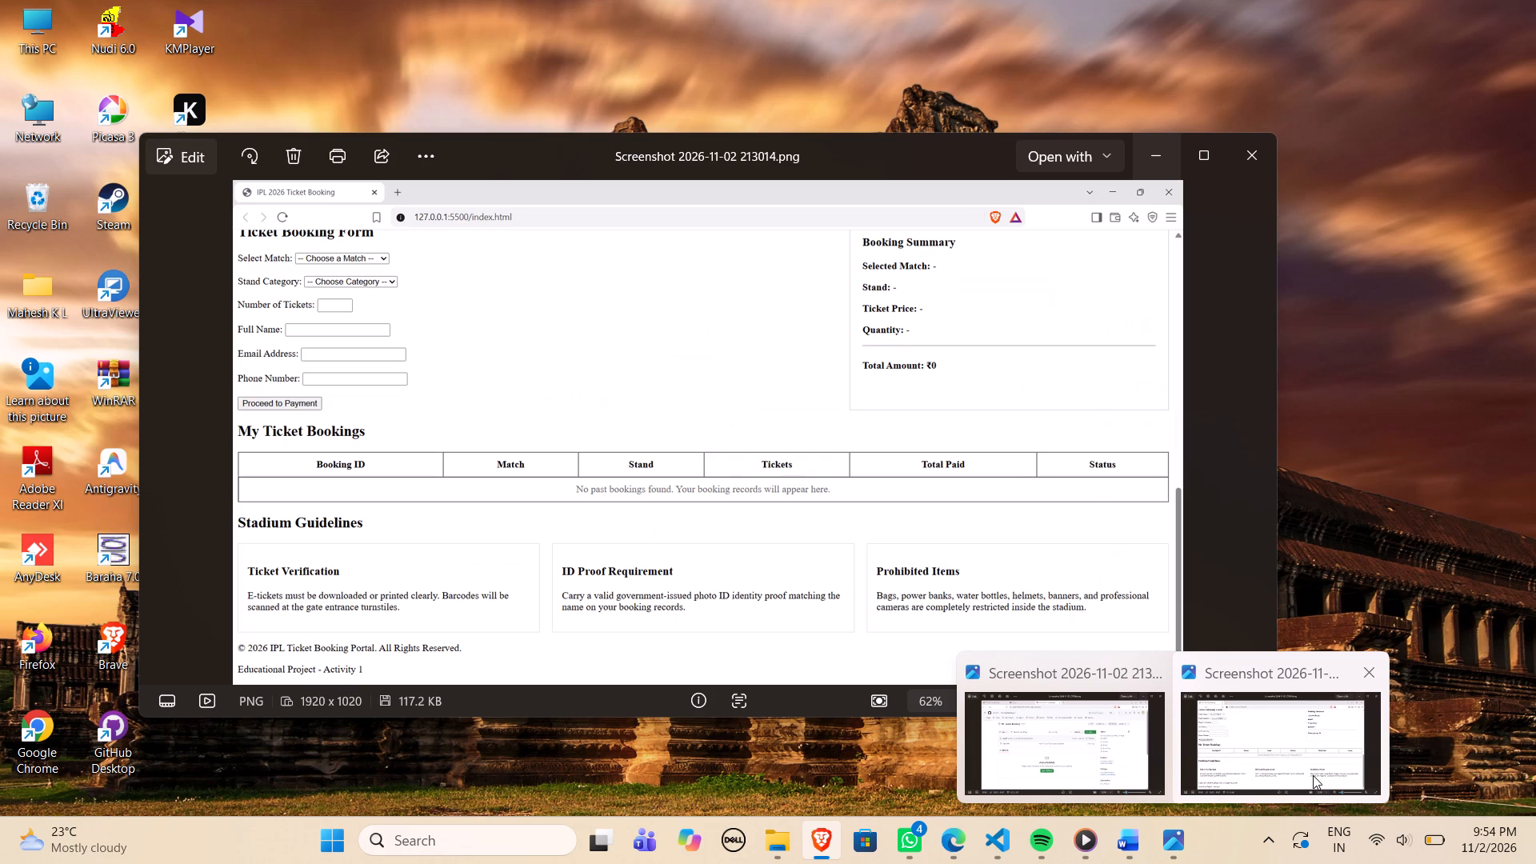
pyautogui.click(1313, 775)
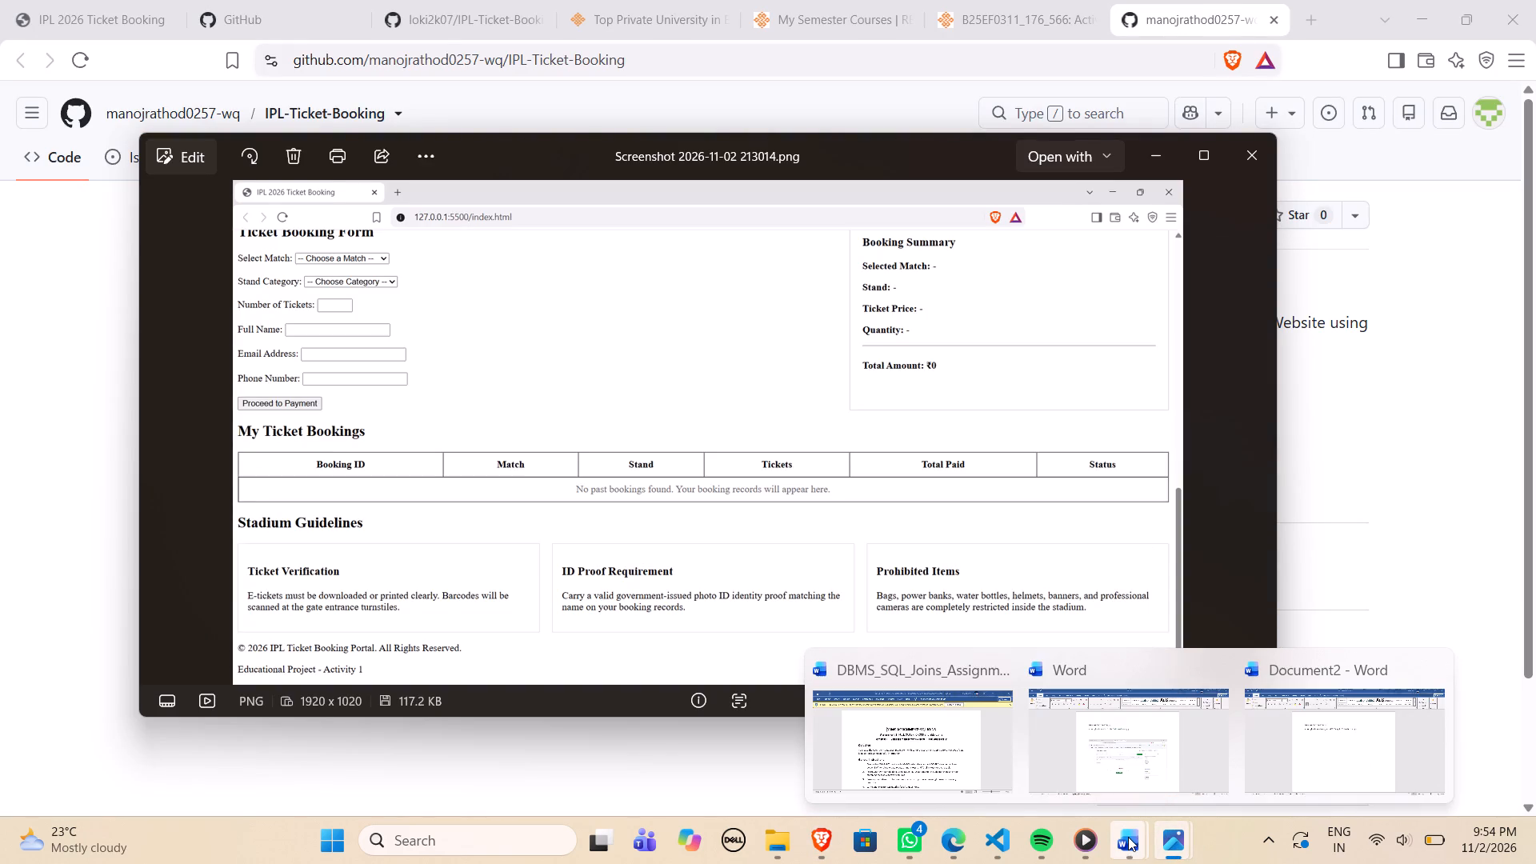
pyautogui.click(1282, 756)
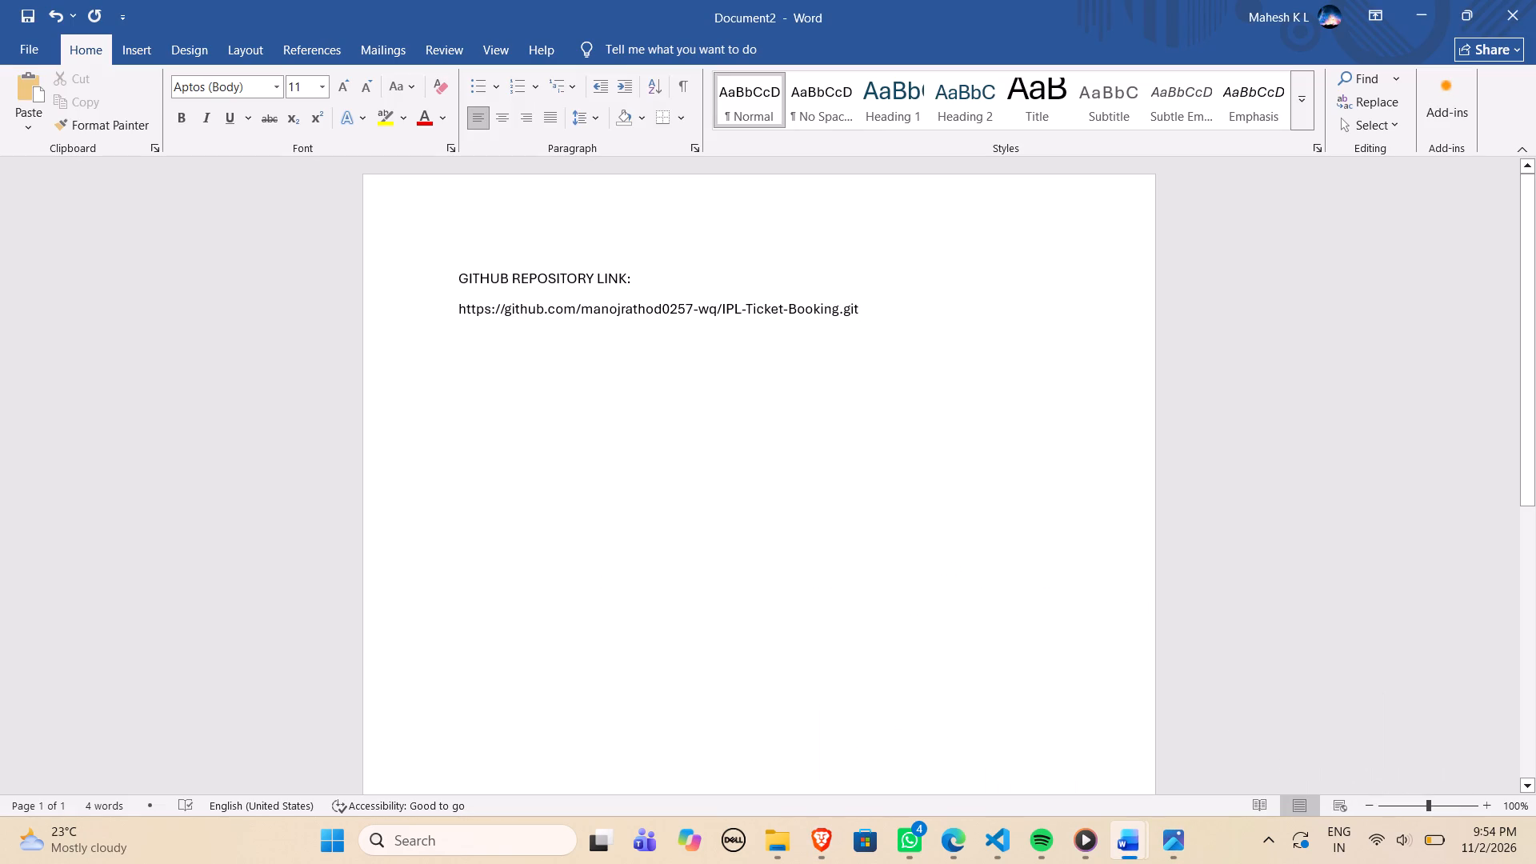
pyautogui.click(716, 437)
pyautogui.click(897, 307)
pyautogui.press('Return')
pyautogui.press('Return')
pyautogui.hotkey('ctrl', 'v')
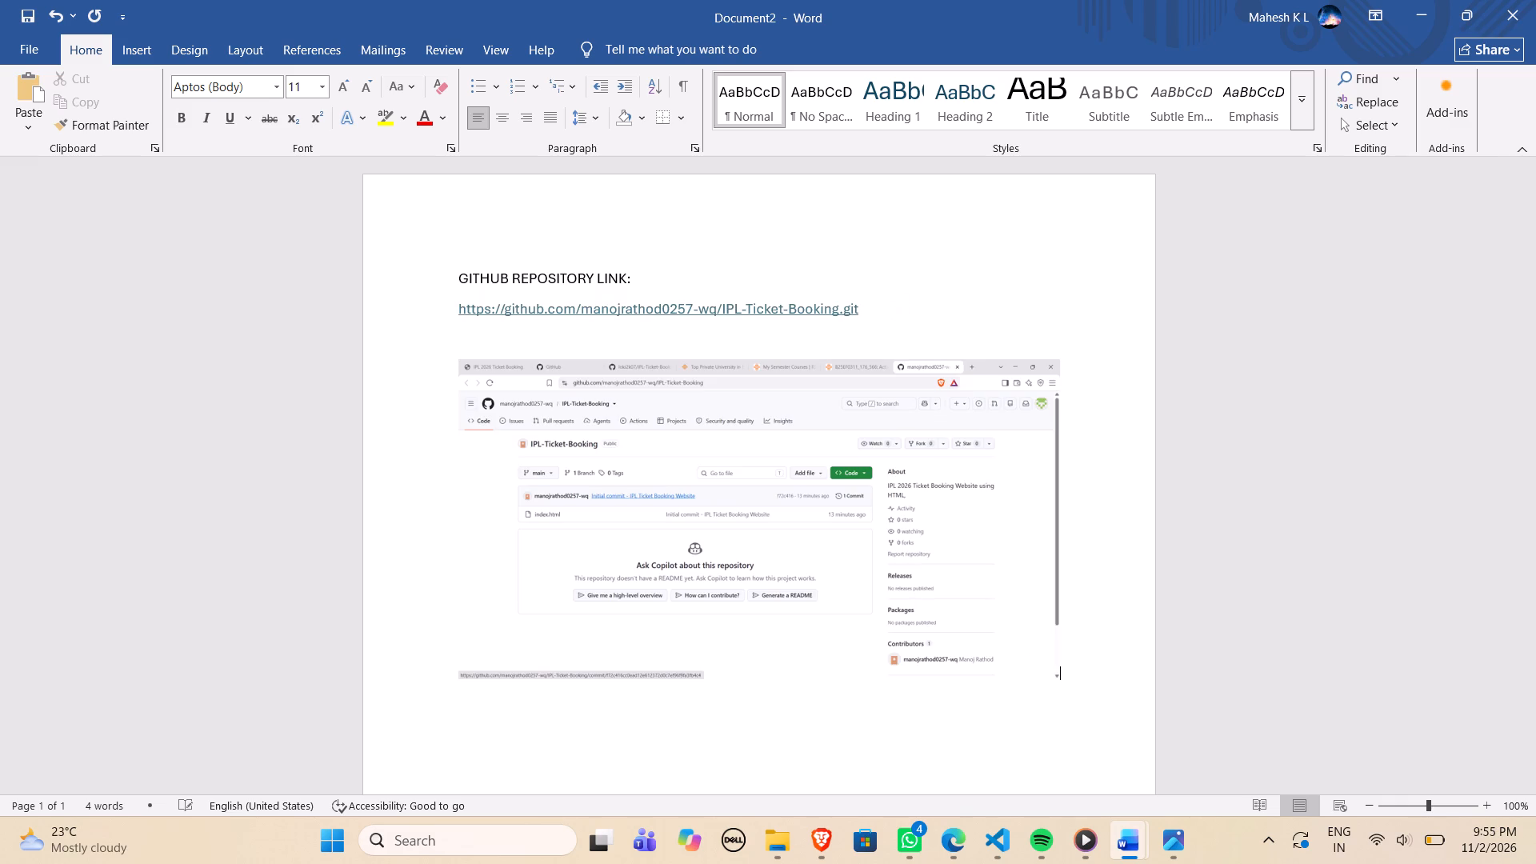
# Review Document2's page with the repository link and the pasted screenshot.
pyautogui.scroll(-6, 732, 450)
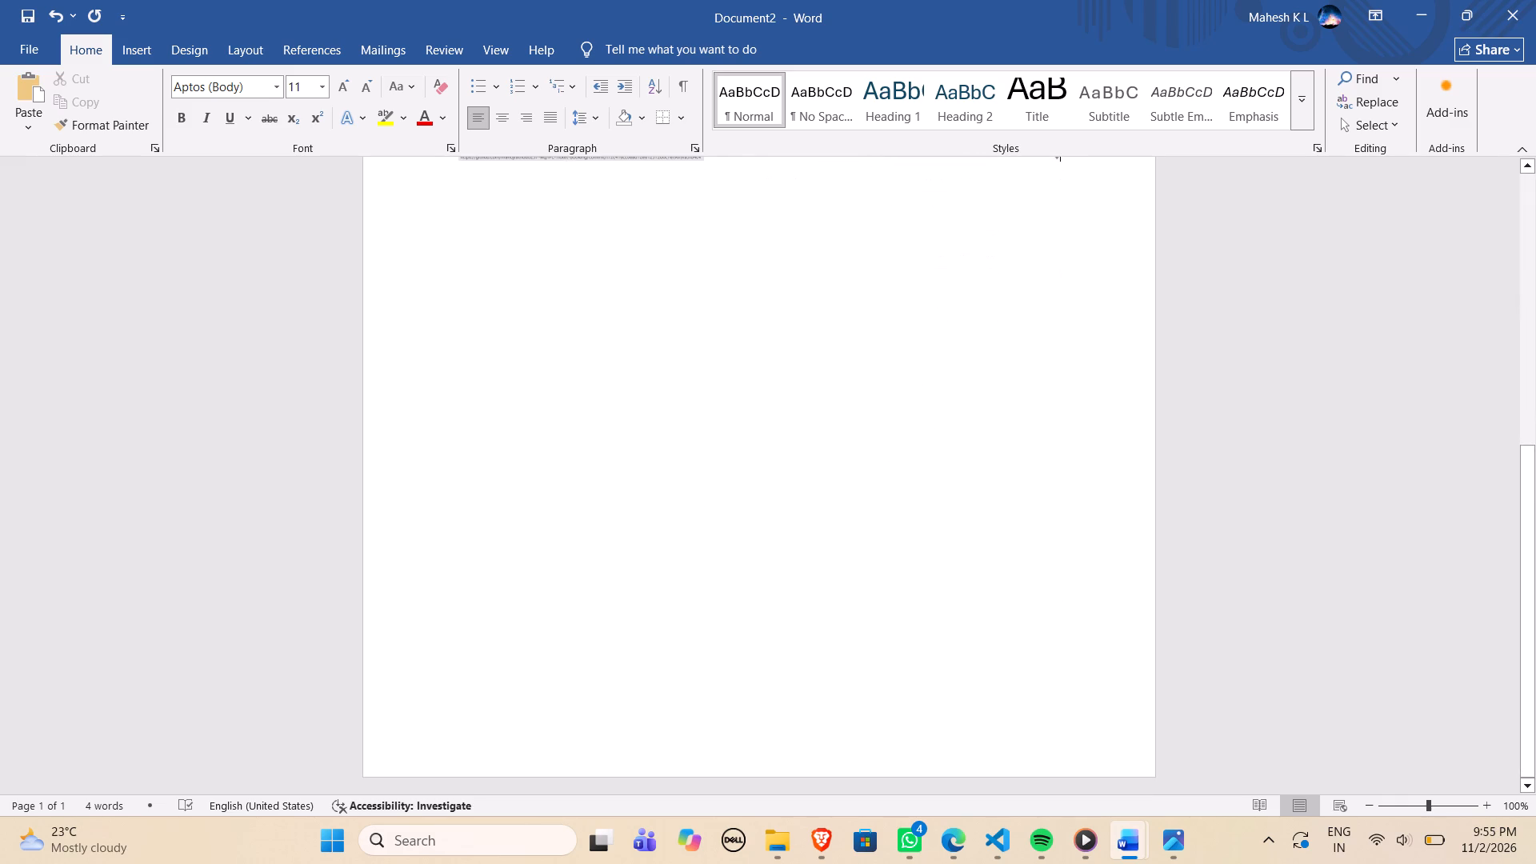
pyautogui.scroll(-1, 732, 450)
pyautogui.scroll(3, 732, 450)
pyautogui.scroll(-2, 732, 450)
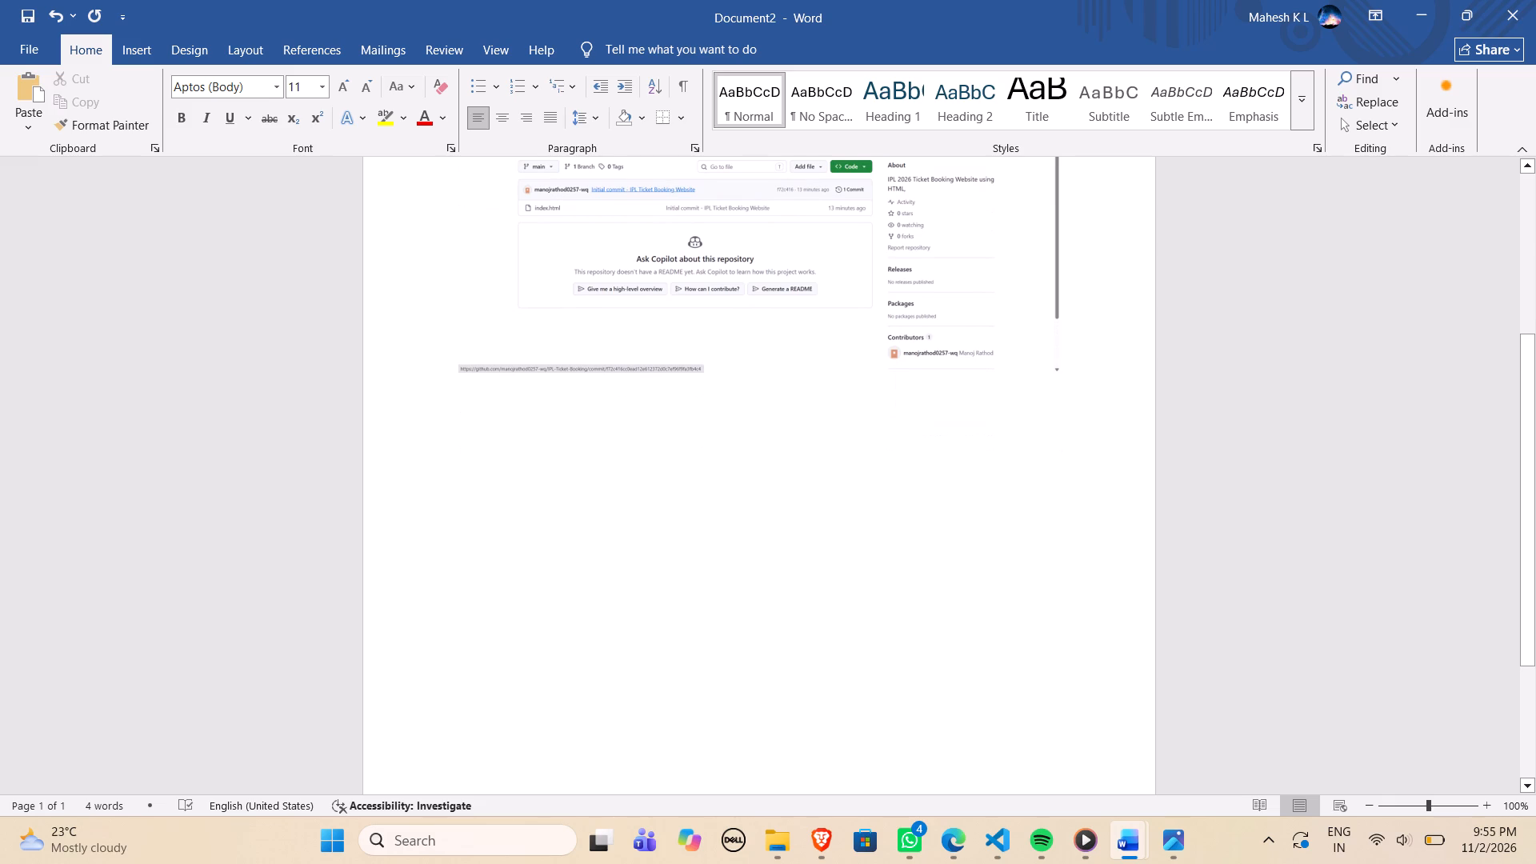
pyautogui.scroll(-1, 732, 450)
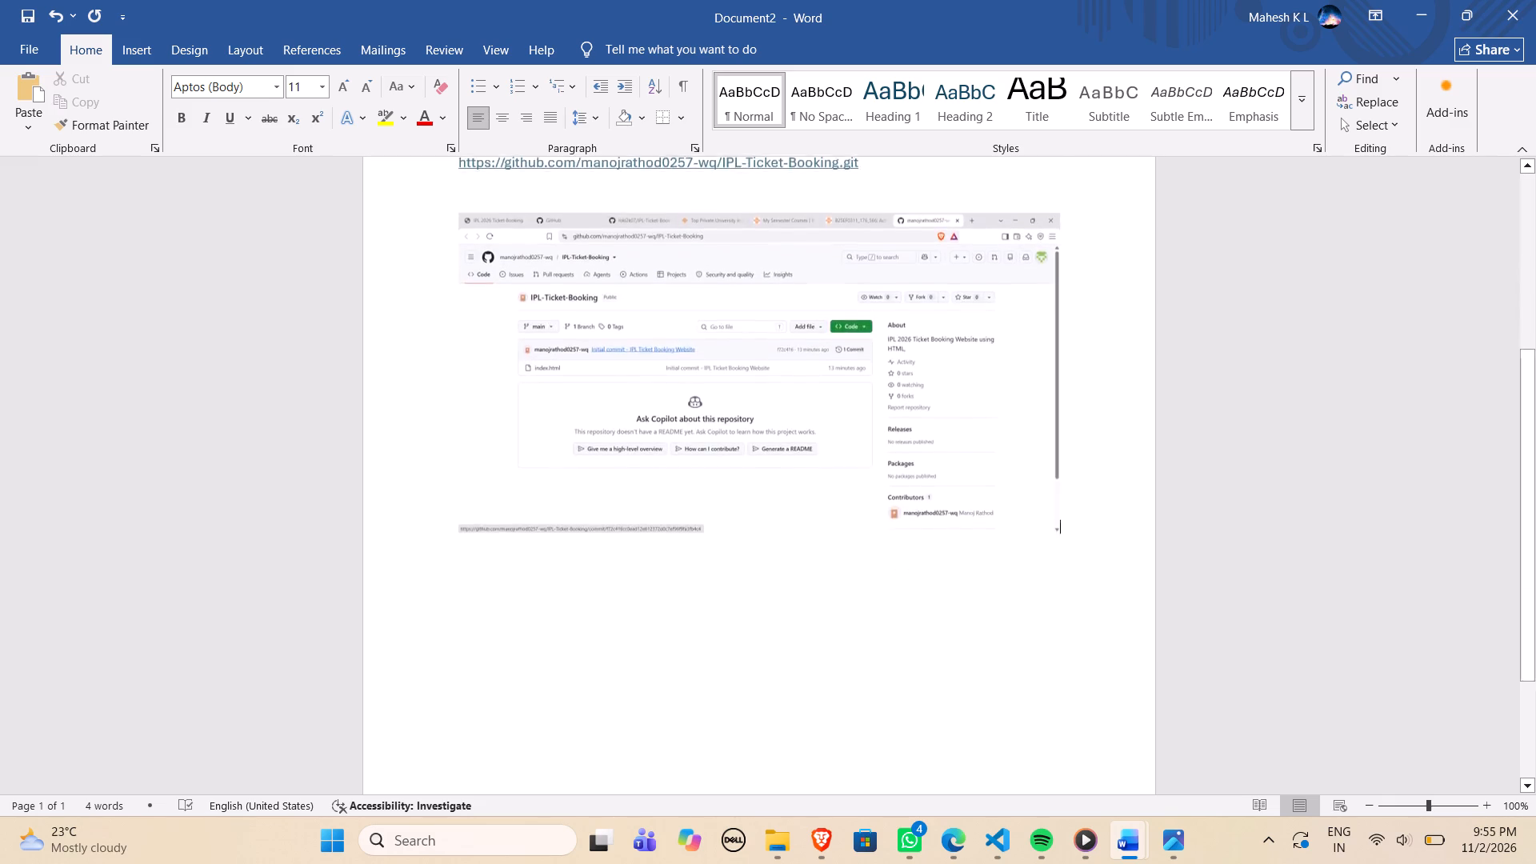
pyautogui.scroll(-1, 732, 450)
pyautogui.scroll(3, 732, 450)
pyautogui.scroll(-1, 732, 450)
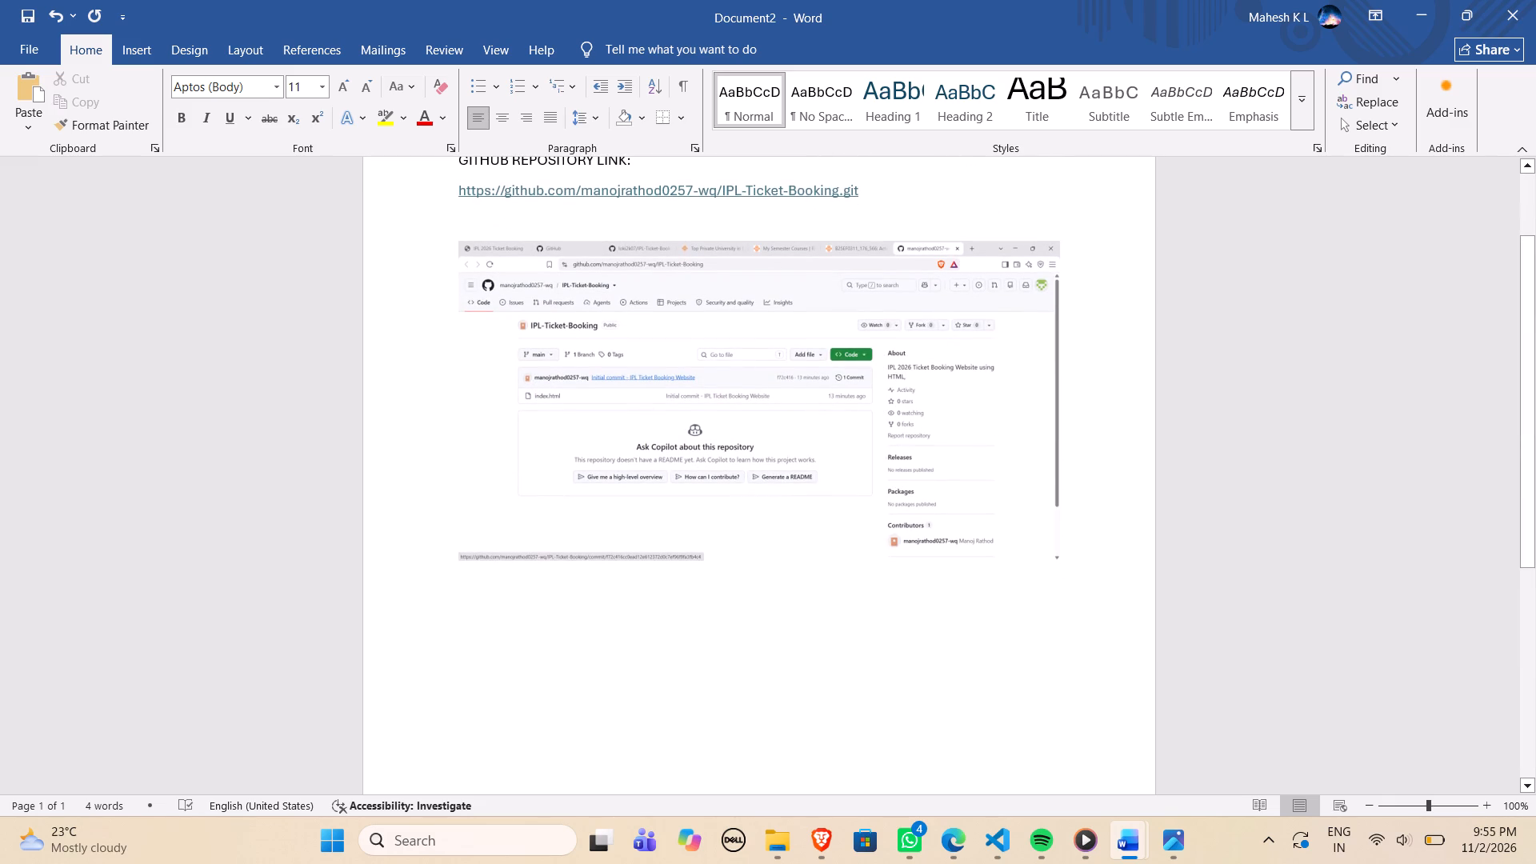
pyautogui.scroll(1, 732, 450)
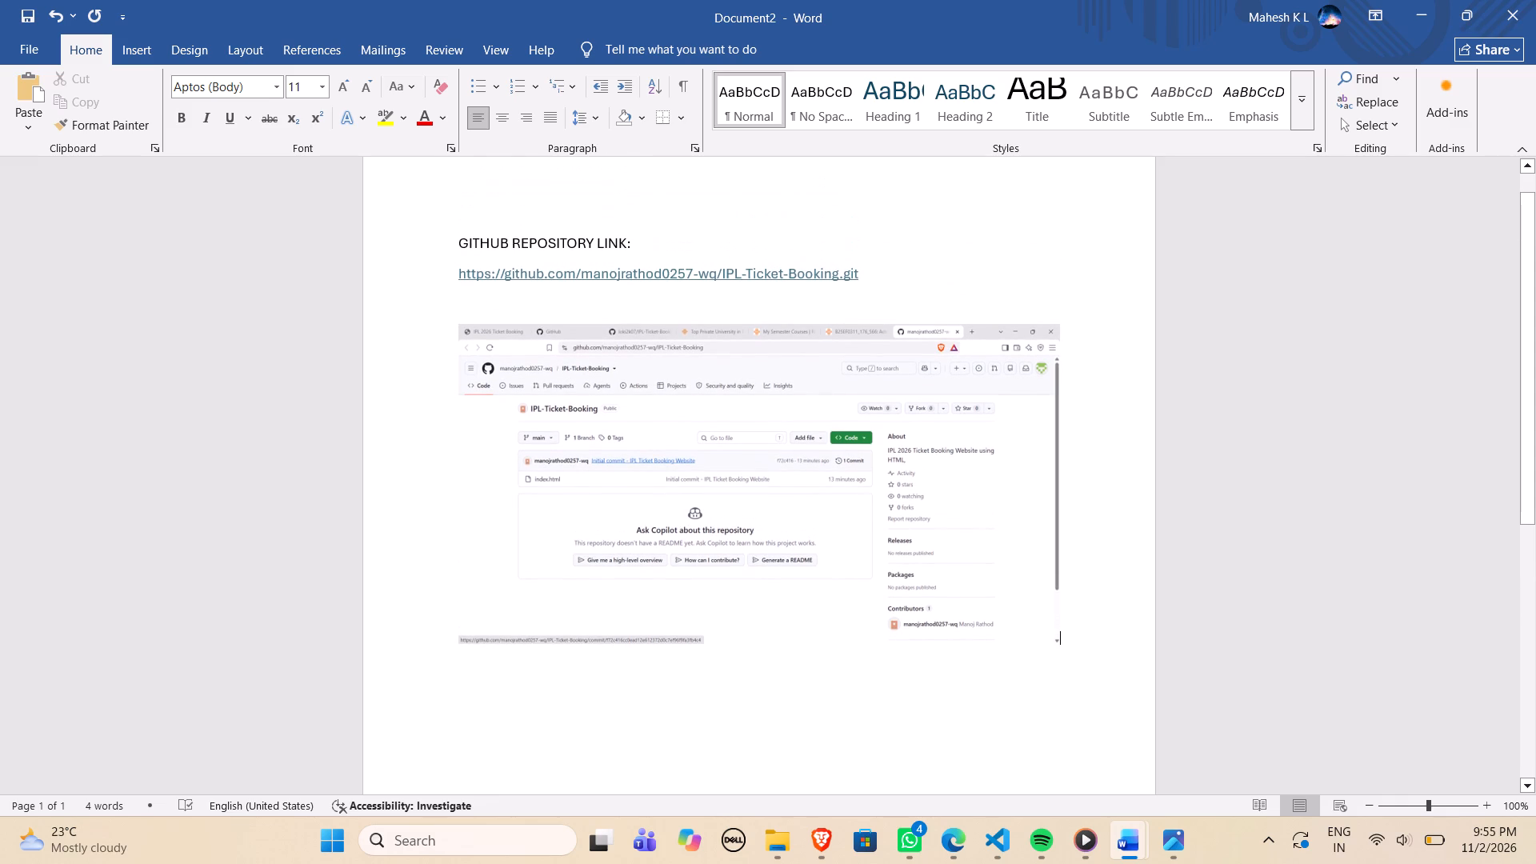
pyautogui.scroll(-2, 649, 399)
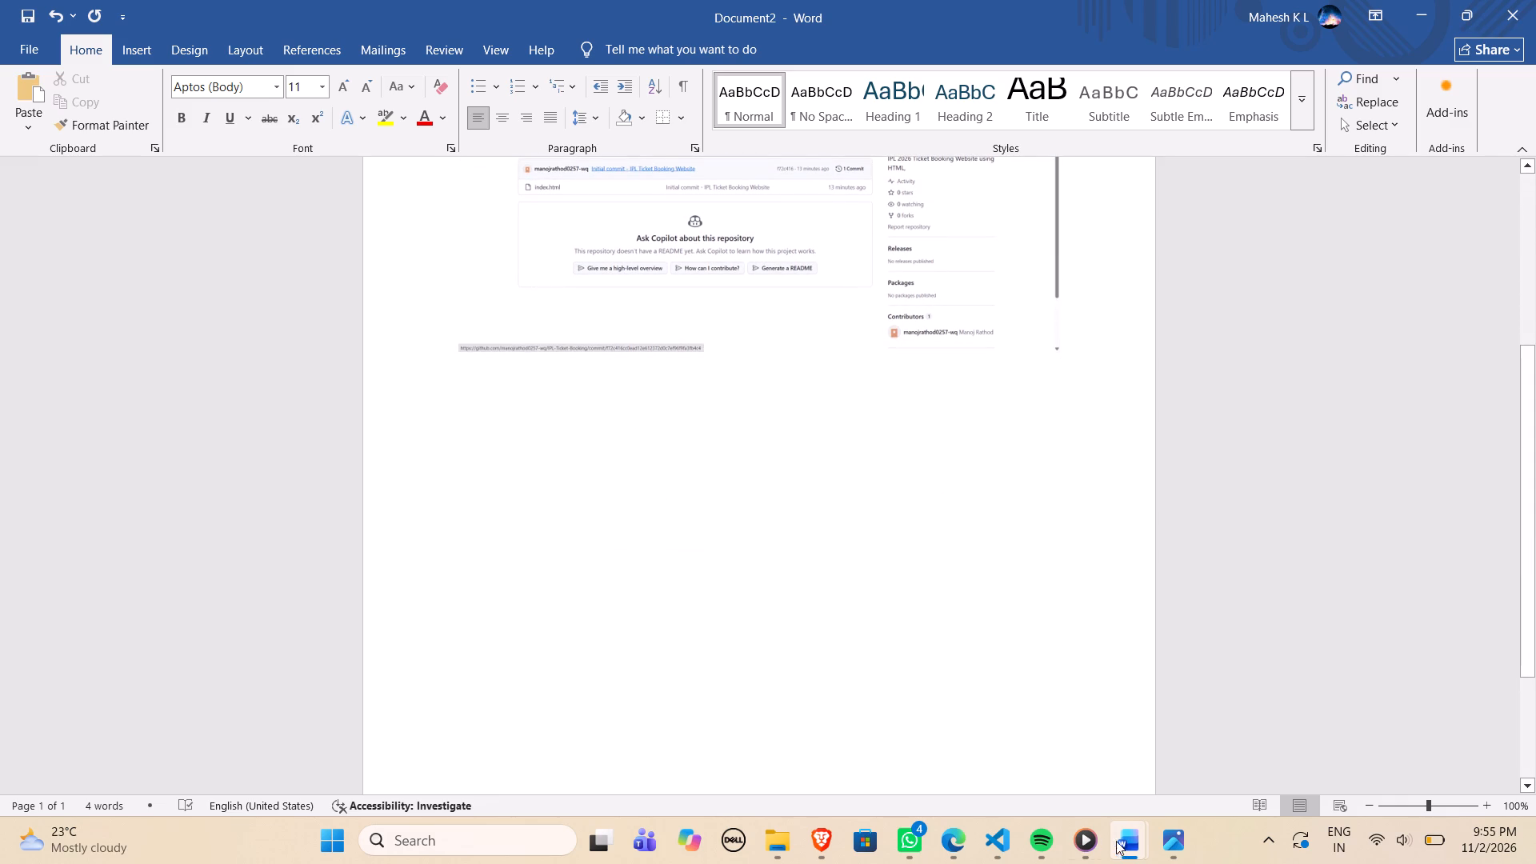
# Examine the other Word document's repository link and screenshot, and check the IPL-Ticket-Booking repository page in Brave.
pyautogui.click(1155, 766)
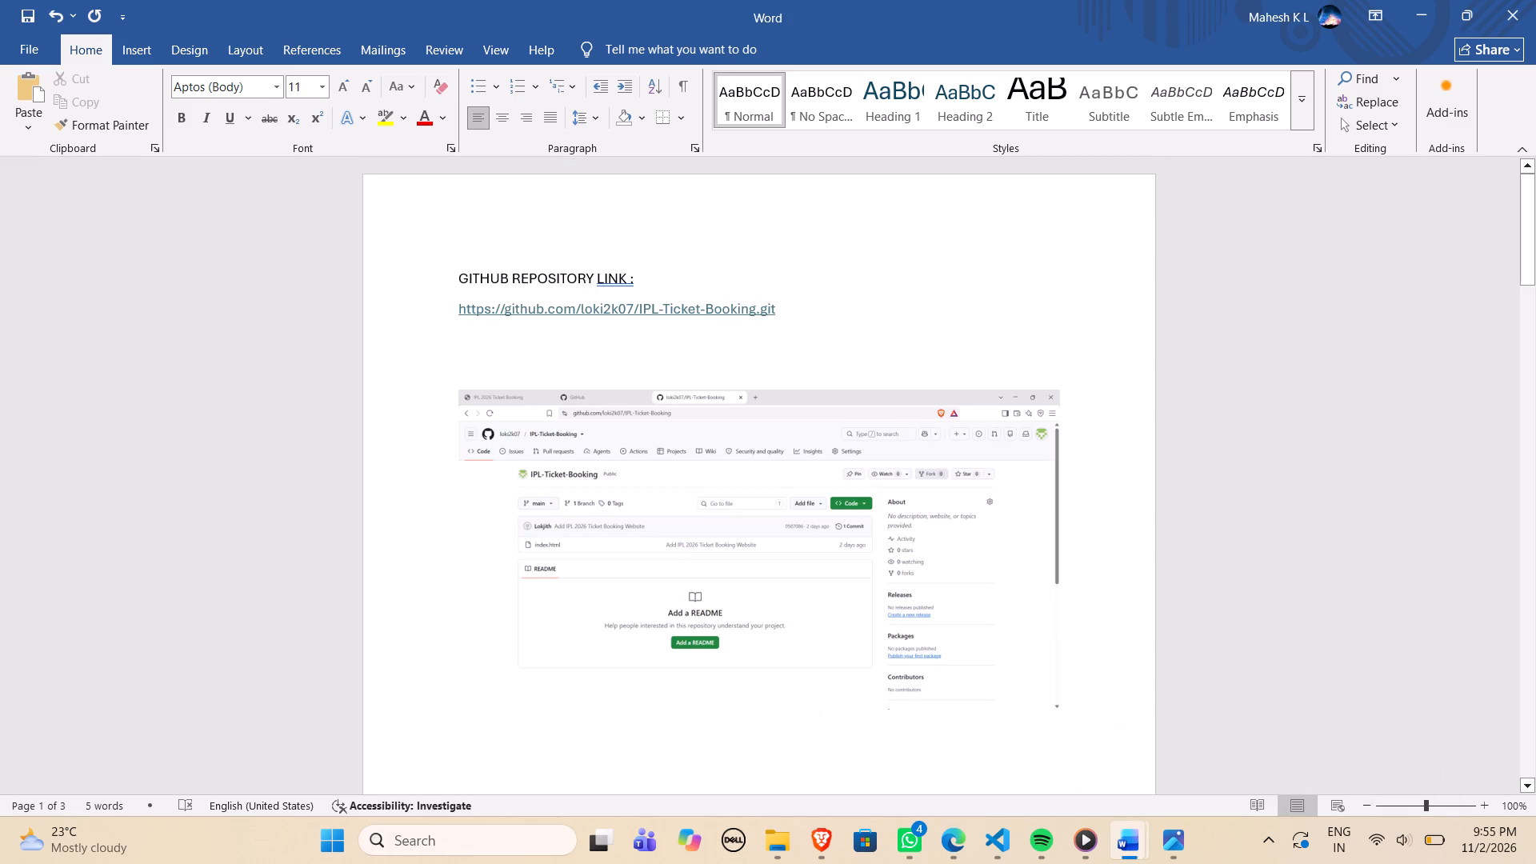
pyautogui.scroll(-1, 830, 615)
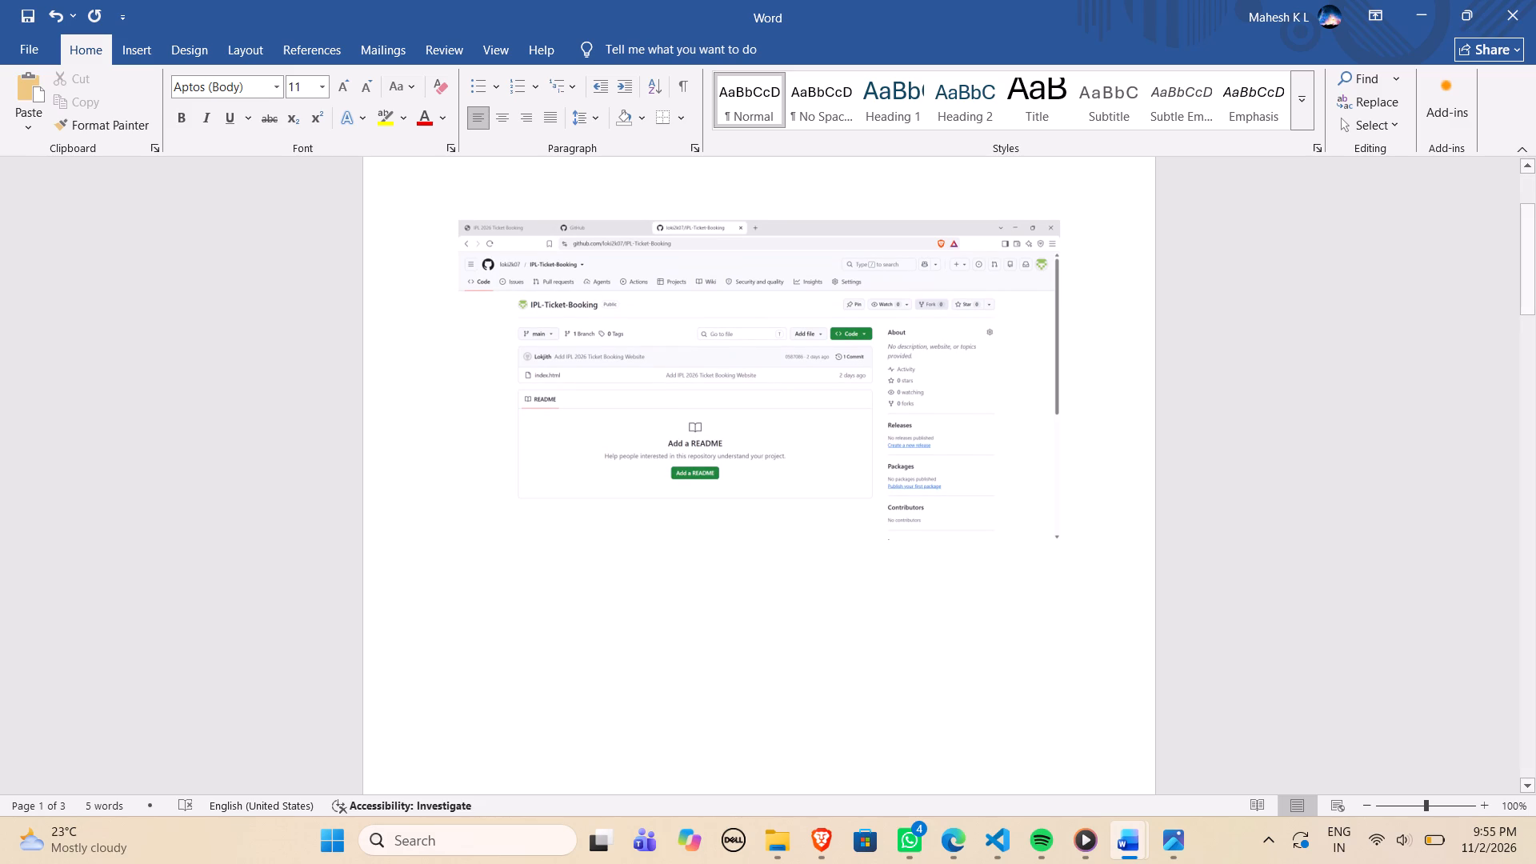
pyautogui.click(826, 854)
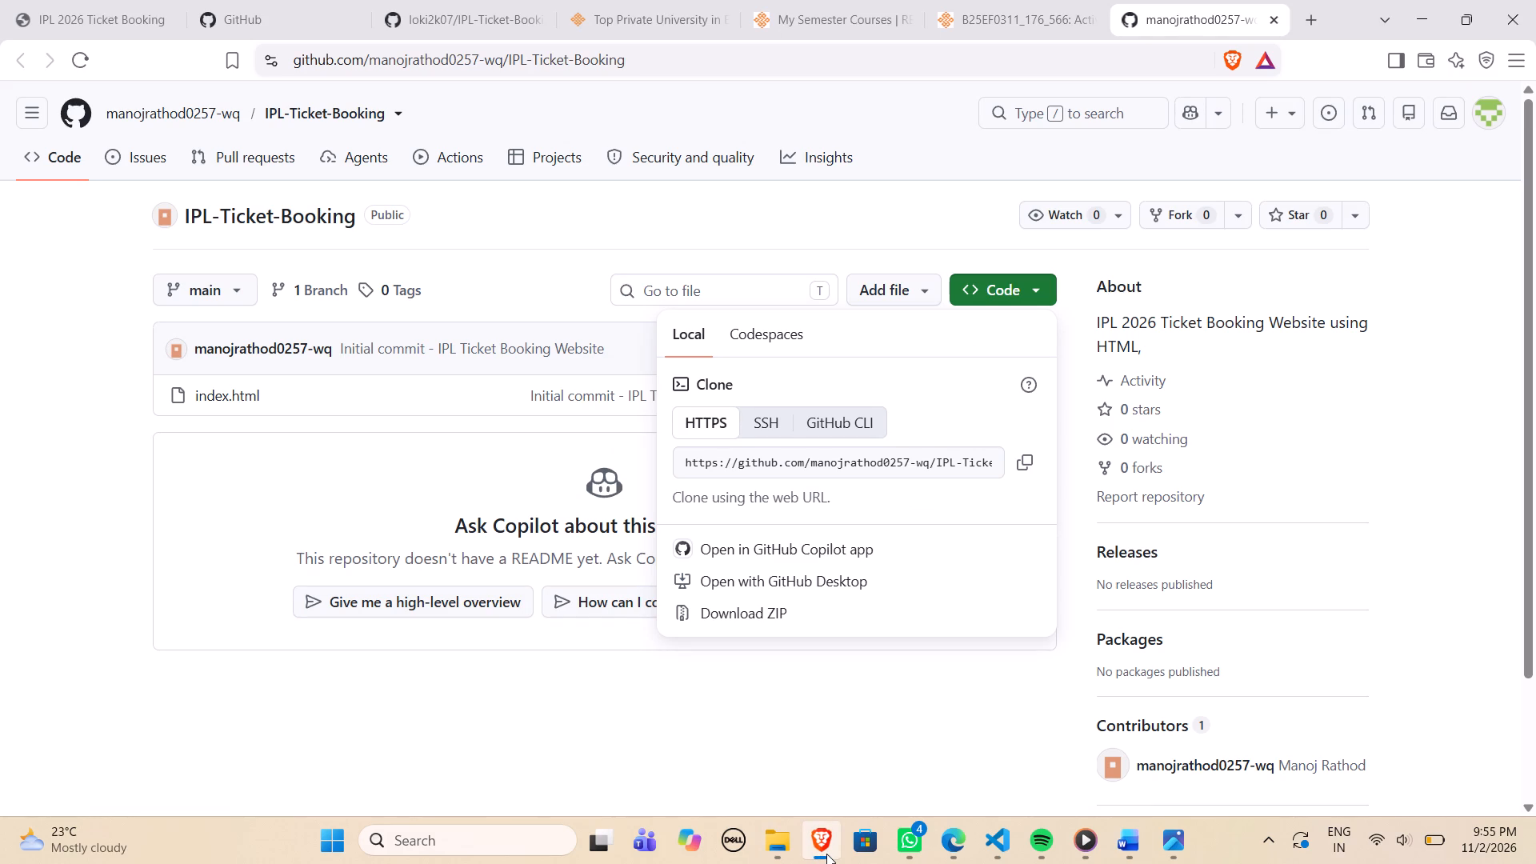
pyautogui.click(799, 714)
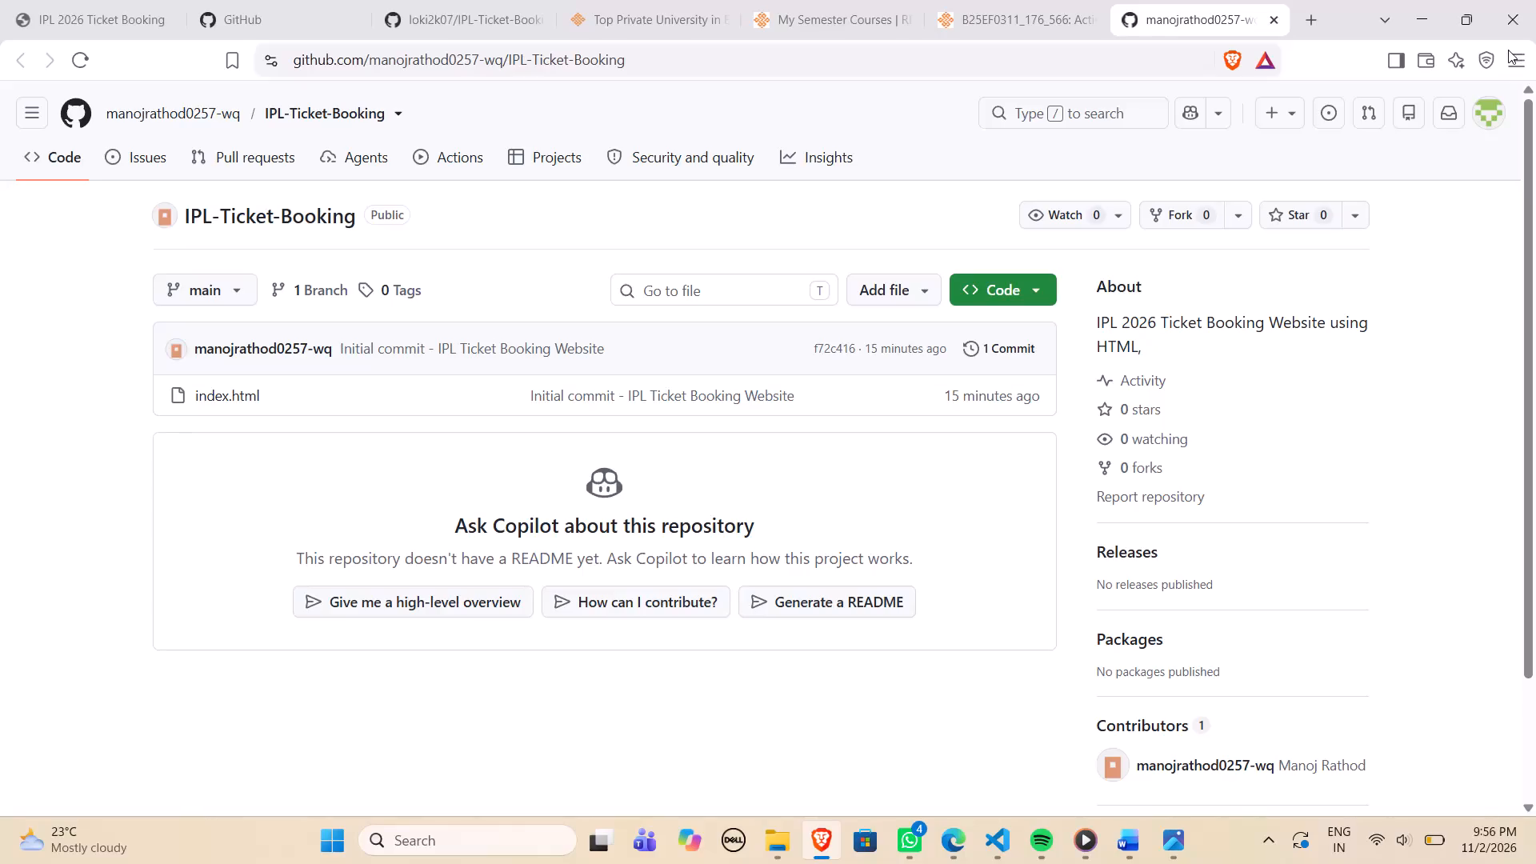
pyautogui.click(1415, 2)
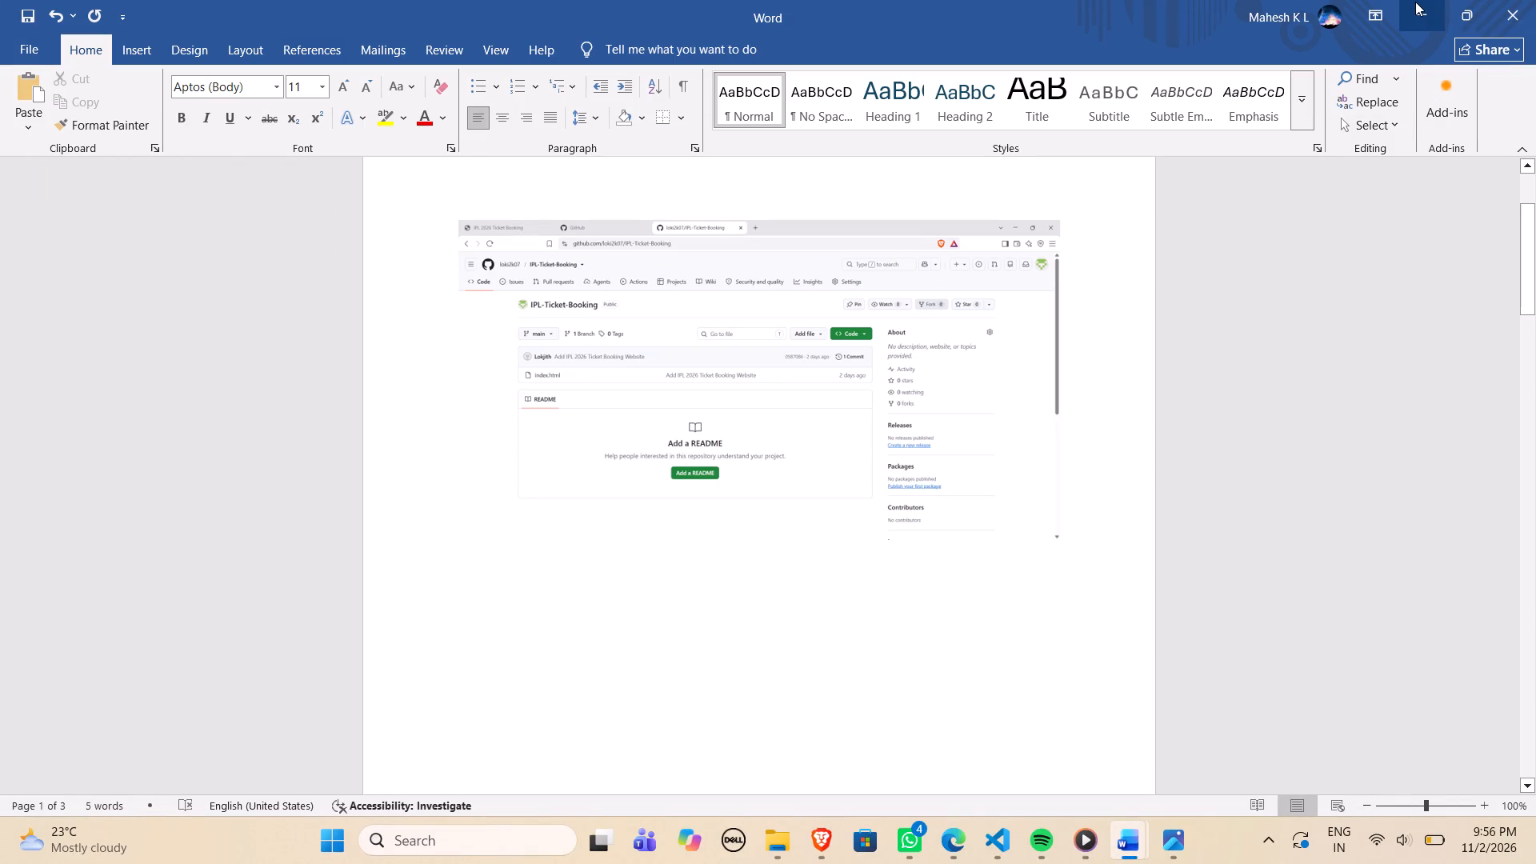
pyautogui.scroll(4, 782, 434)
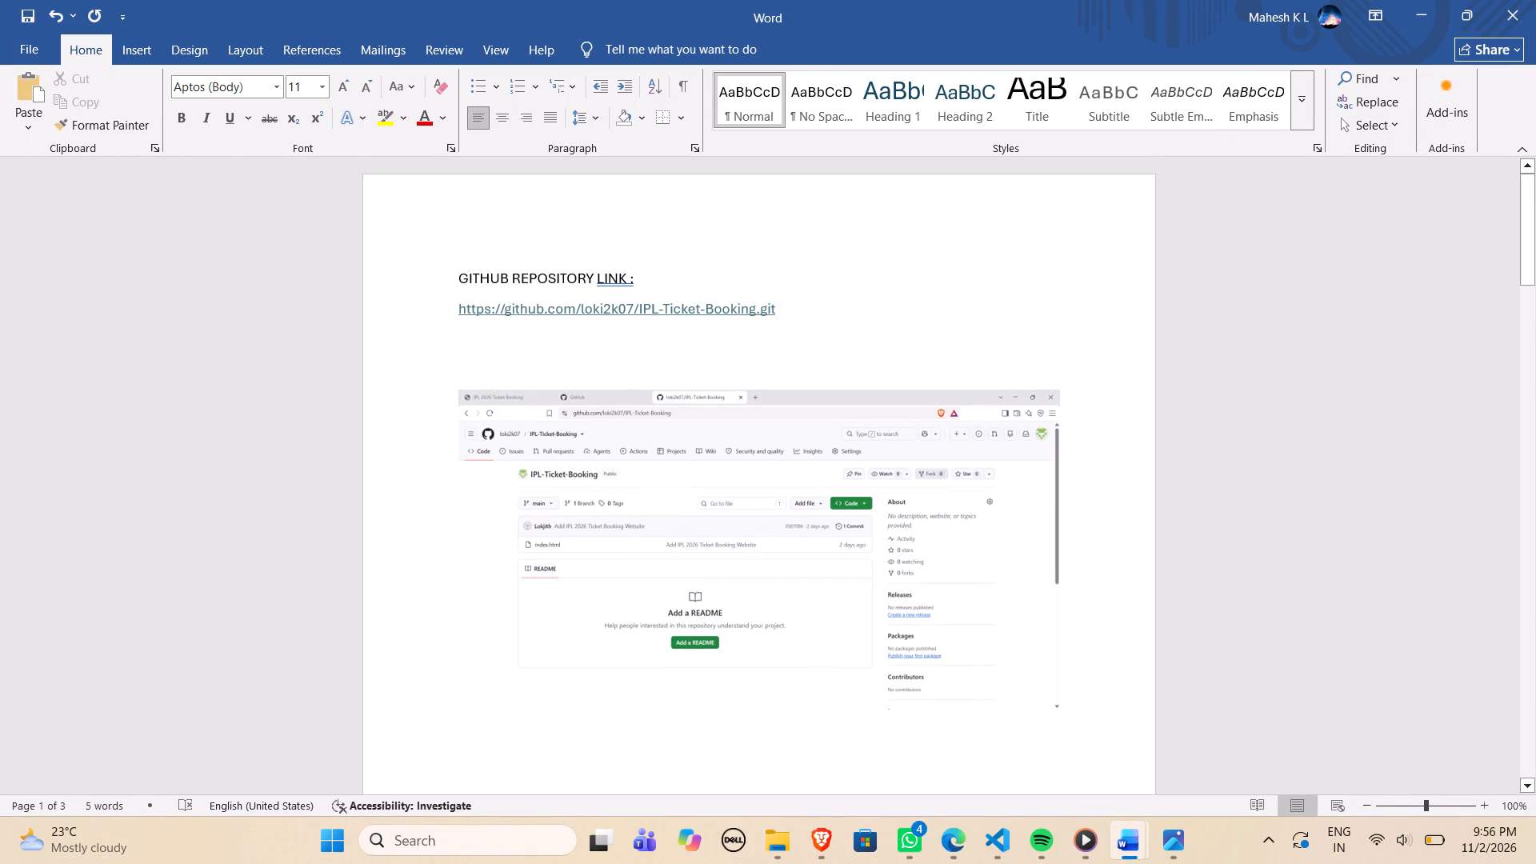
pyautogui.scroll(-2, 782, 434)
pyautogui.scroll(2, 782, 434)
# Save the open document with the loki2k07 repository link as a Word document in the Documents folder, named with the student registration number.
pyautogui.click(35, 55)
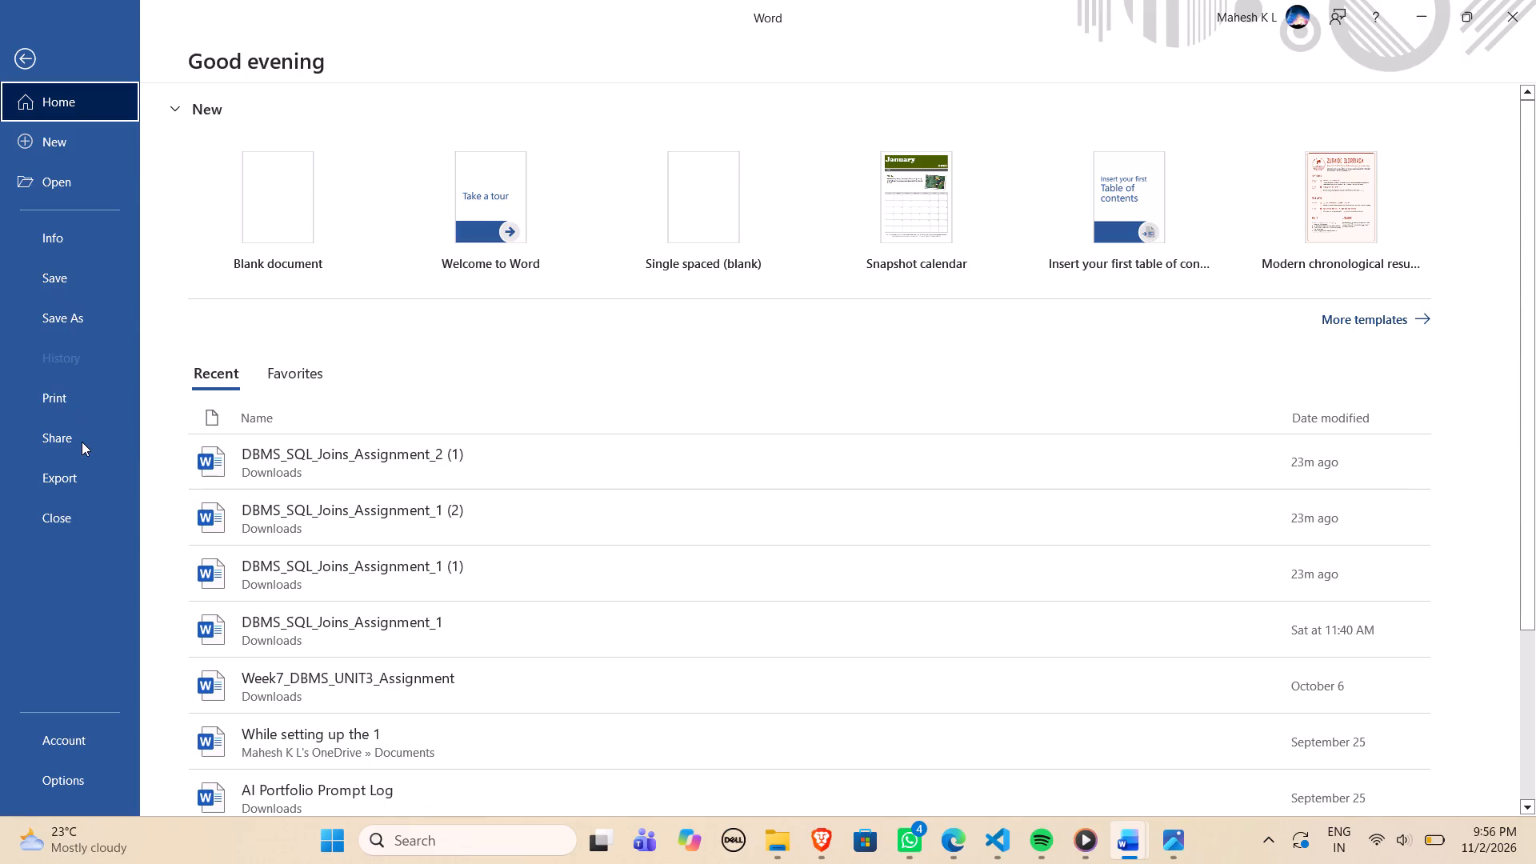
pyautogui.click(93, 307)
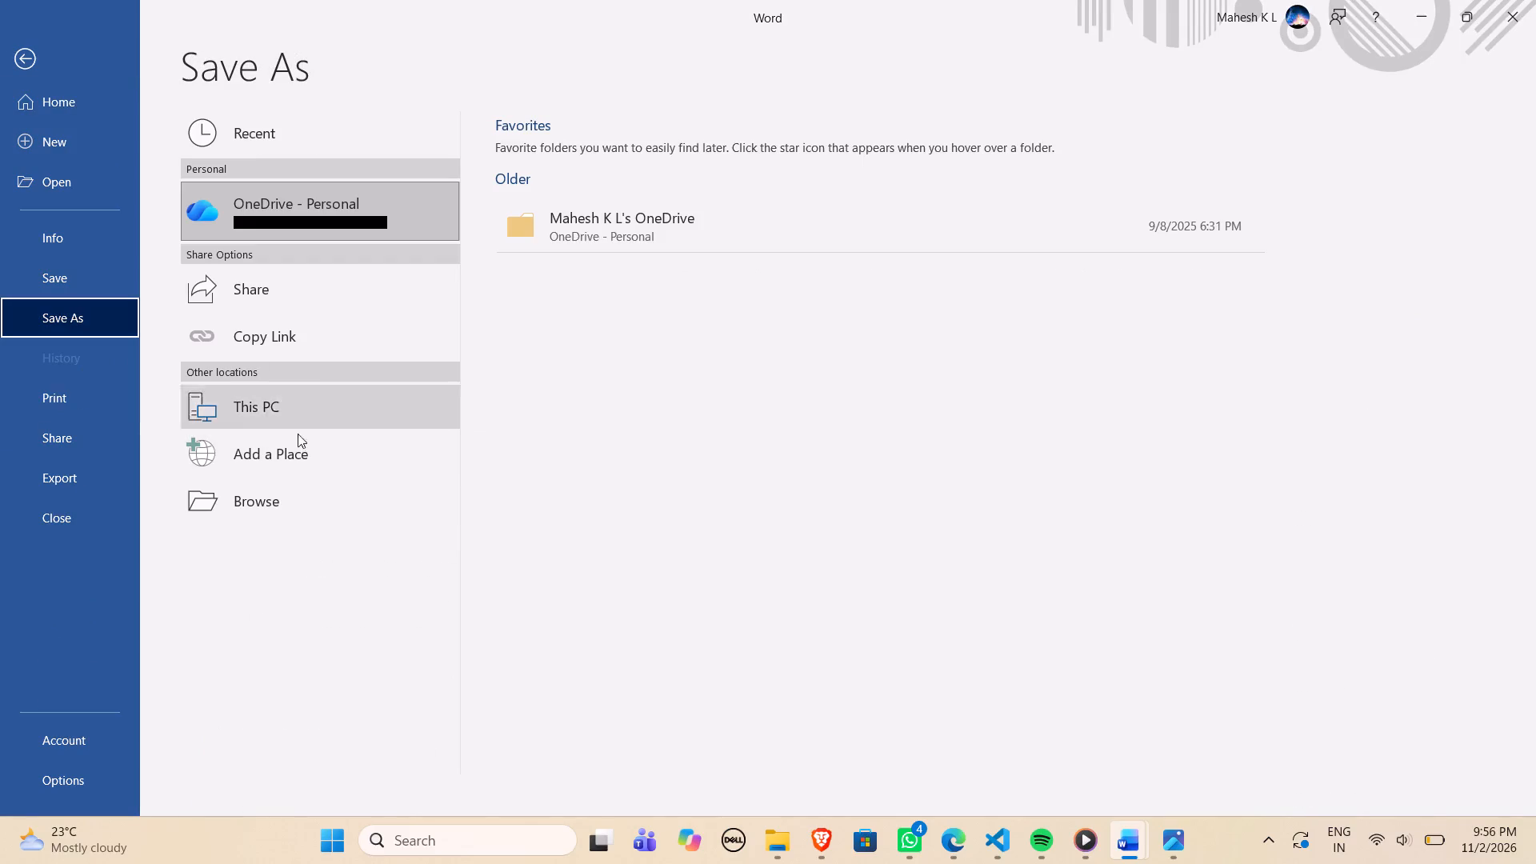
pyautogui.click(317, 427)
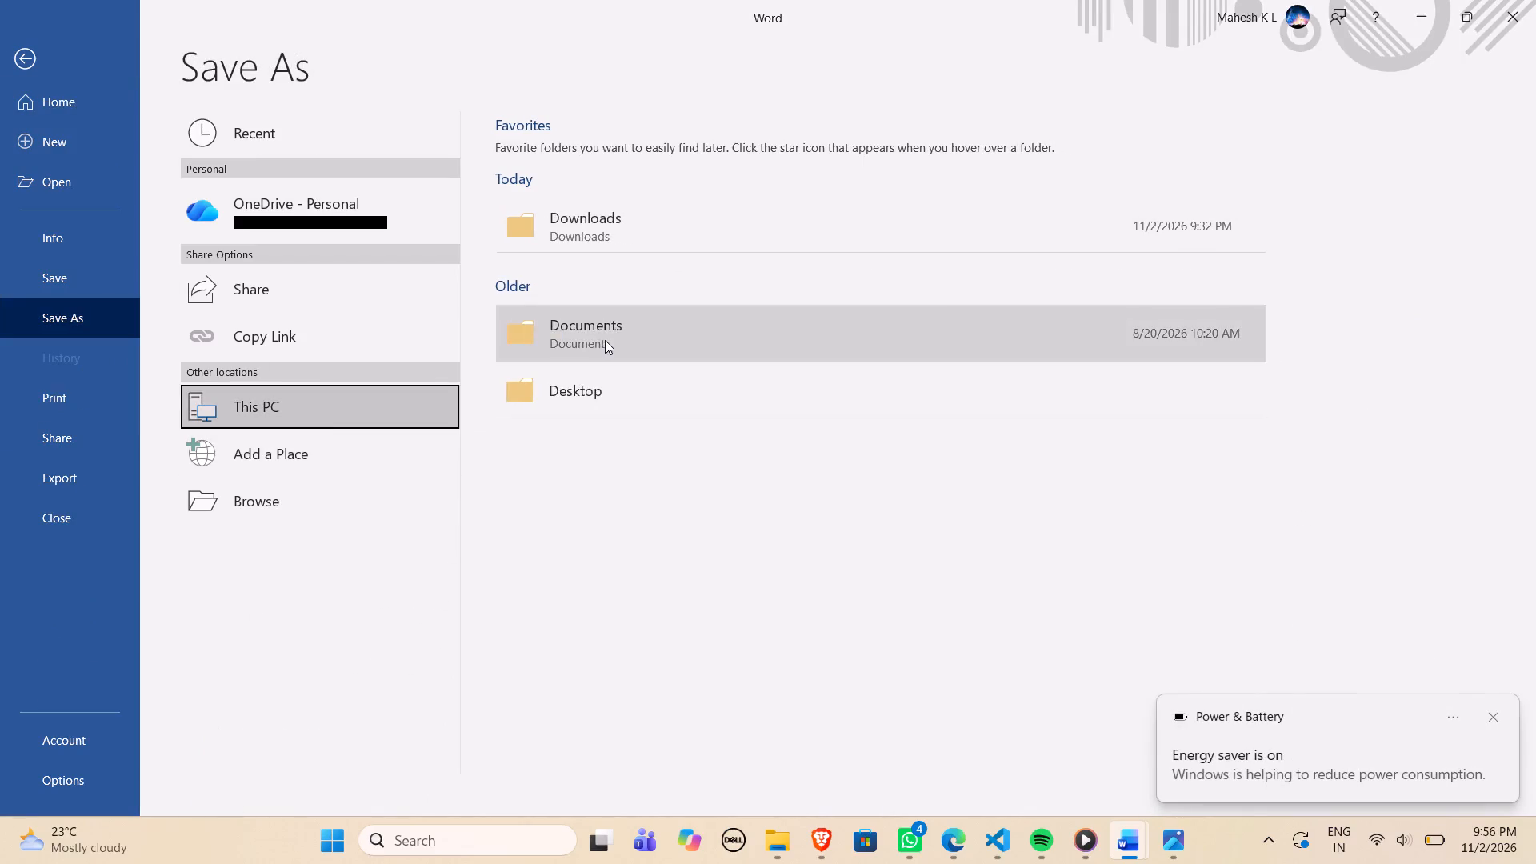
pyautogui.doubleClick(605, 340)
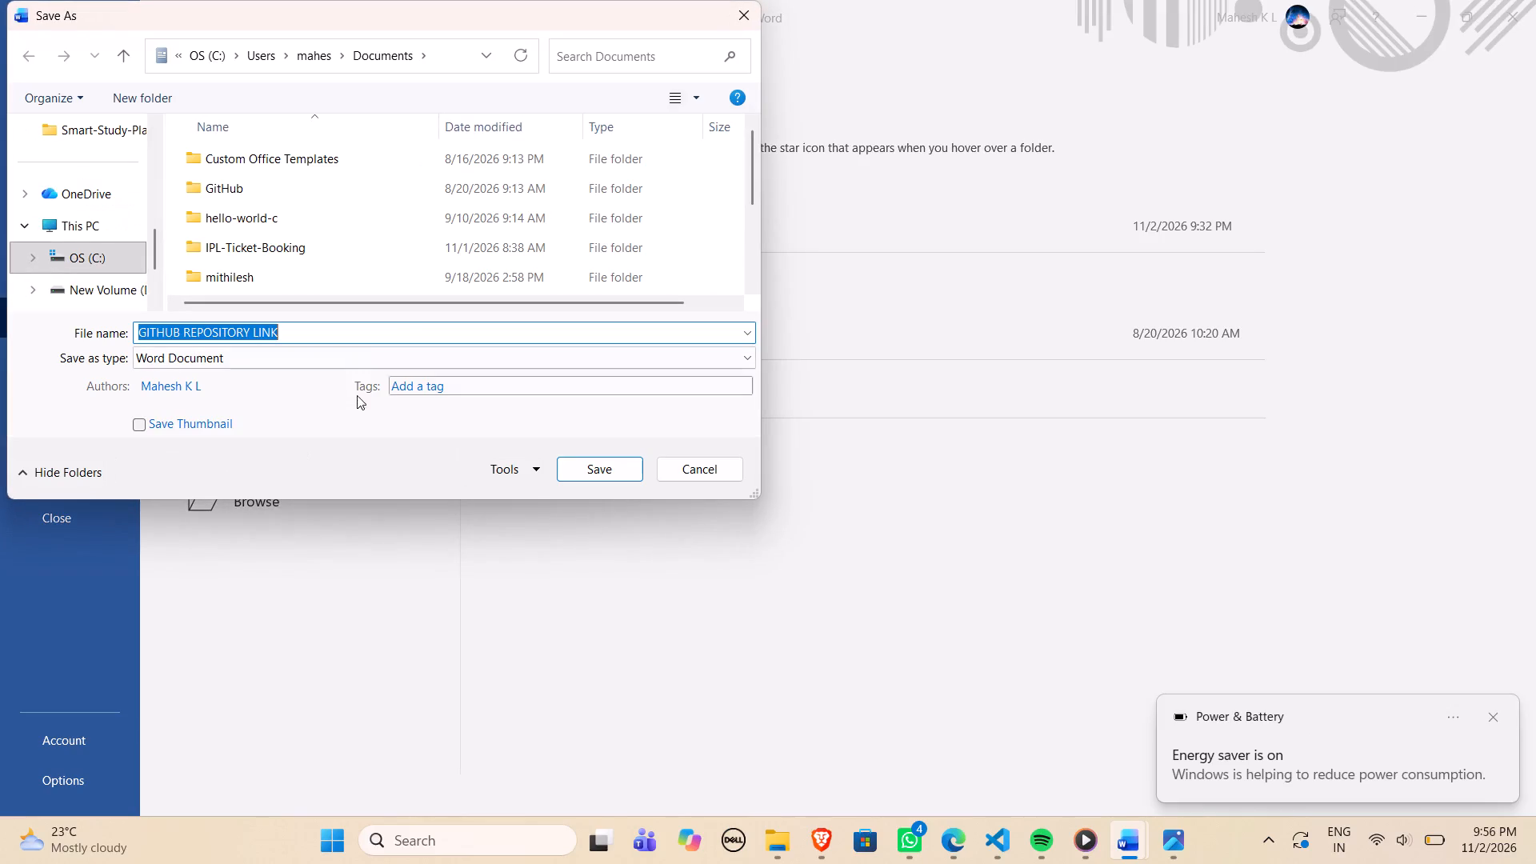
pyautogui.press('BackSpace')
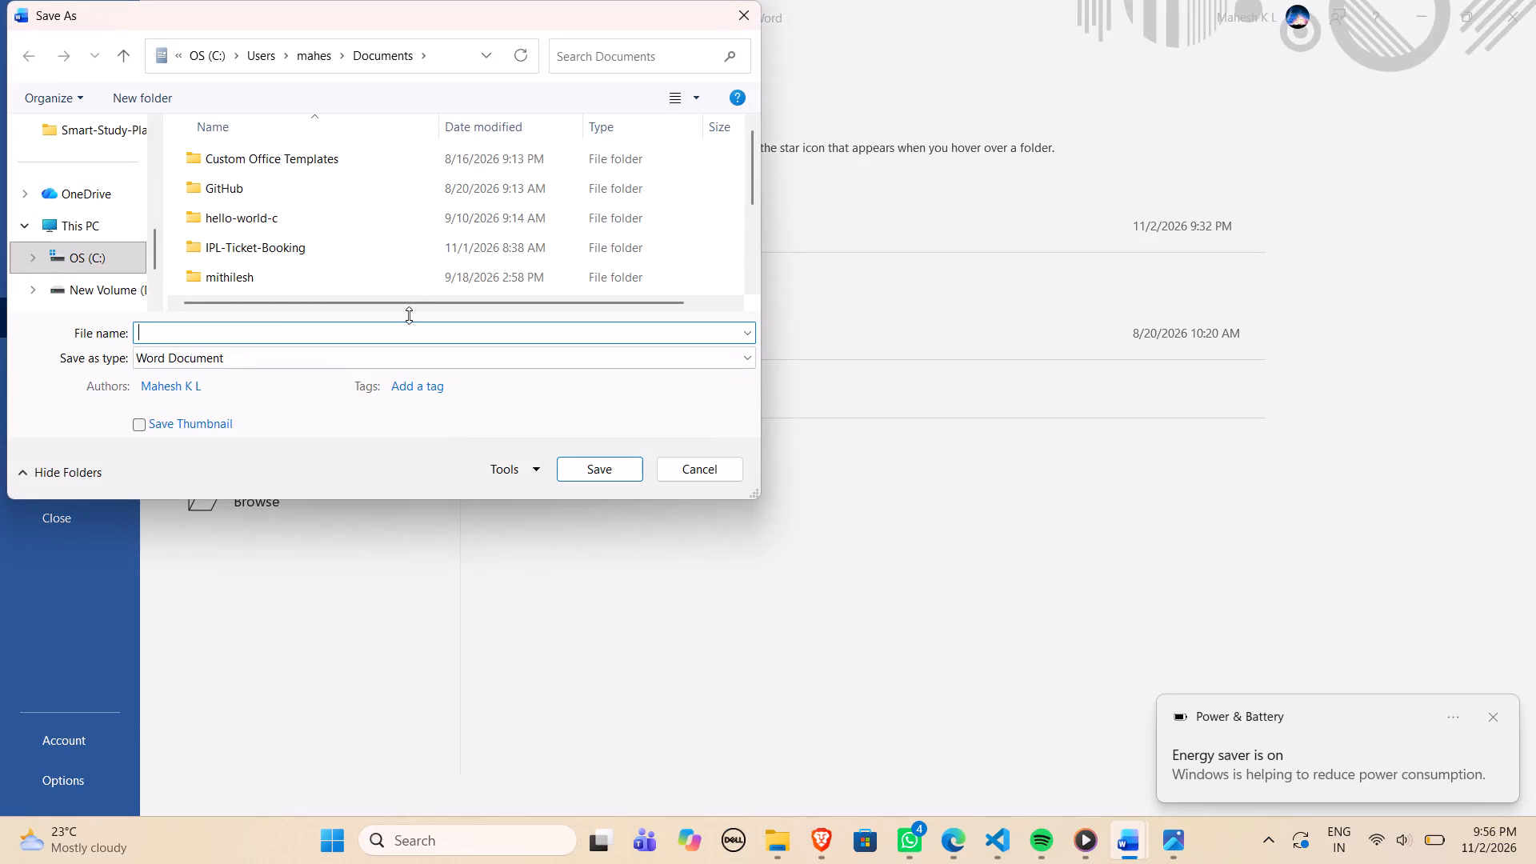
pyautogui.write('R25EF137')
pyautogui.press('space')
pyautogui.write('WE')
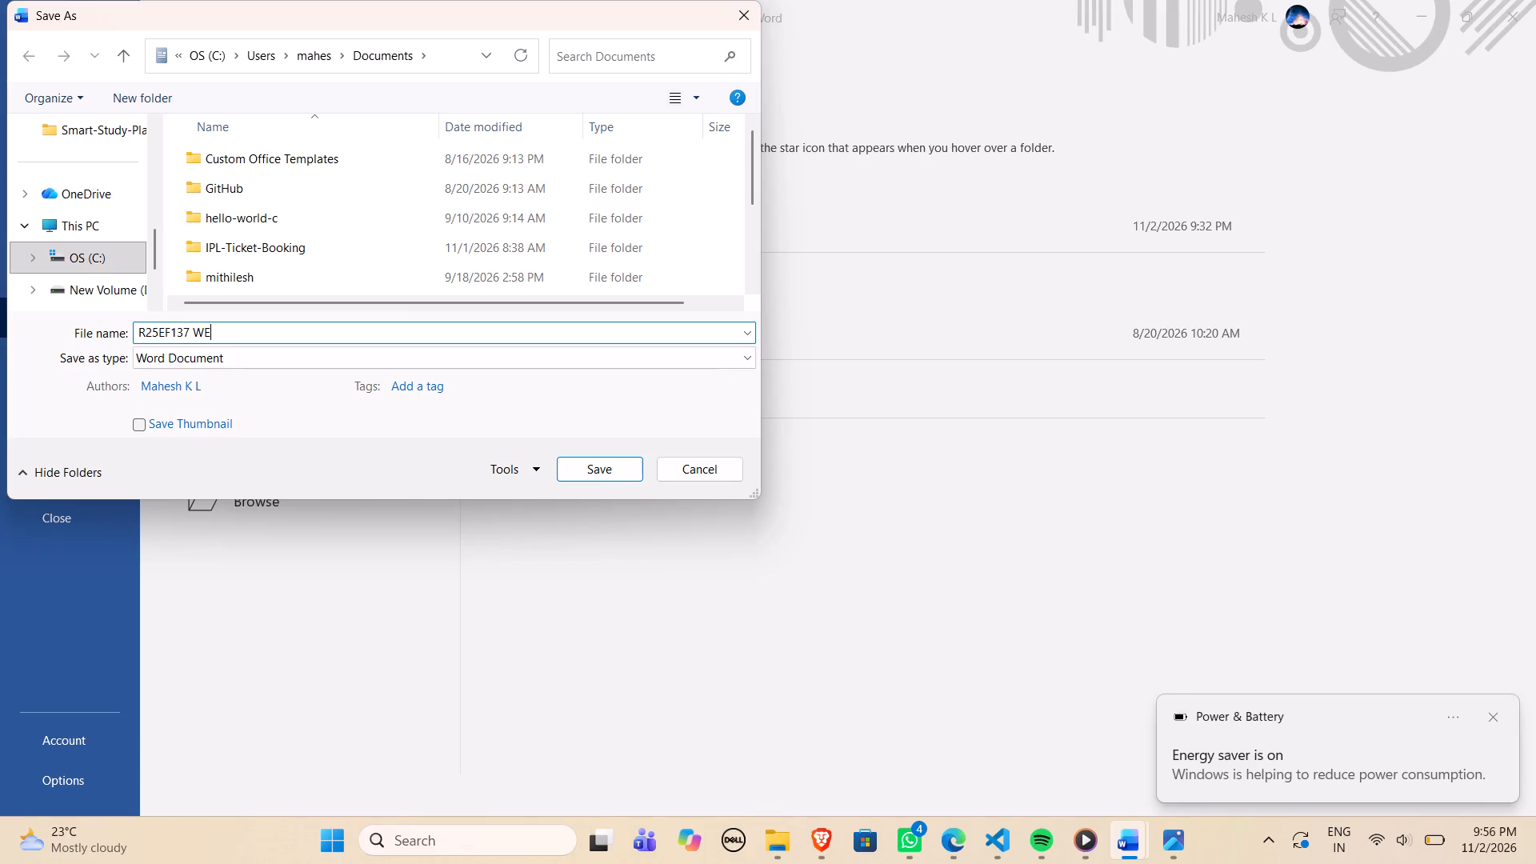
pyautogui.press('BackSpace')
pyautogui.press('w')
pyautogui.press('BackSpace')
pyautogui.click(611, 463)
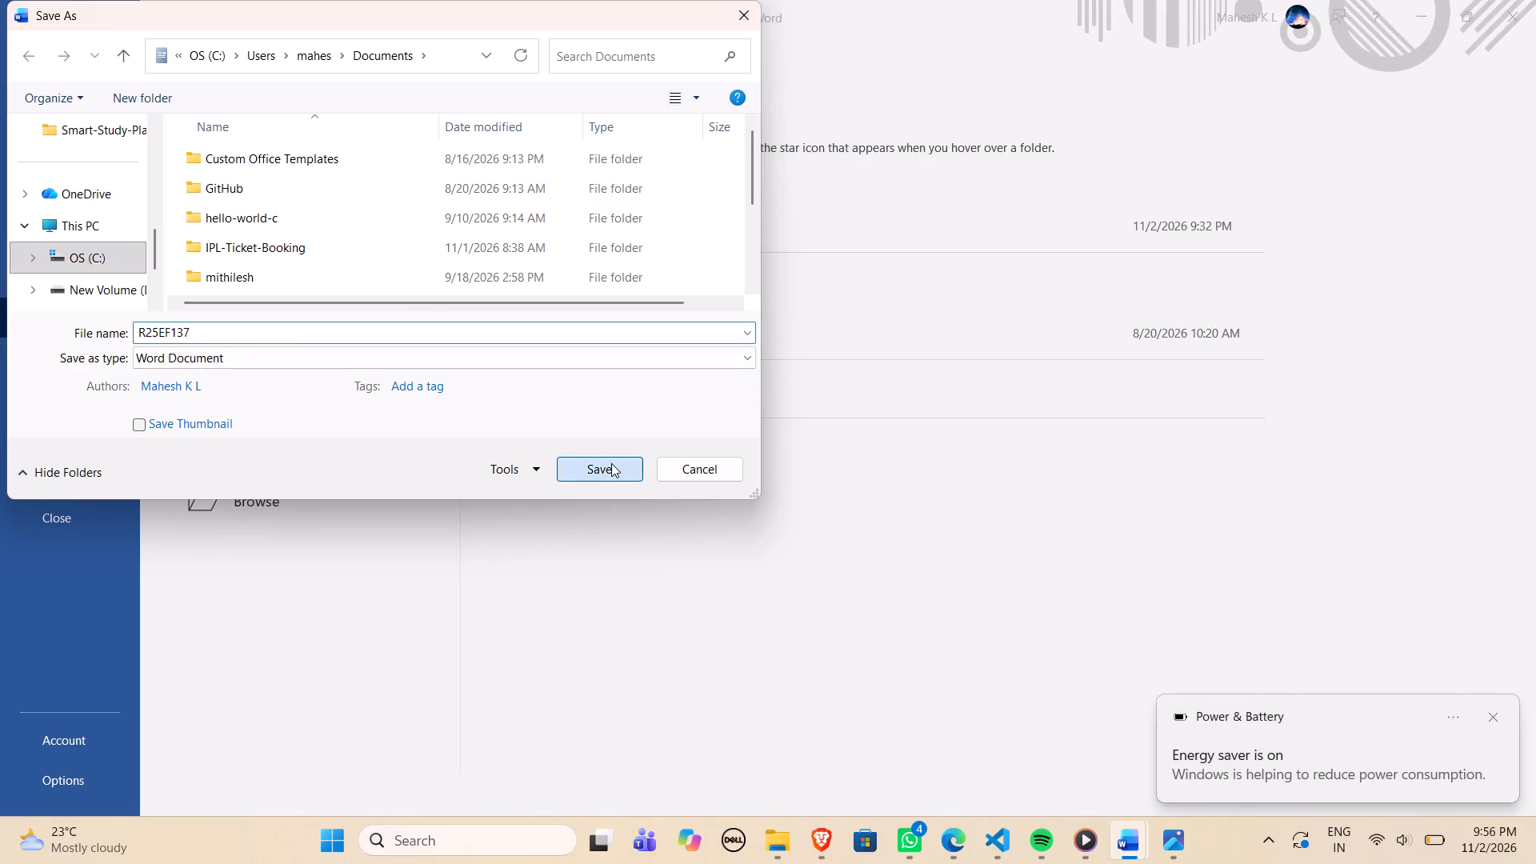
# Switch to File Explorer and open the Documents folder.
pyautogui.click(786, 841)
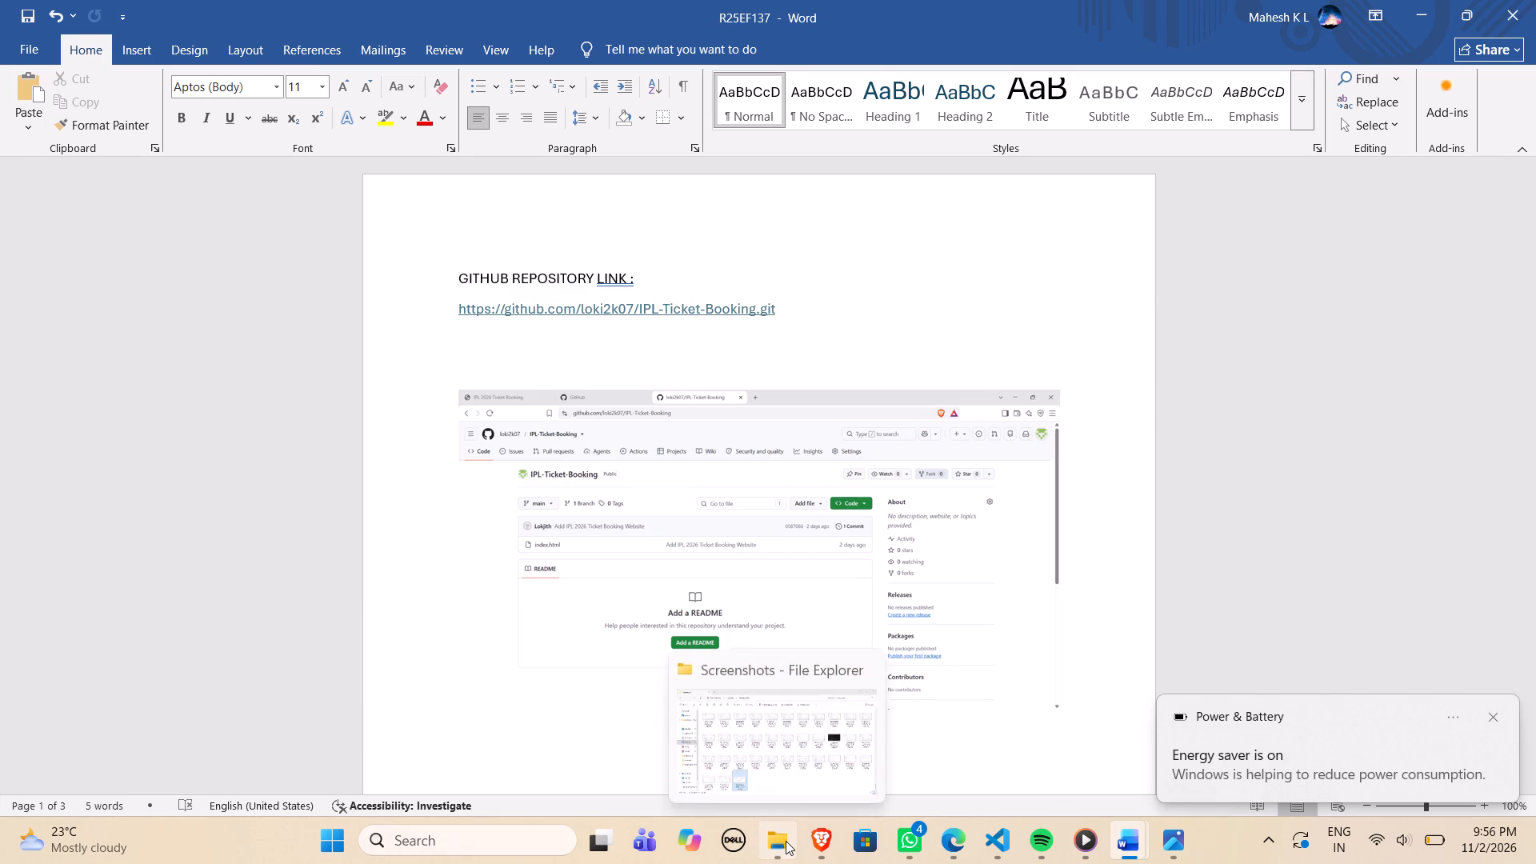
pyautogui.click(80, 415)
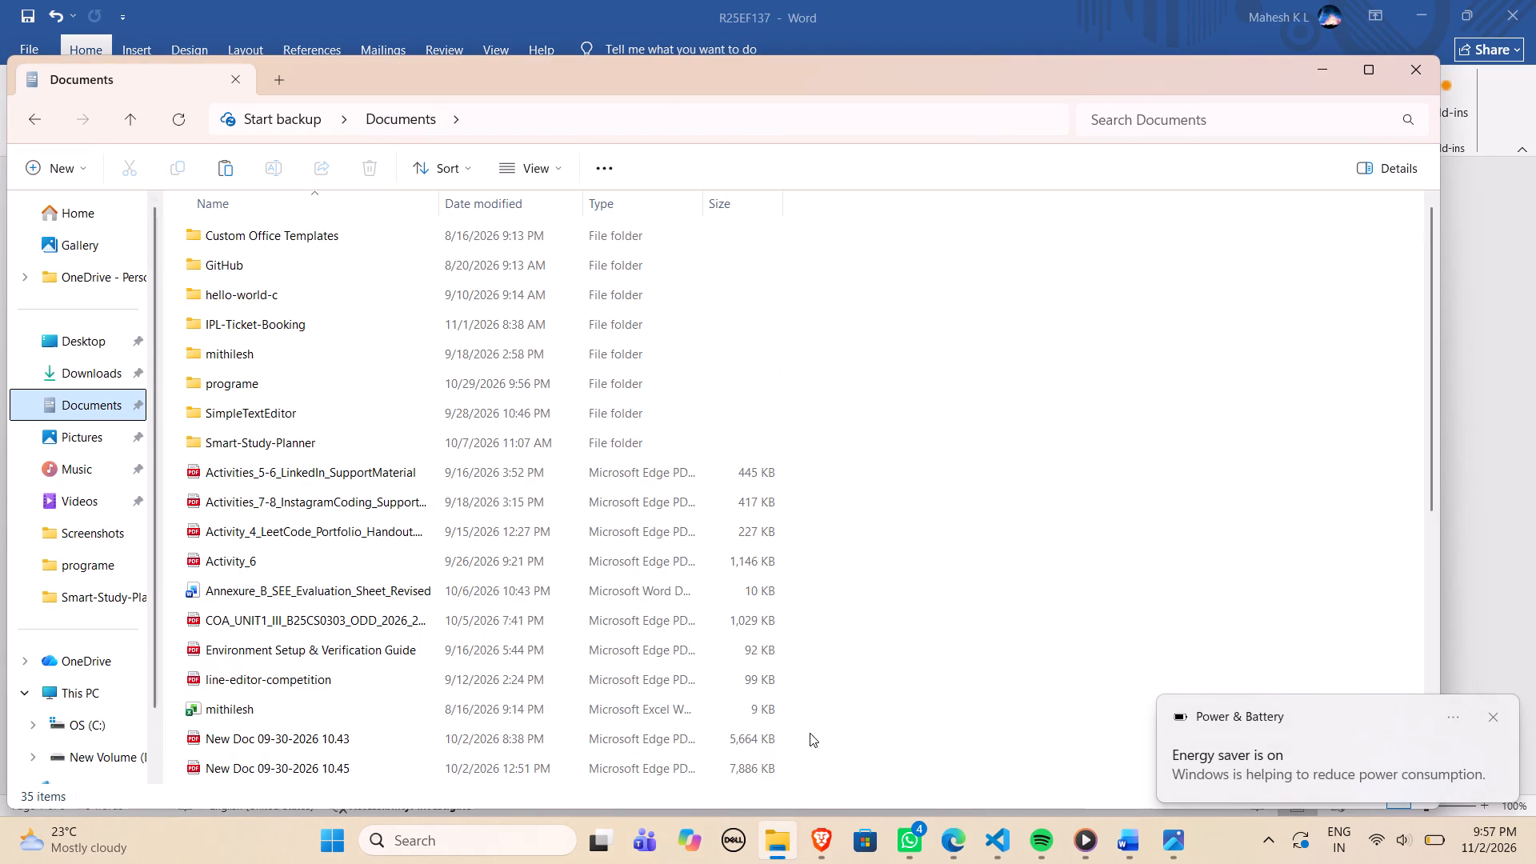
# Switch to Document2 in Word and save it as a PDF in the Downloads folder, named with the student registration number.
pyautogui.click(1298, 726)
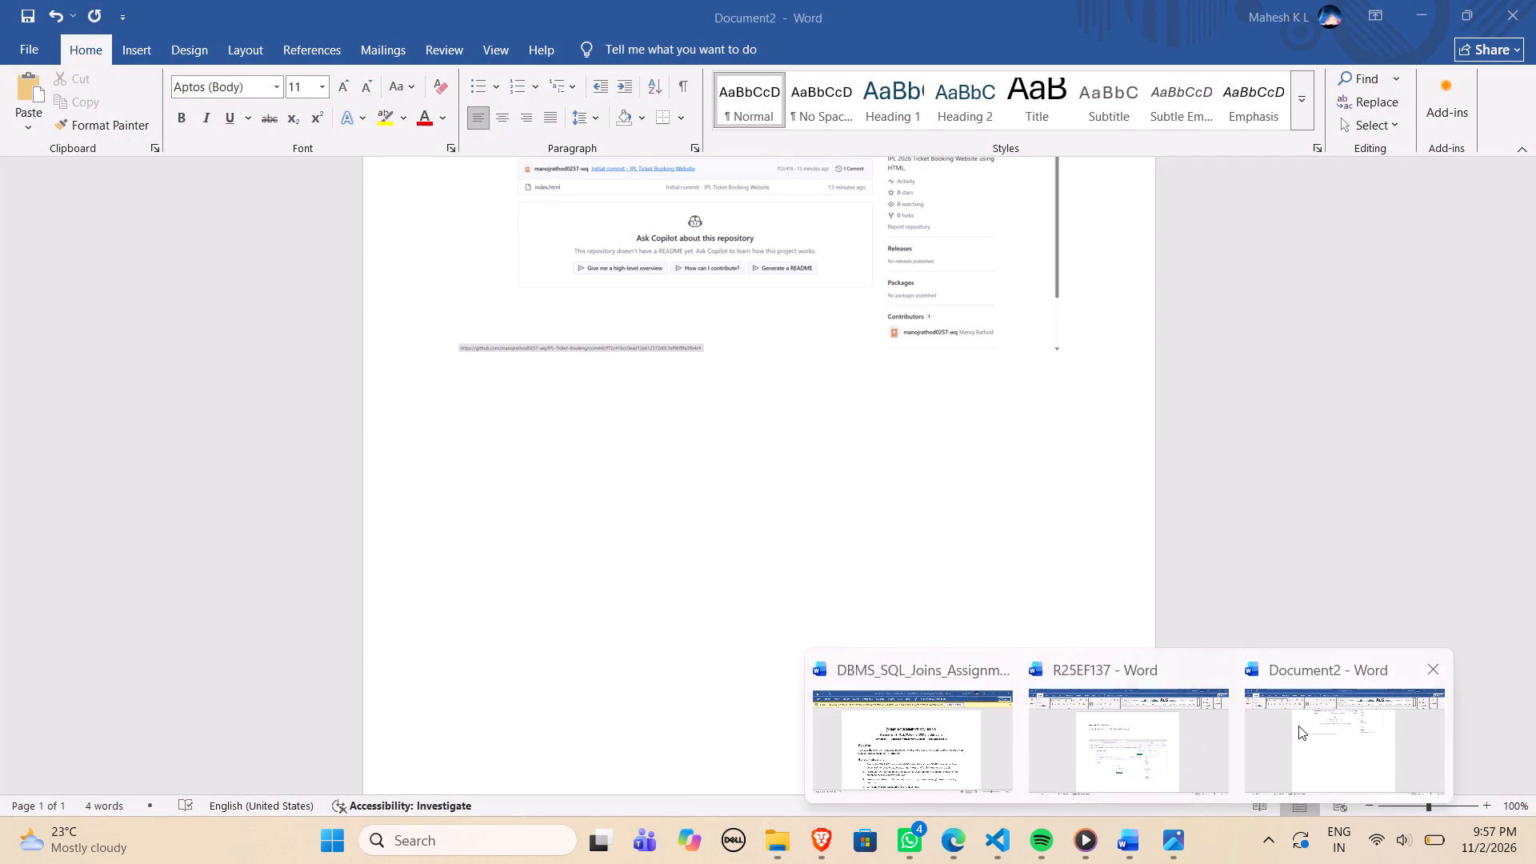
pyautogui.click(38, 44)
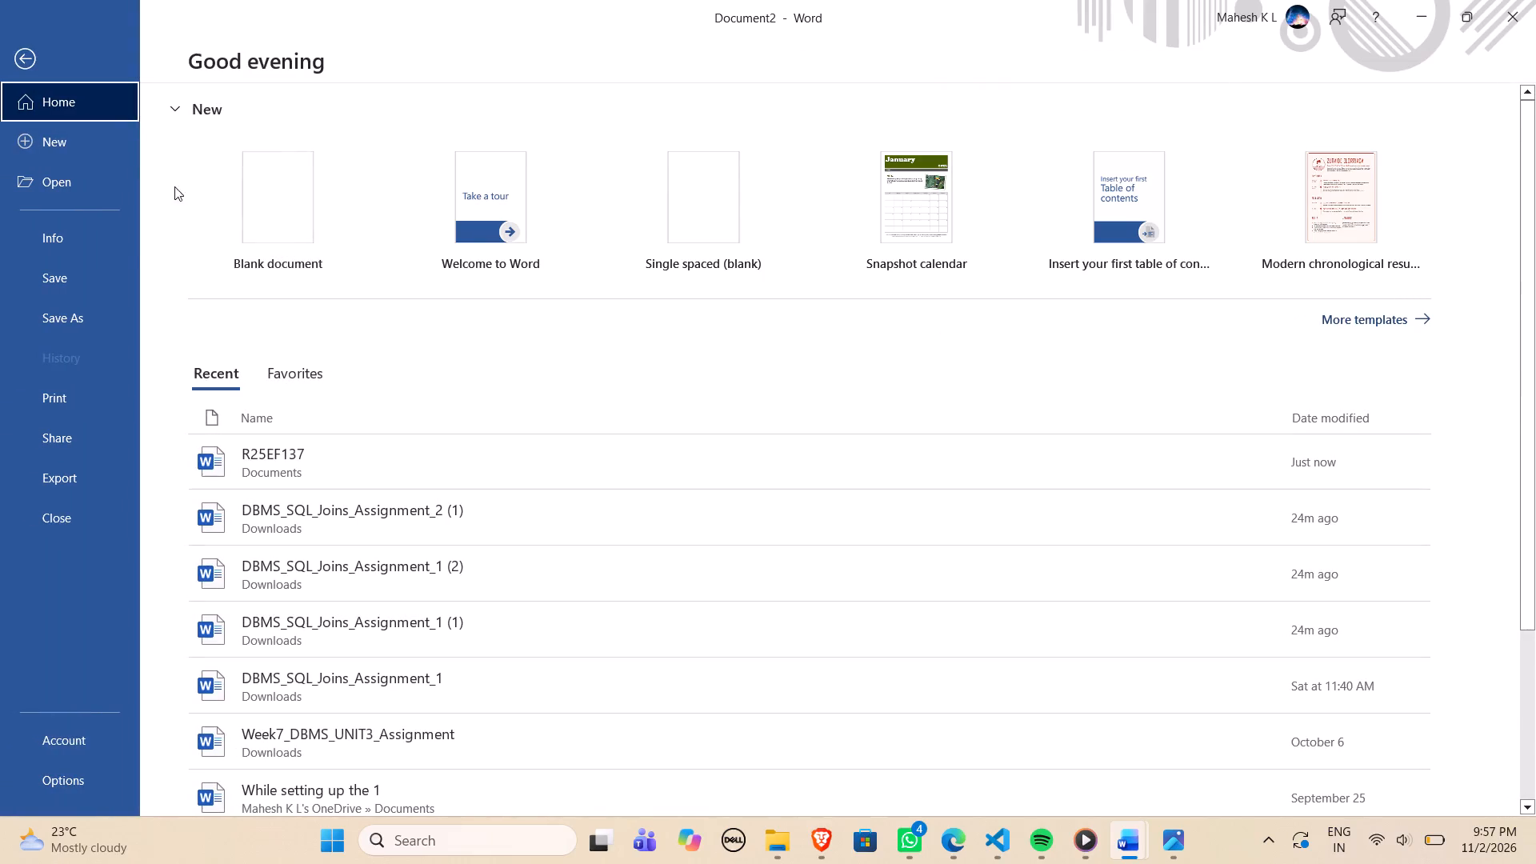
pyautogui.click(65, 318)
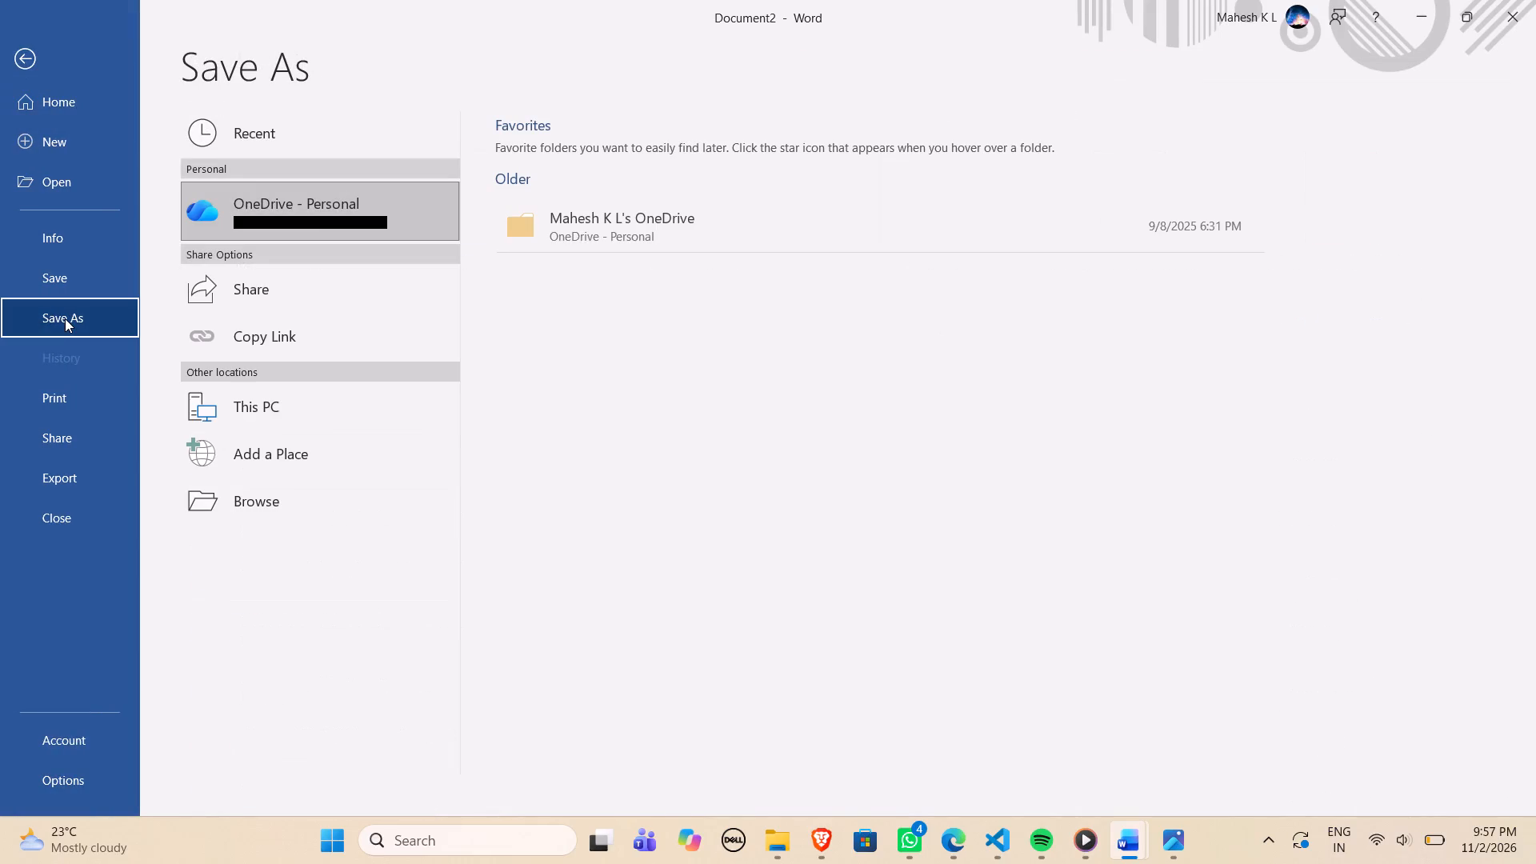
pyautogui.click(286, 408)
pyautogui.click(616, 268)
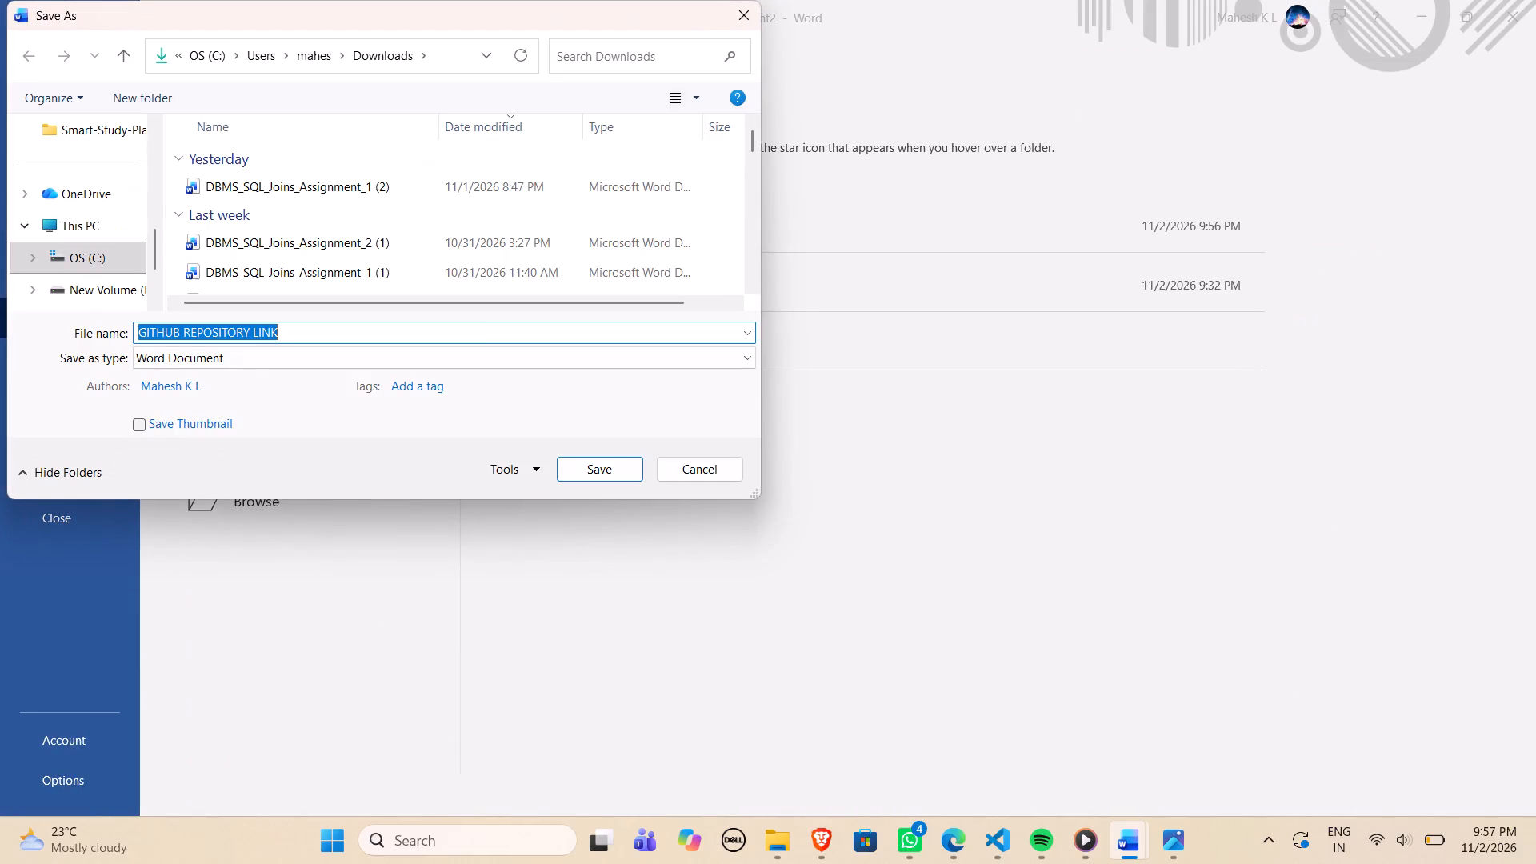
pyautogui.press('BackSpace')
pyautogui.press('r')
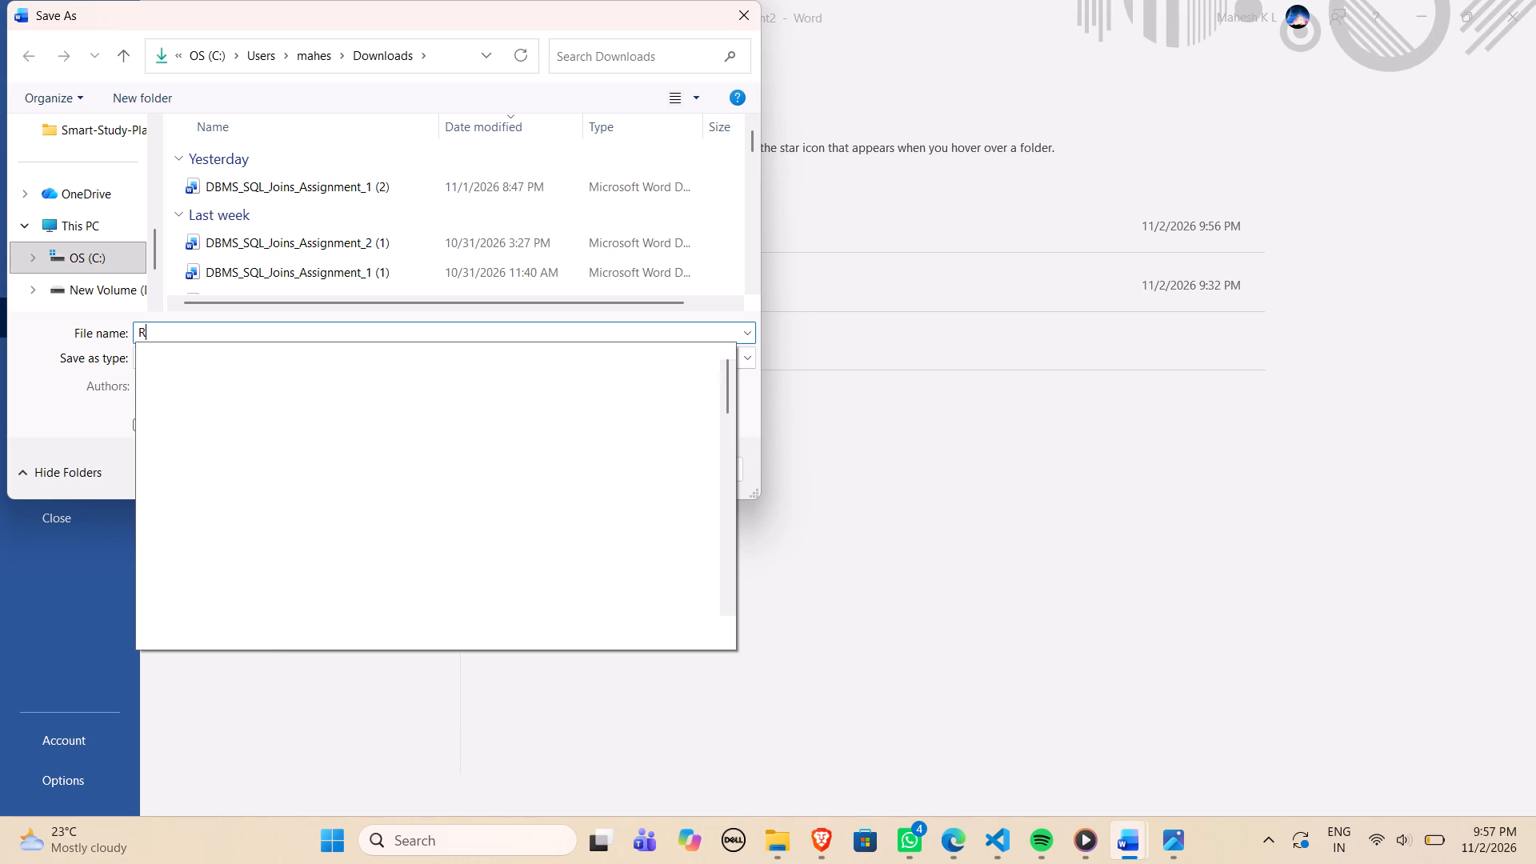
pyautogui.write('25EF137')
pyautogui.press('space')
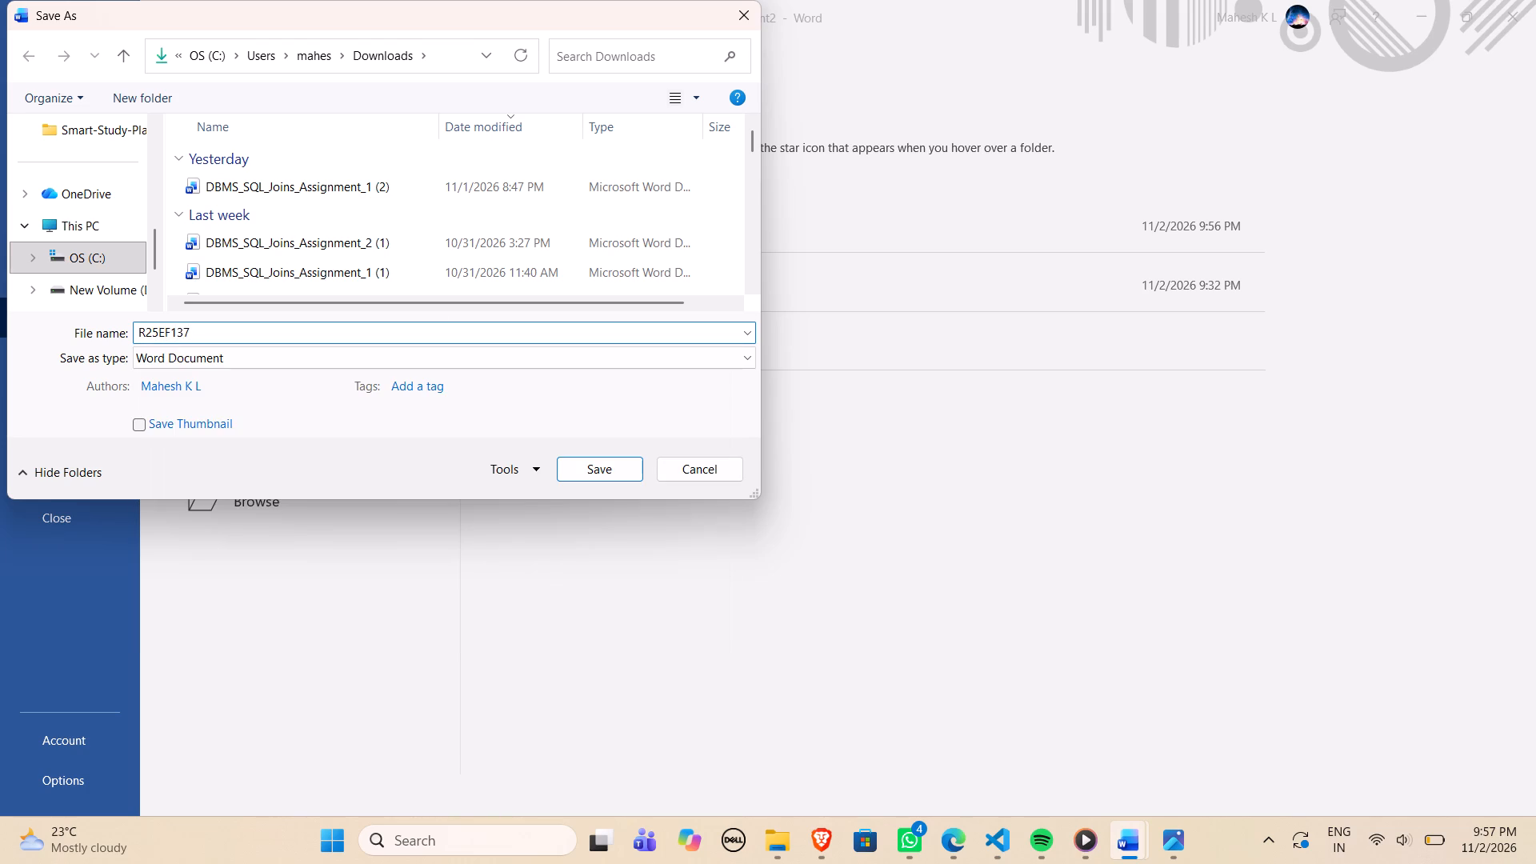
pyautogui.click(333, 363)
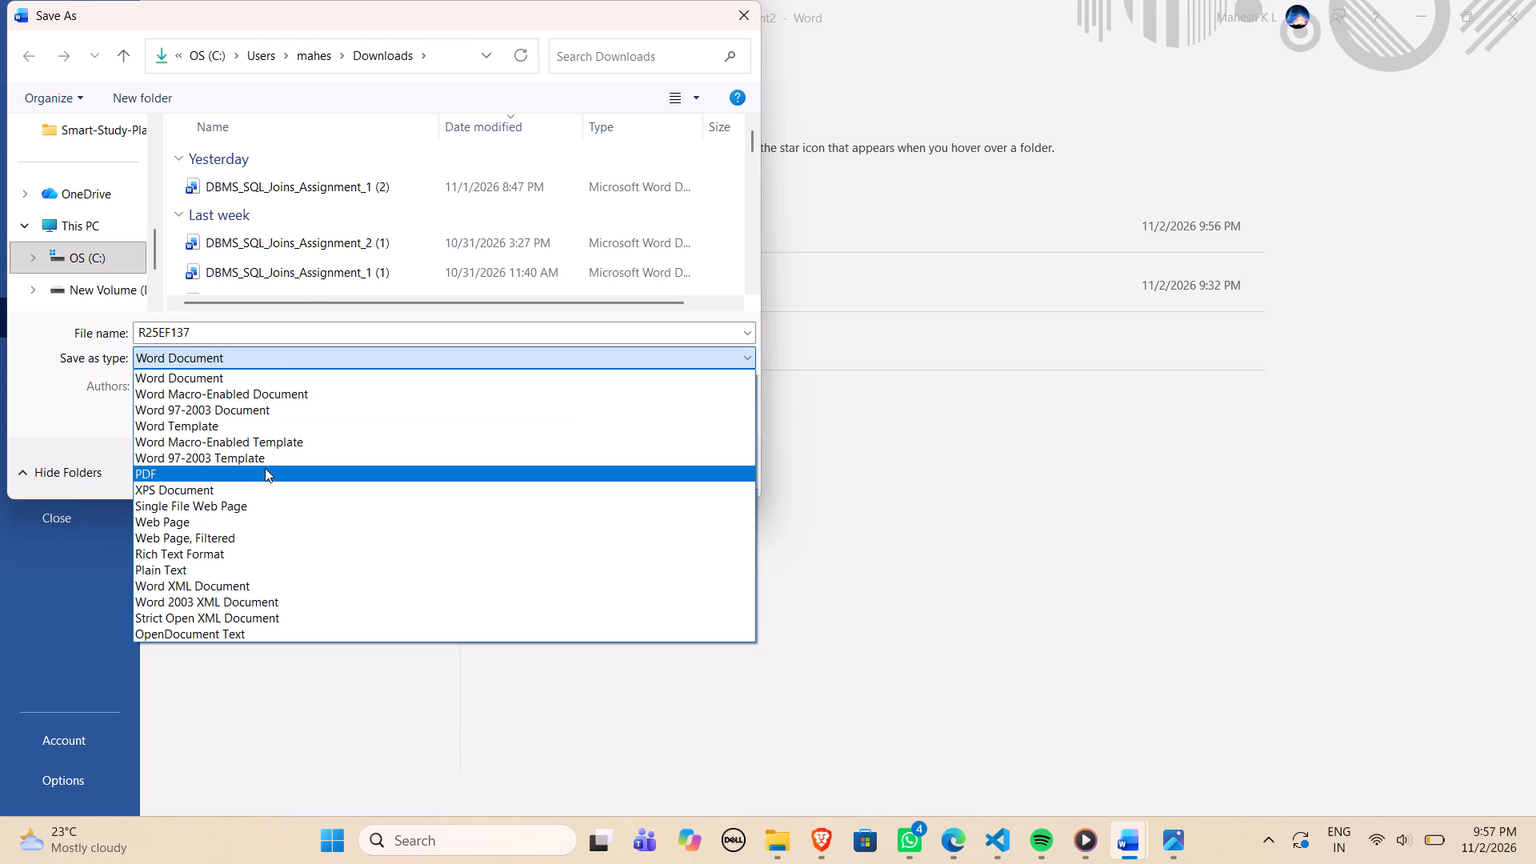
pyautogui.click(266, 467)
pyautogui.click(586, 512)
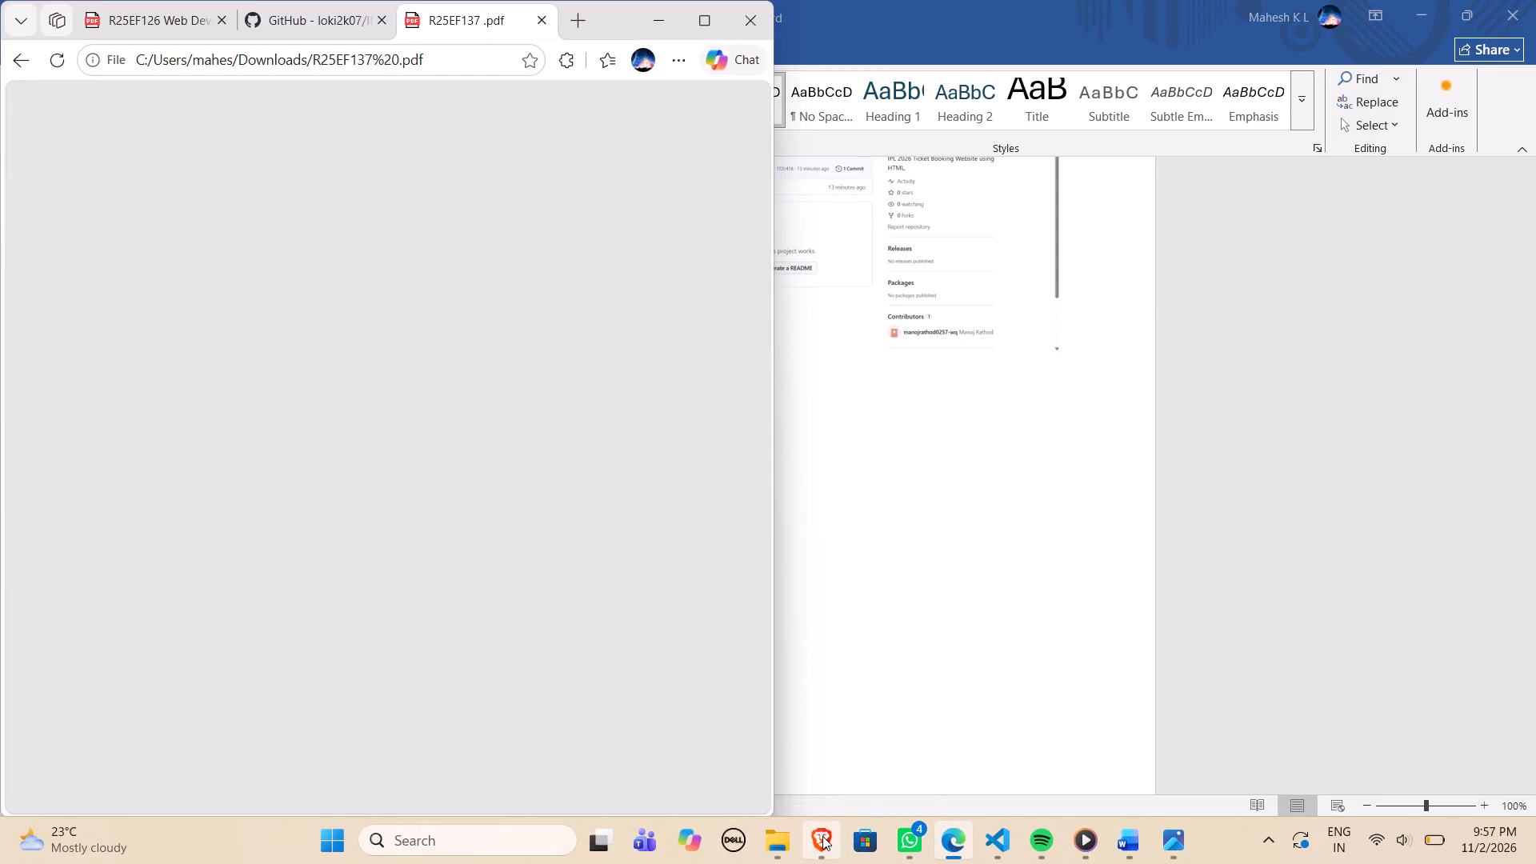
# Switch to File Explorer and look through the Documents folder for the saved activity files.
pyautogui.click(798, 837)
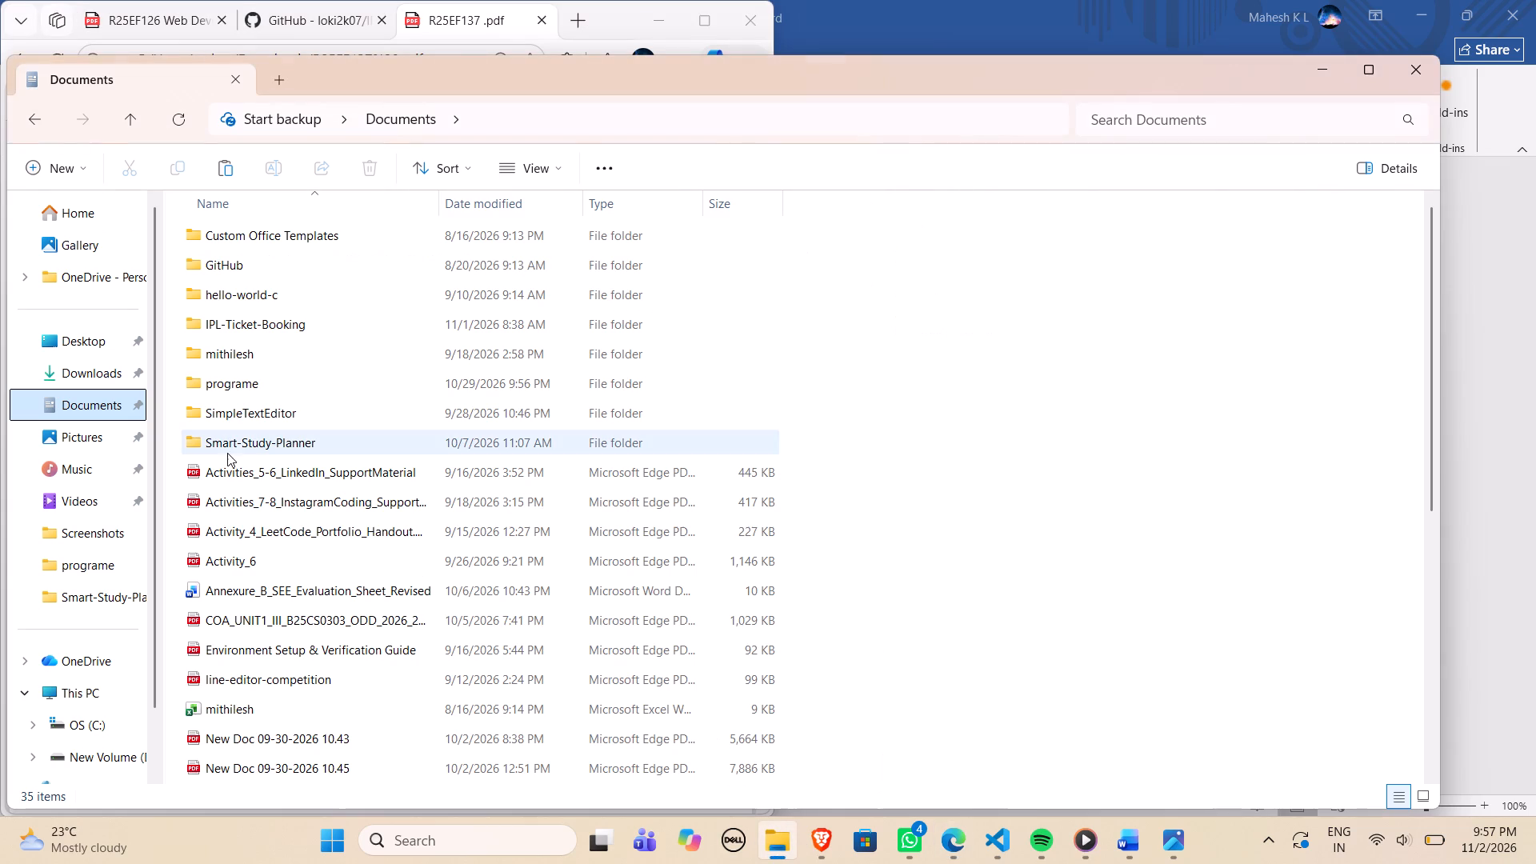
pyautogui.scroll(-1, 259, 658)
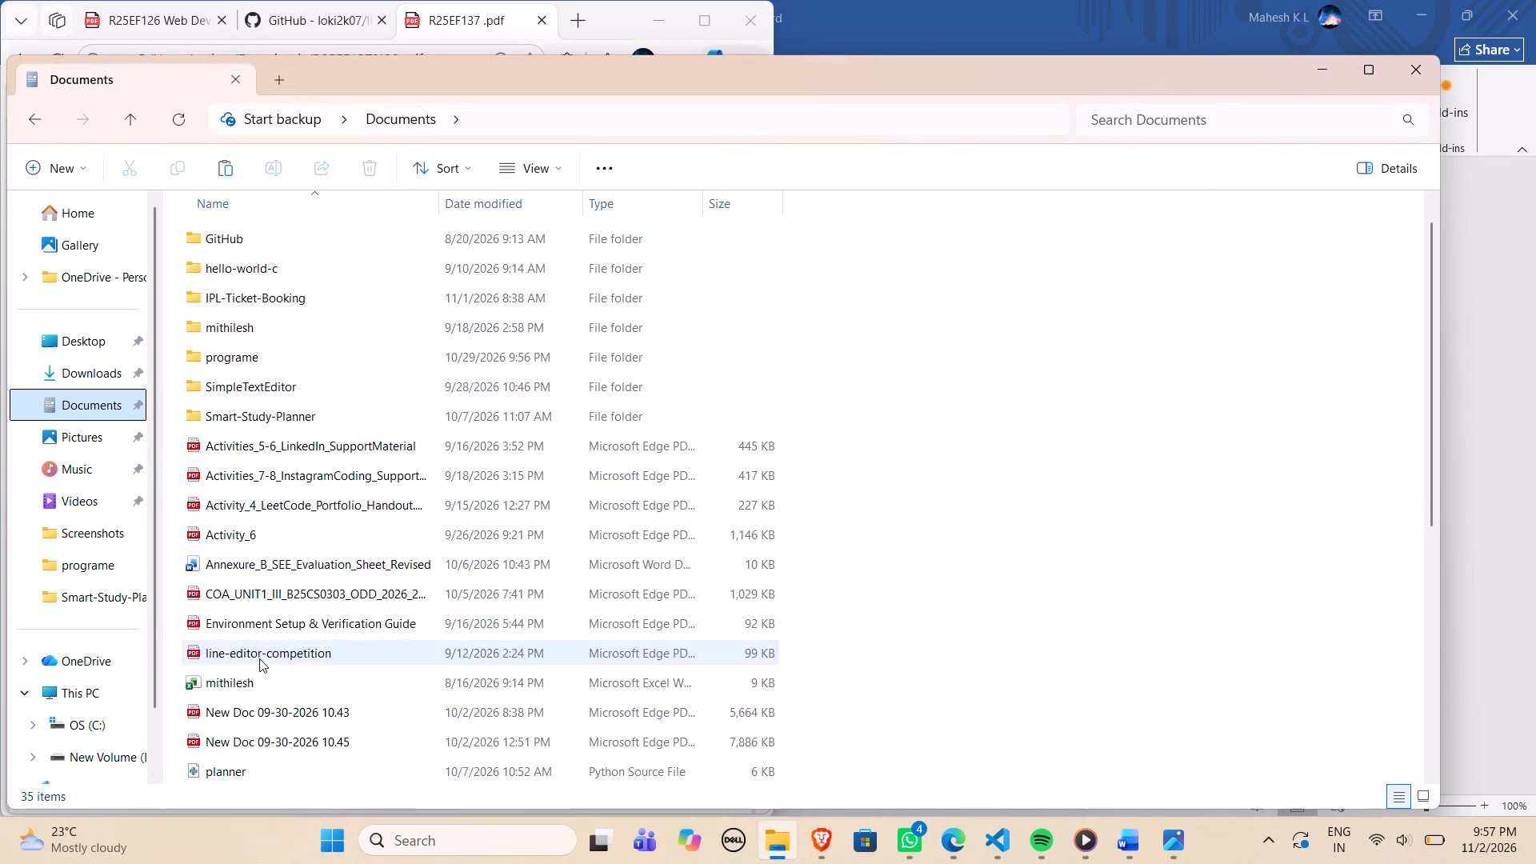
pyautogui.scroll(-2, 259, 658)
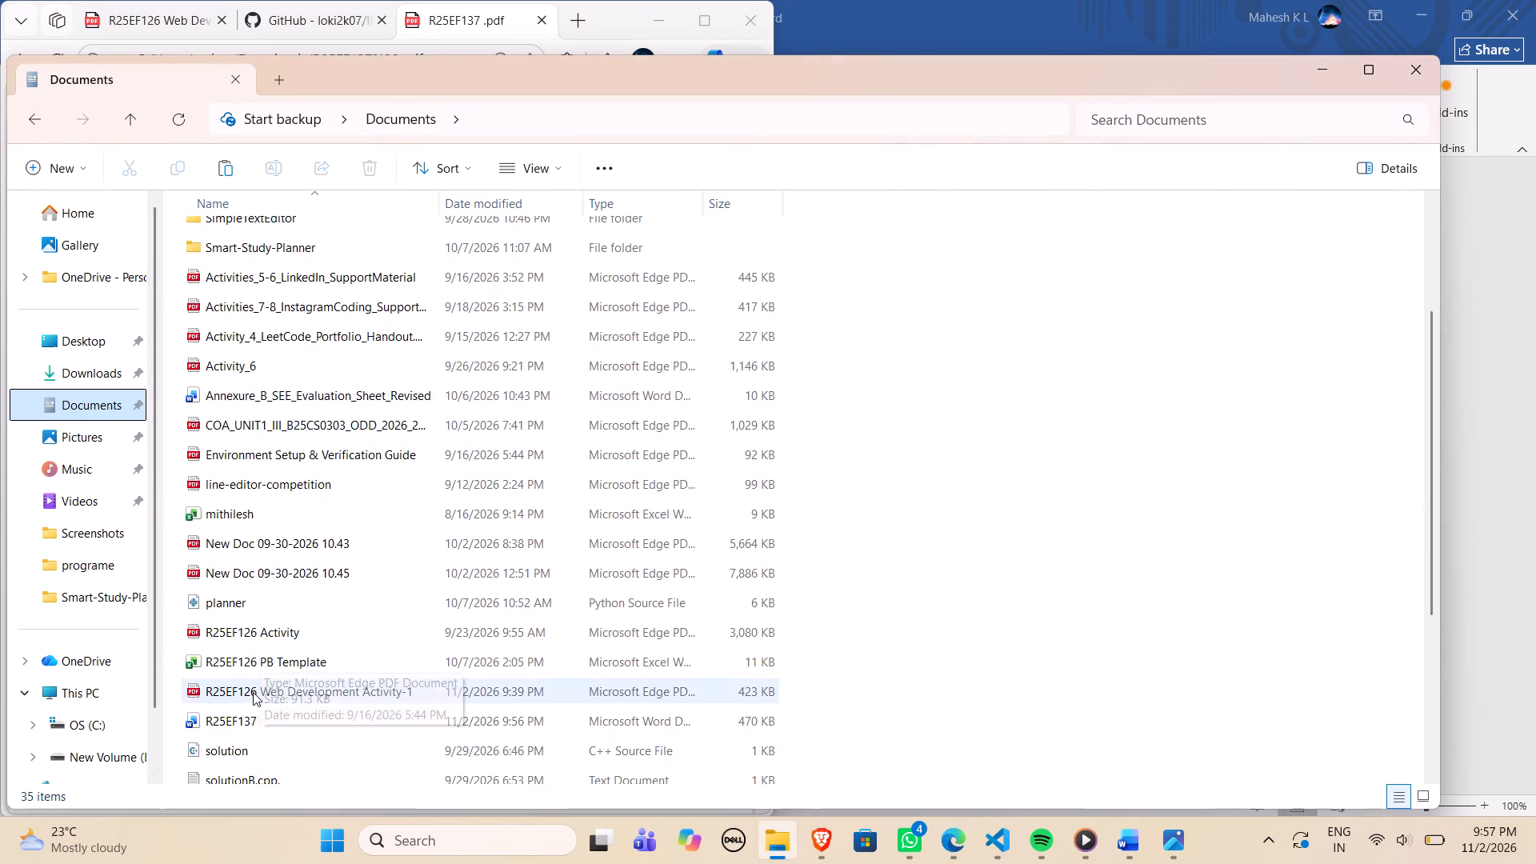
pyautogui.scroll(-3, 254, 717)
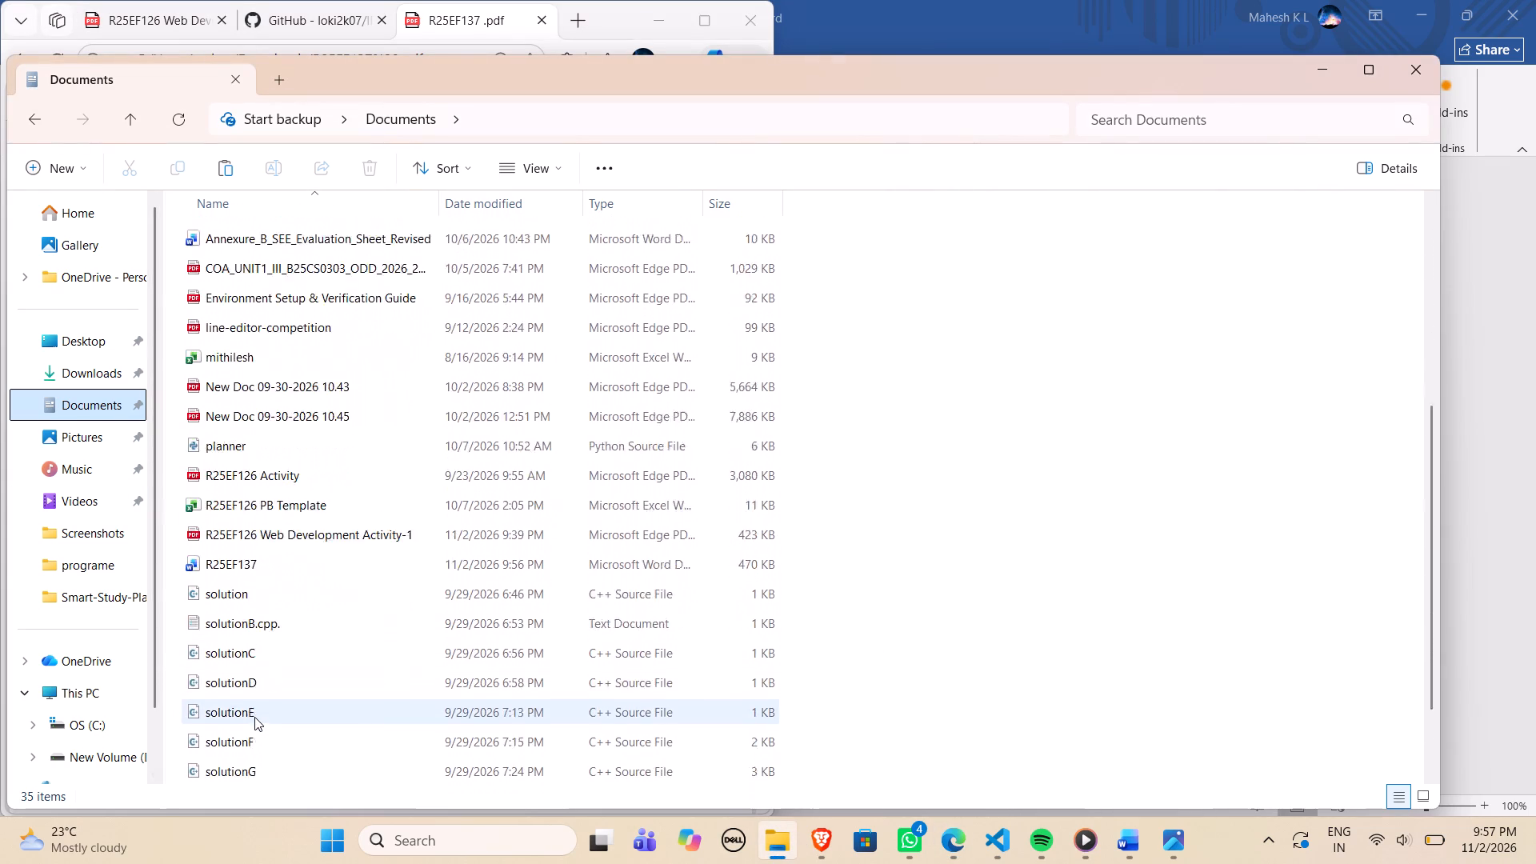
pyautogui.scroll(-2, 254, 717)
pyautogui.scroll(3, 254, 717)
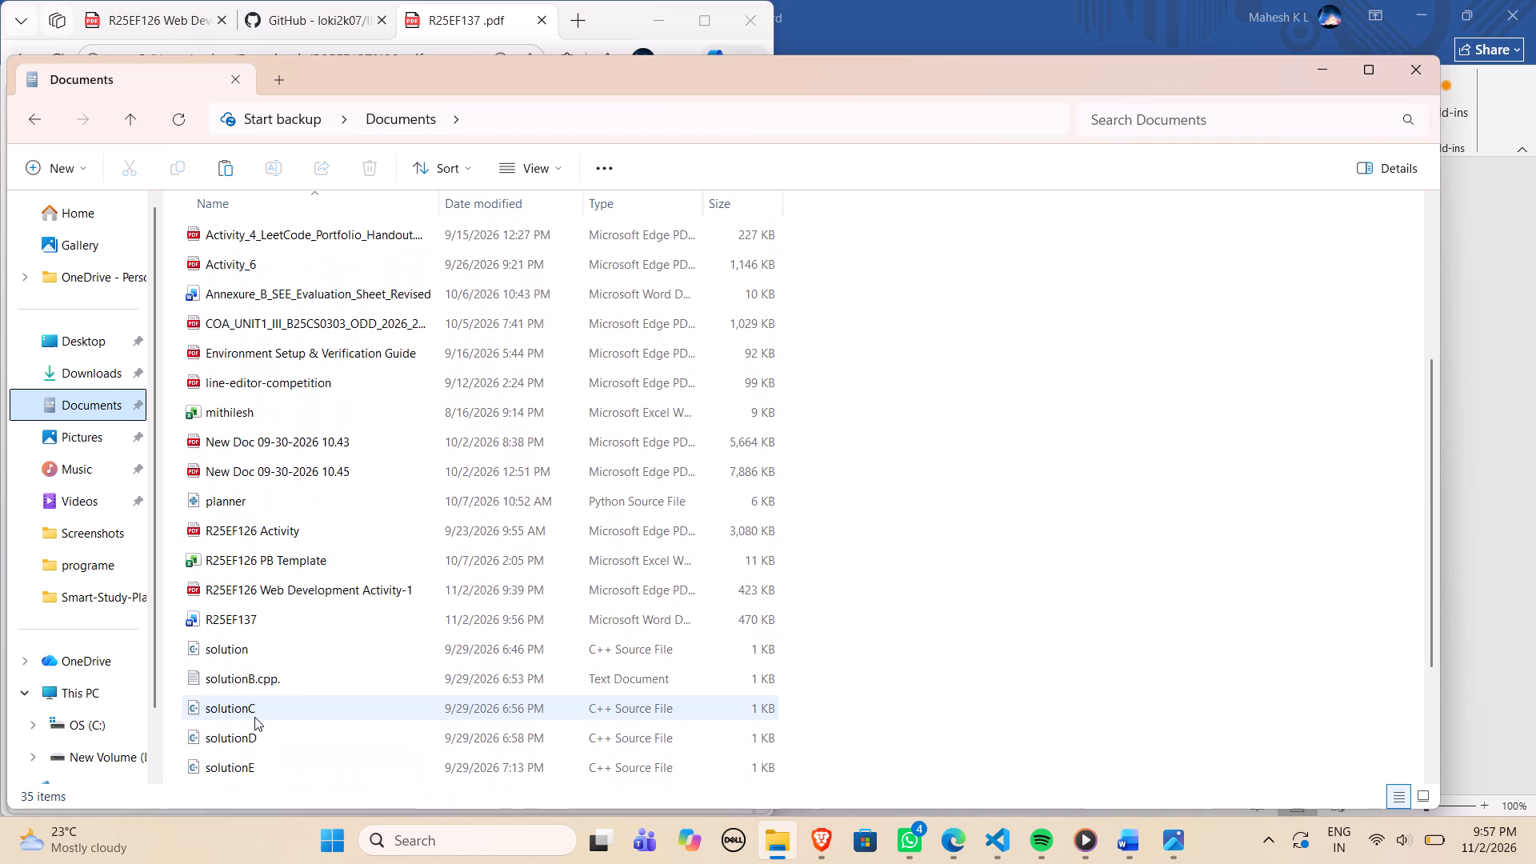
pyautogui.scroll(6, 254, 717)
pyautogui.scroll(-1, 254, 717)
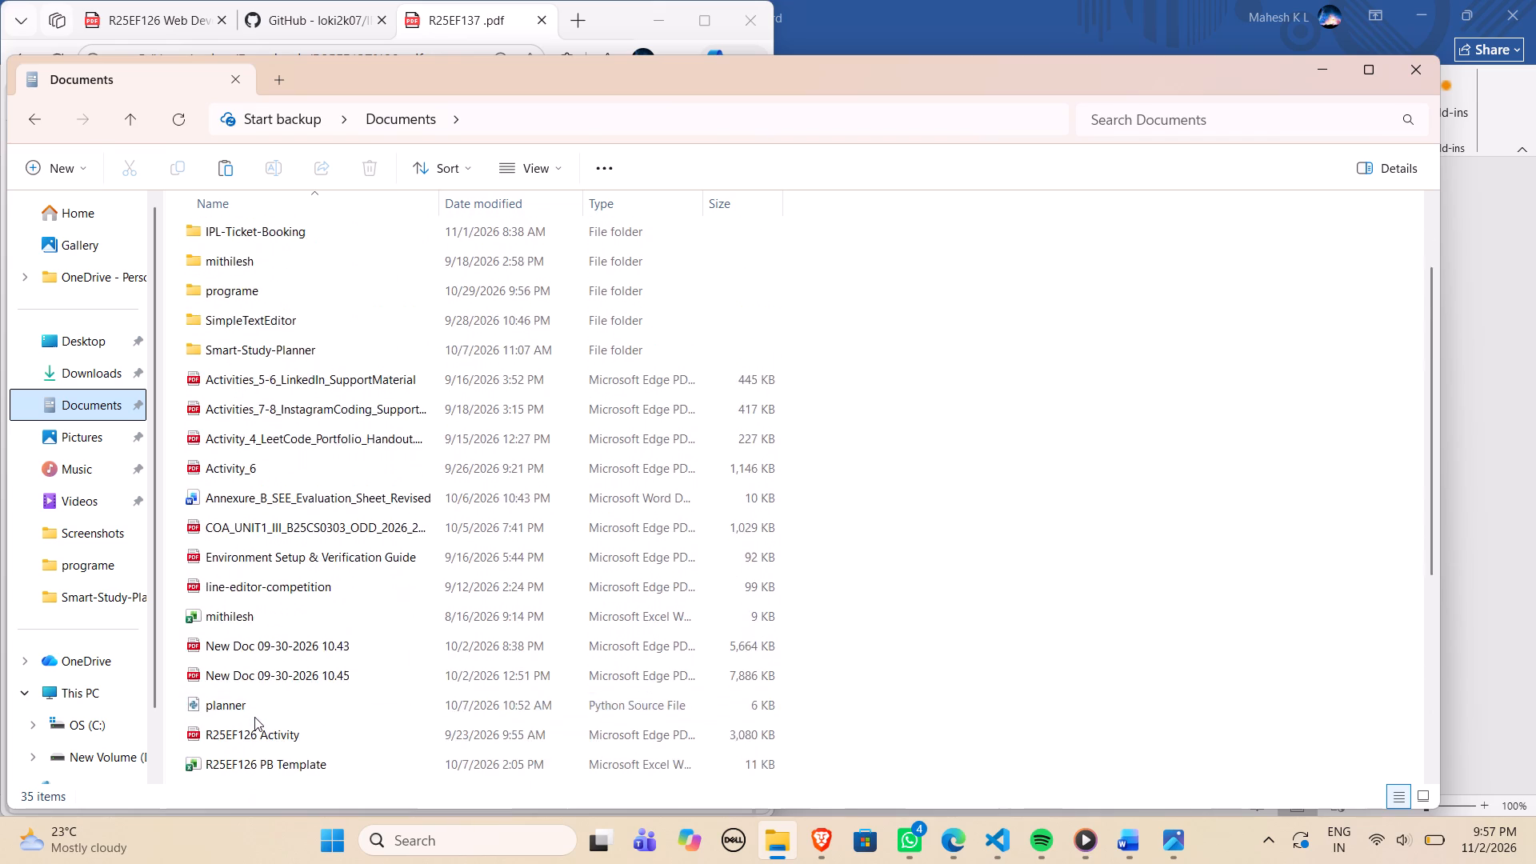
# Share the Word document named with the student registration number from the Documents folder through WhatsApp.
pyautogui.scroll(-1, 254, 717)
pyautogui.moveTo(238, 738); pyautogui.dragTo(250, 723)
pyautogui.click(250, 723)
pyautogui.rightClick(250, 723)
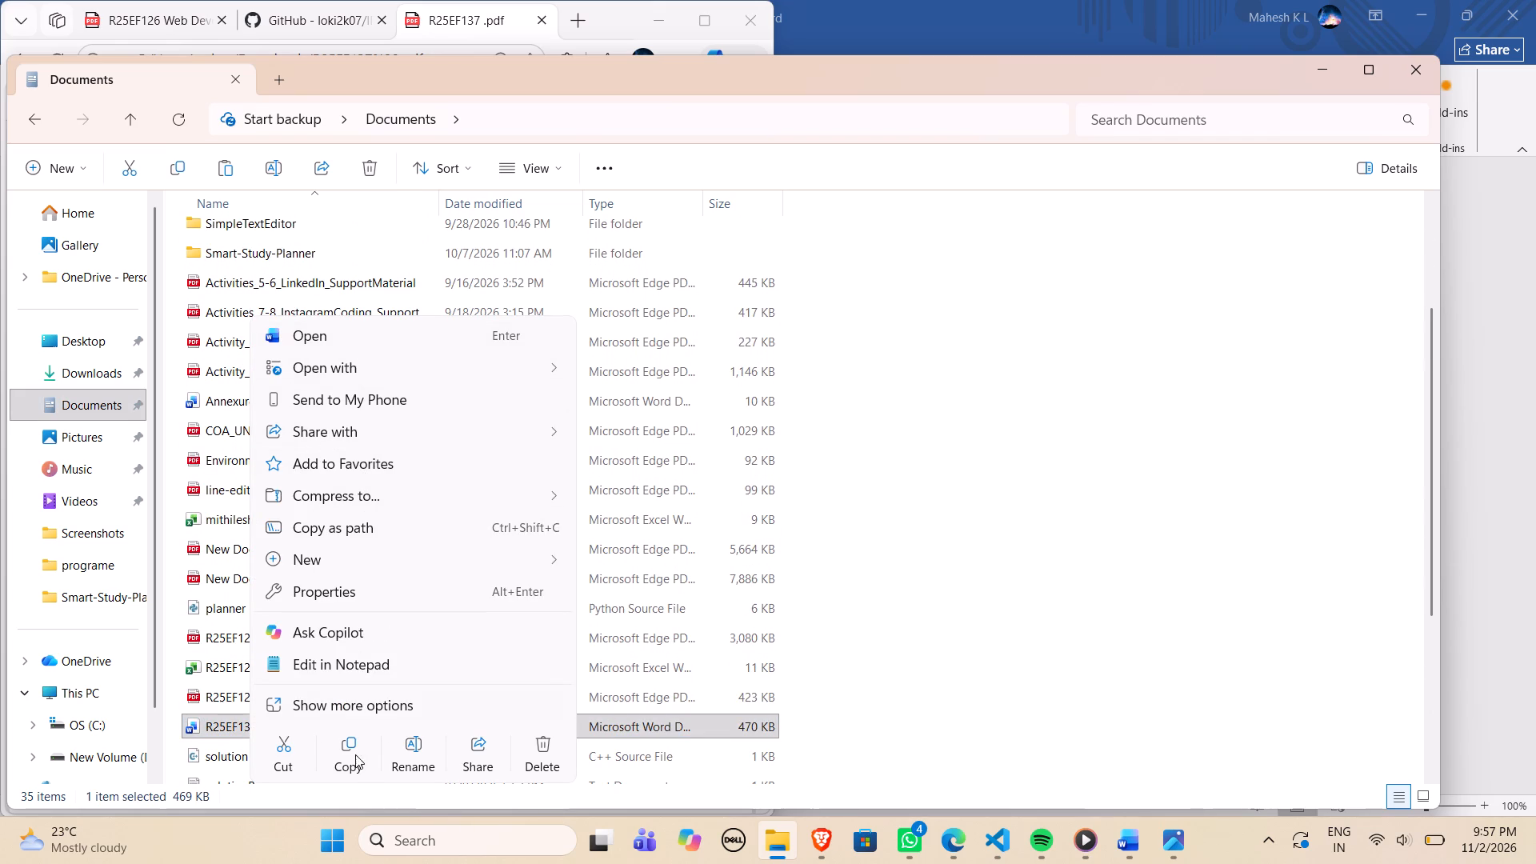
pyautogui.click(481, 760)
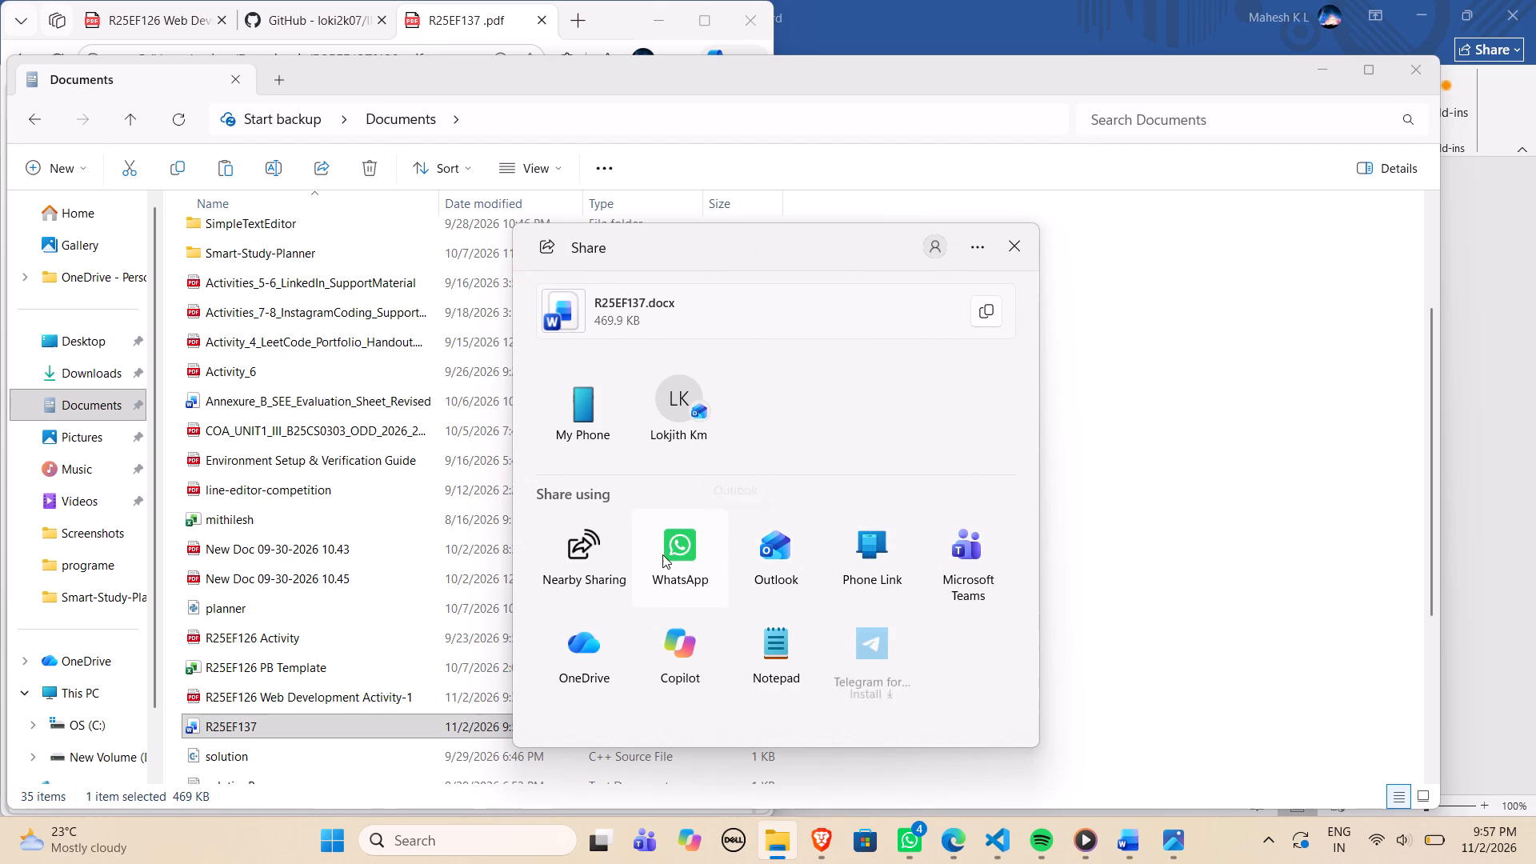
pyautogui.click(662, 554)
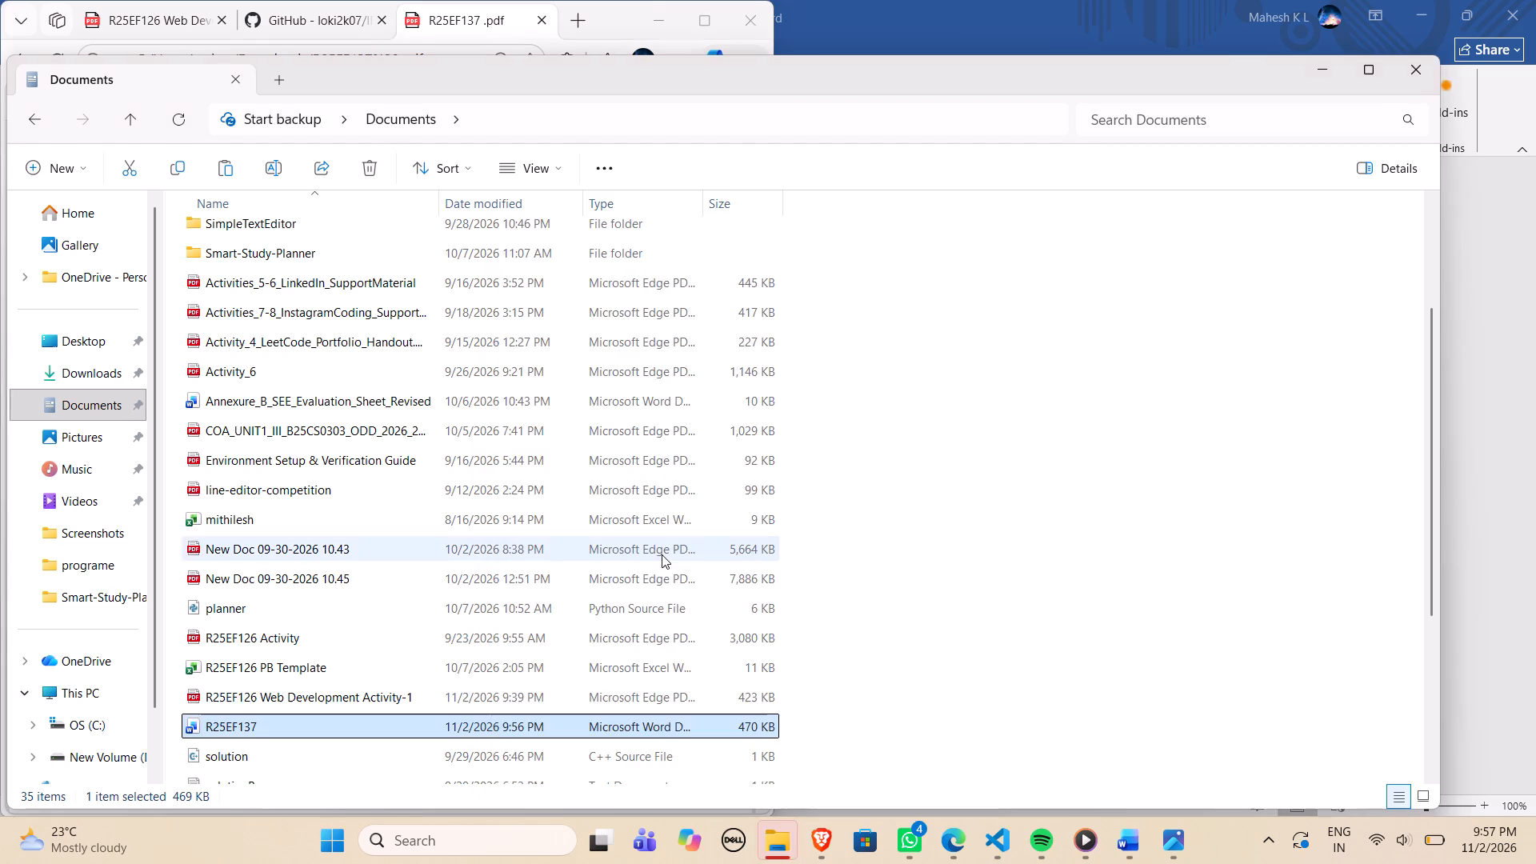
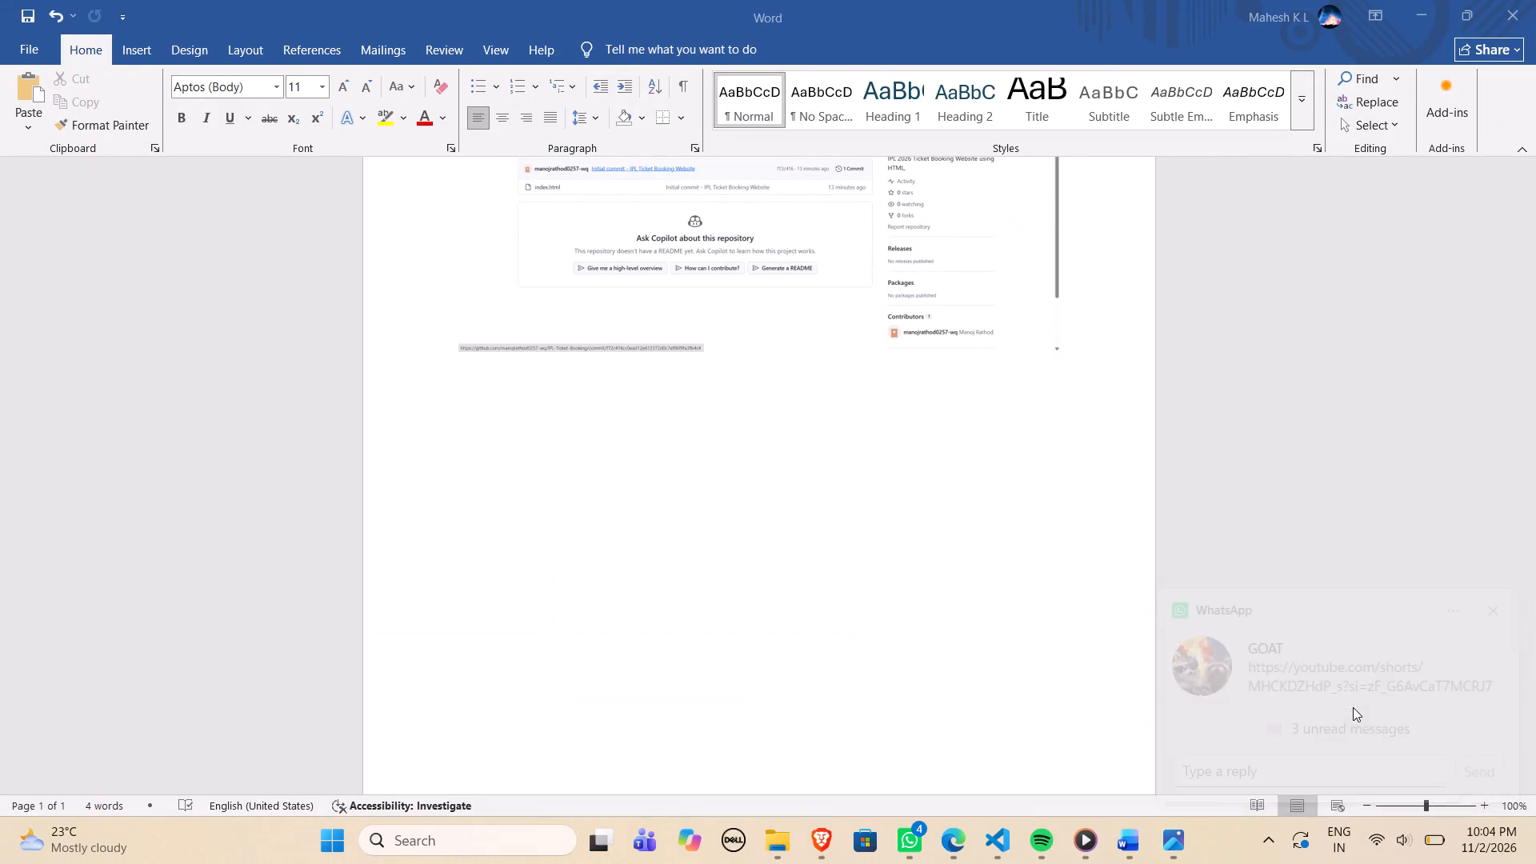
pyautogui.click(1162, 776)
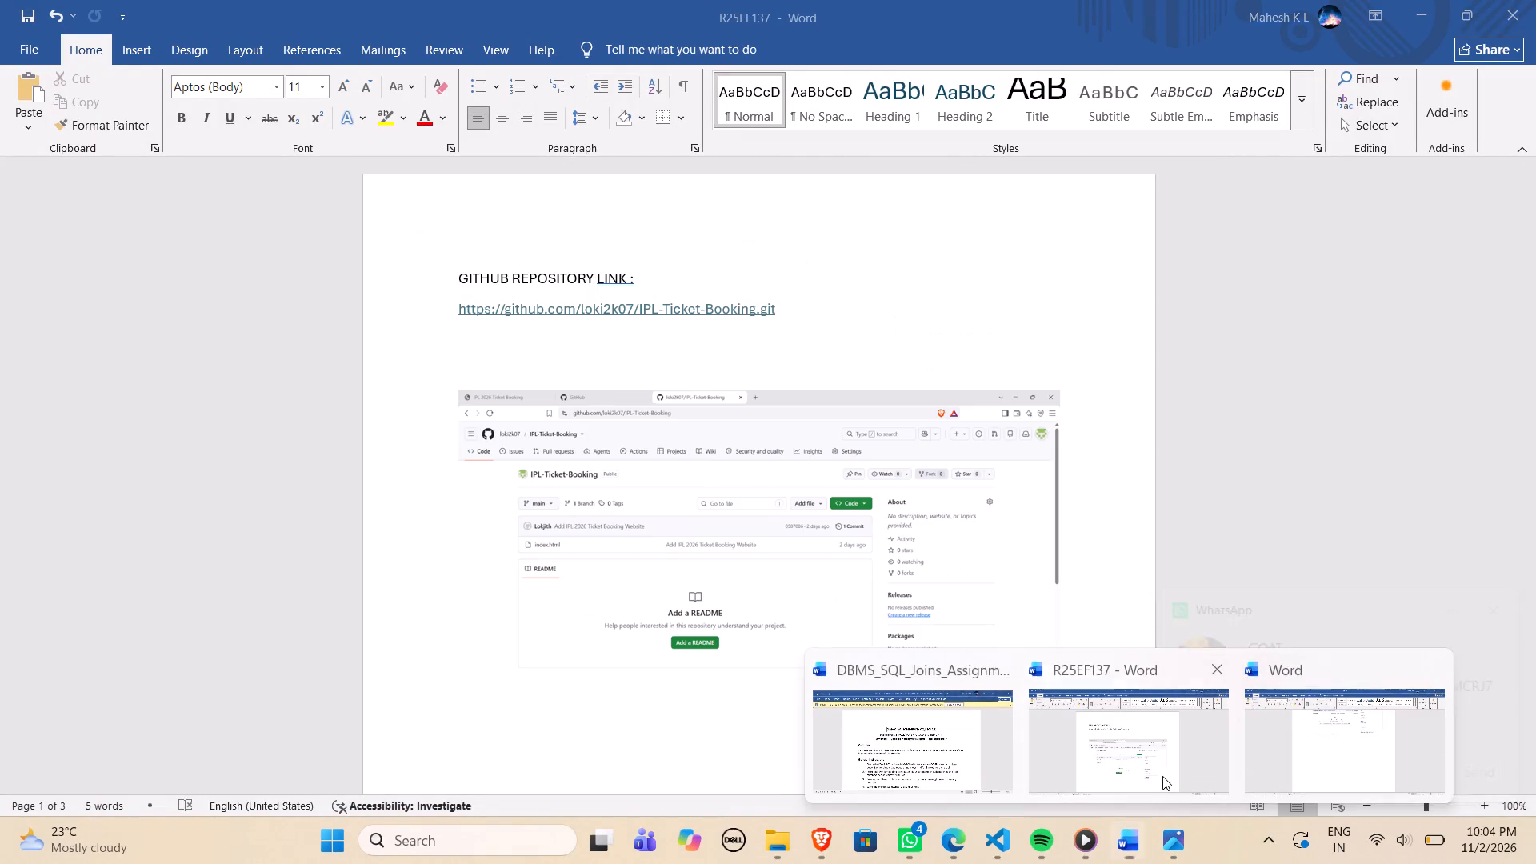
pyautogui.scroll(-1, 811, 499)
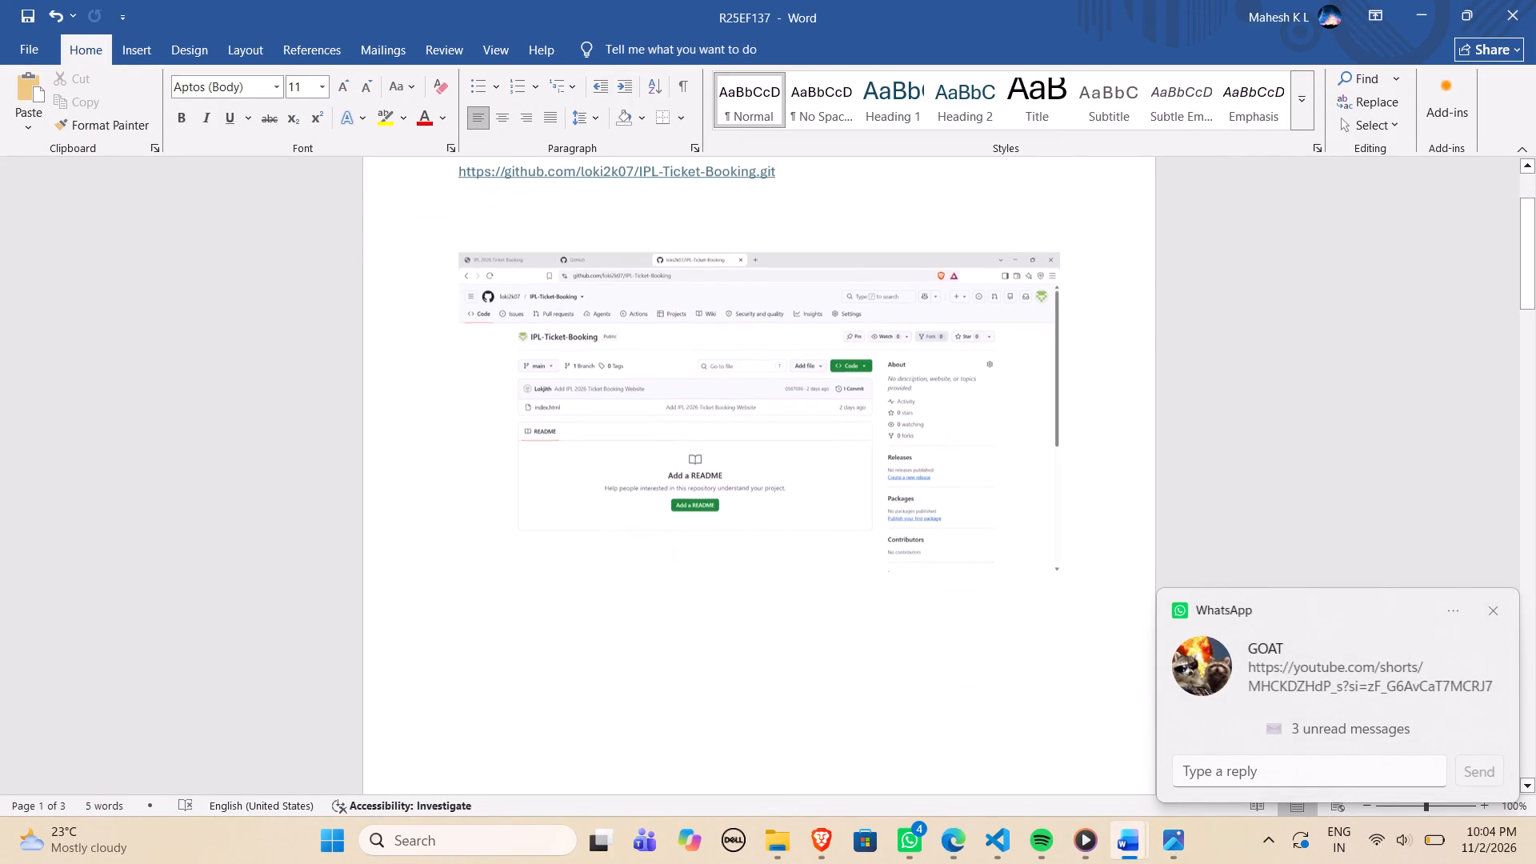
pyautogui.scroll(1, 811, 499)
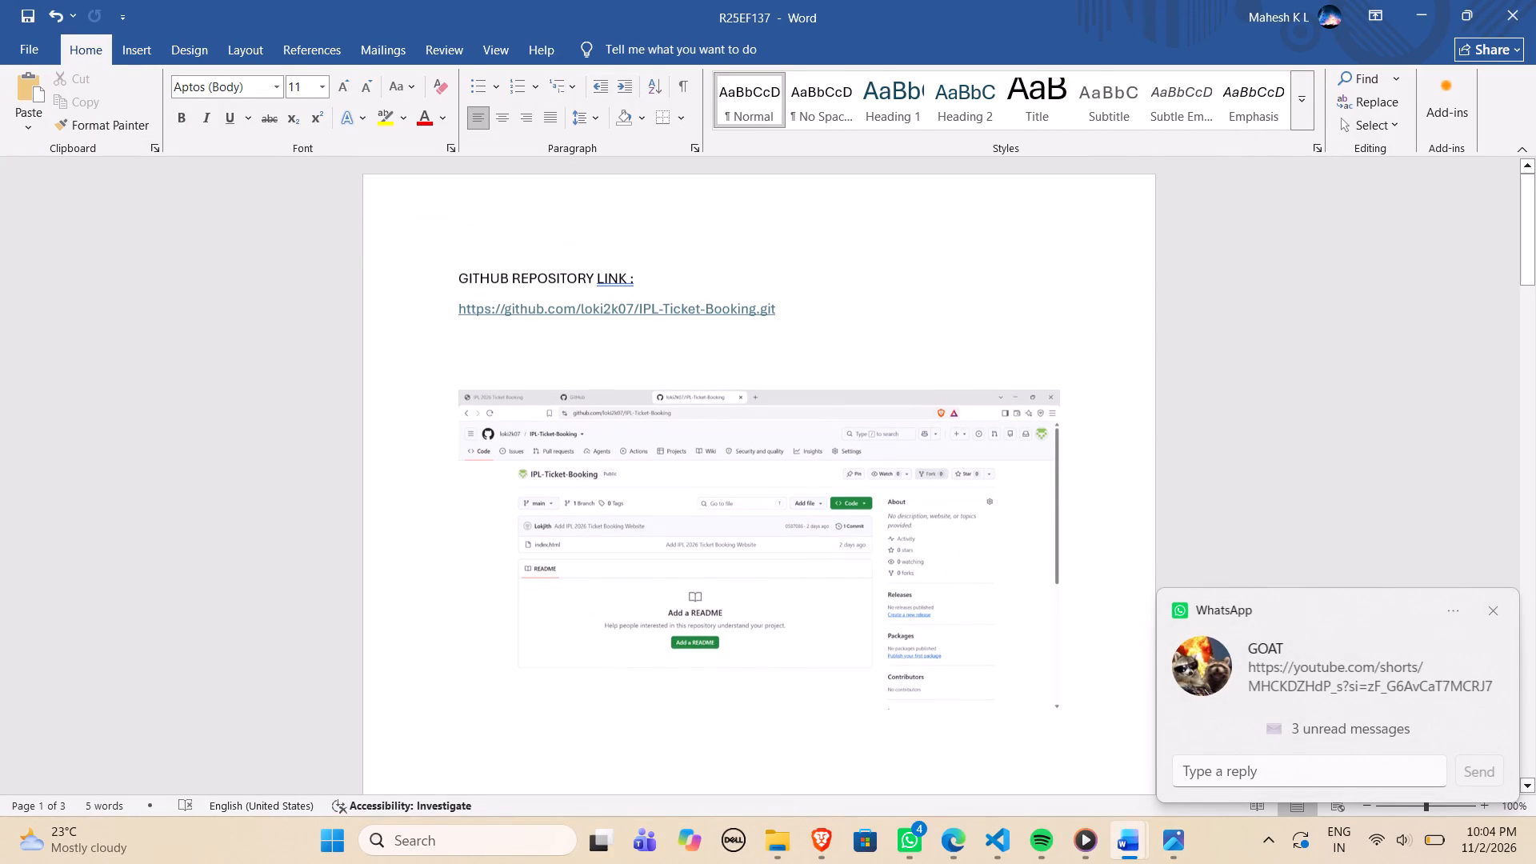
pyautogui.scroll(-8, 811, 499)
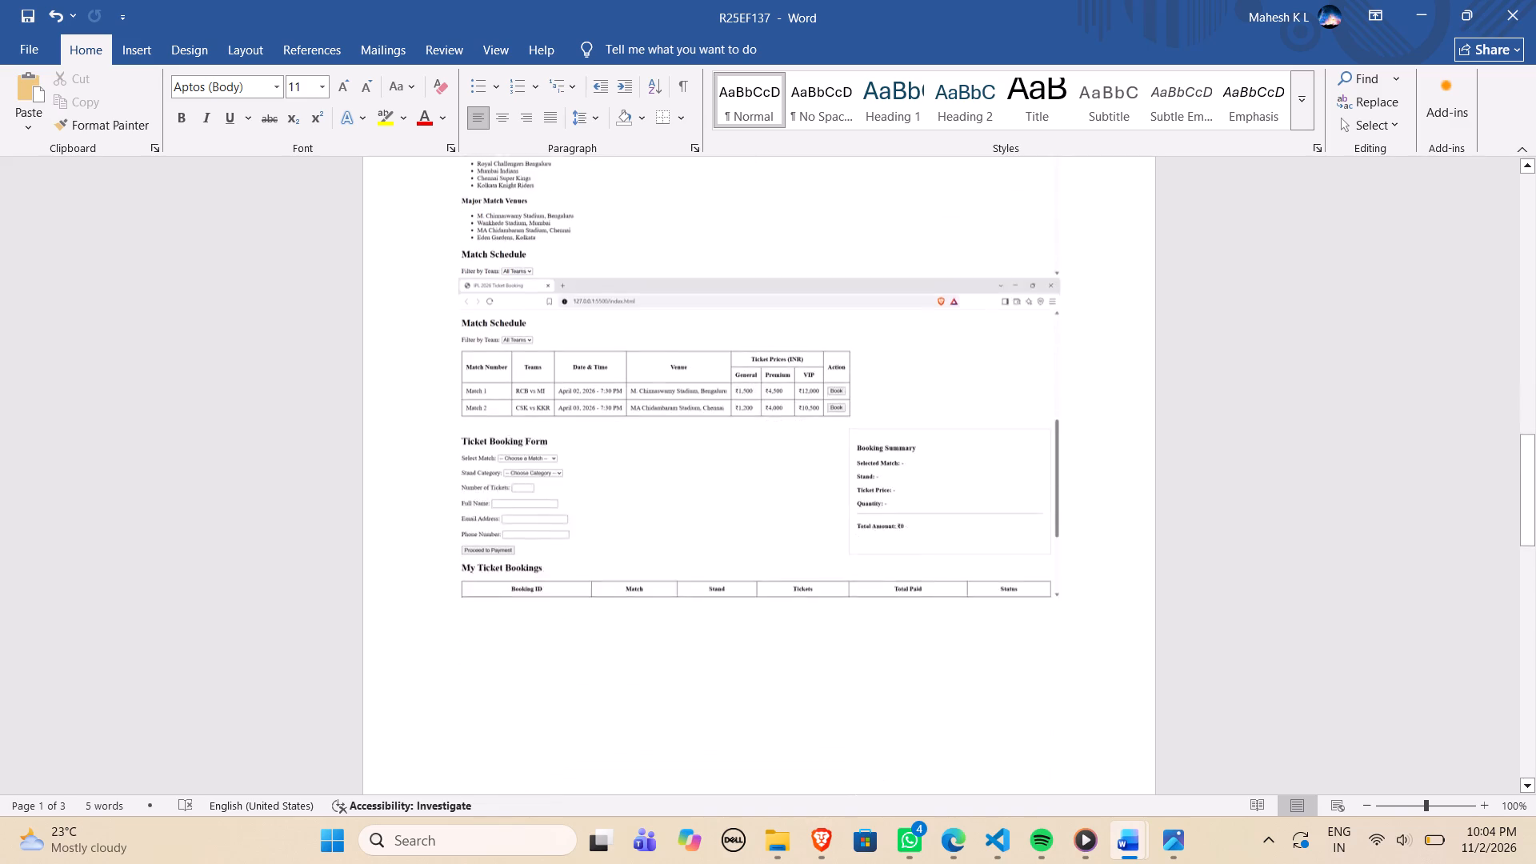
pyautogui.scroll(-13, 811, 499)
pyautogui.scroll(2, 811, 499)
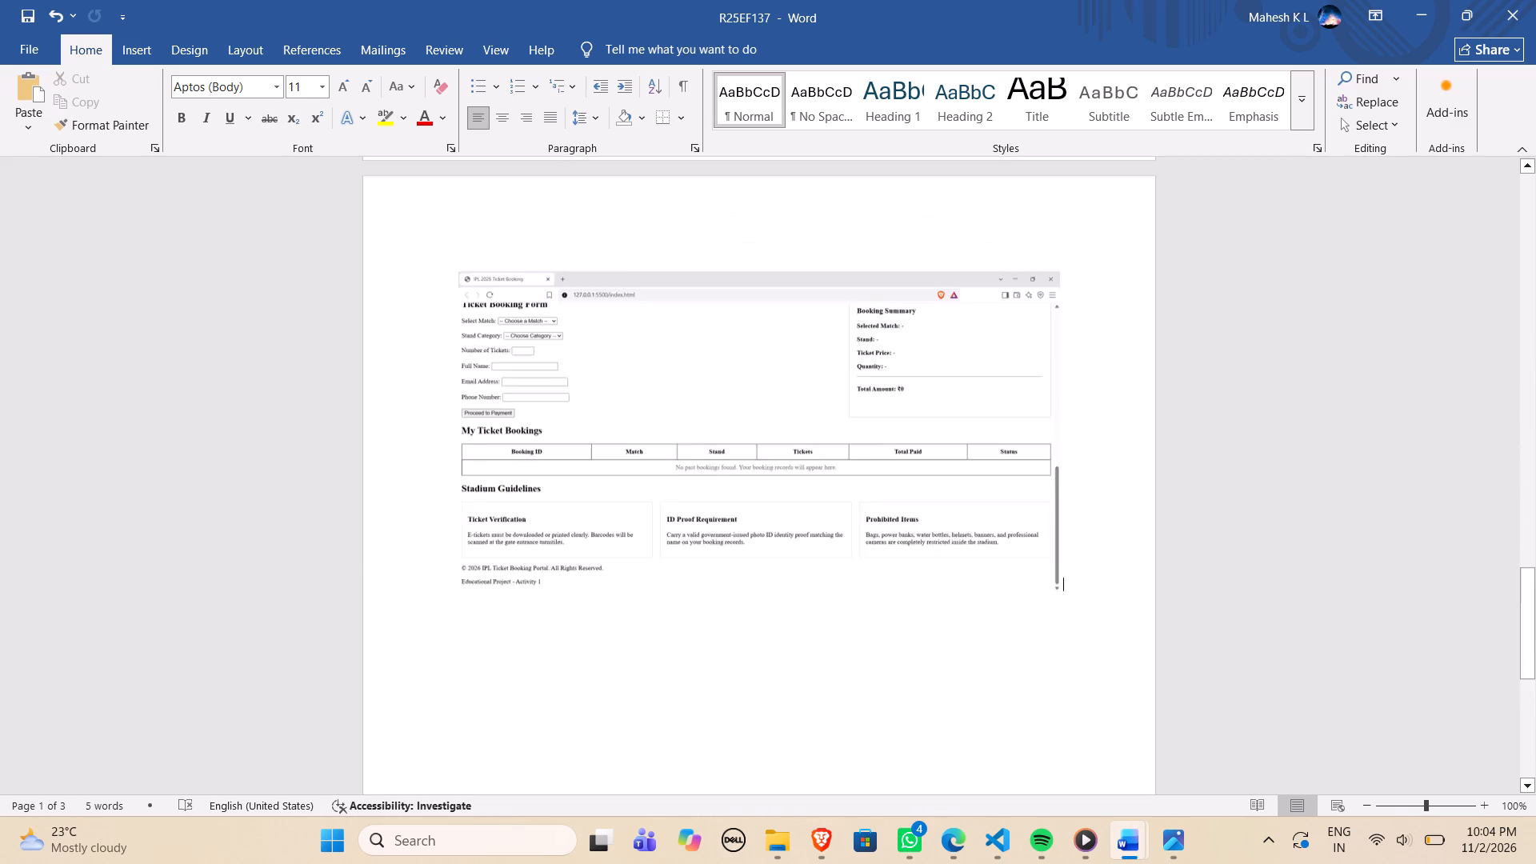
pyautogui.scroll(2, 811, 499)
pyautogui.scroll(-1, 811, 499)
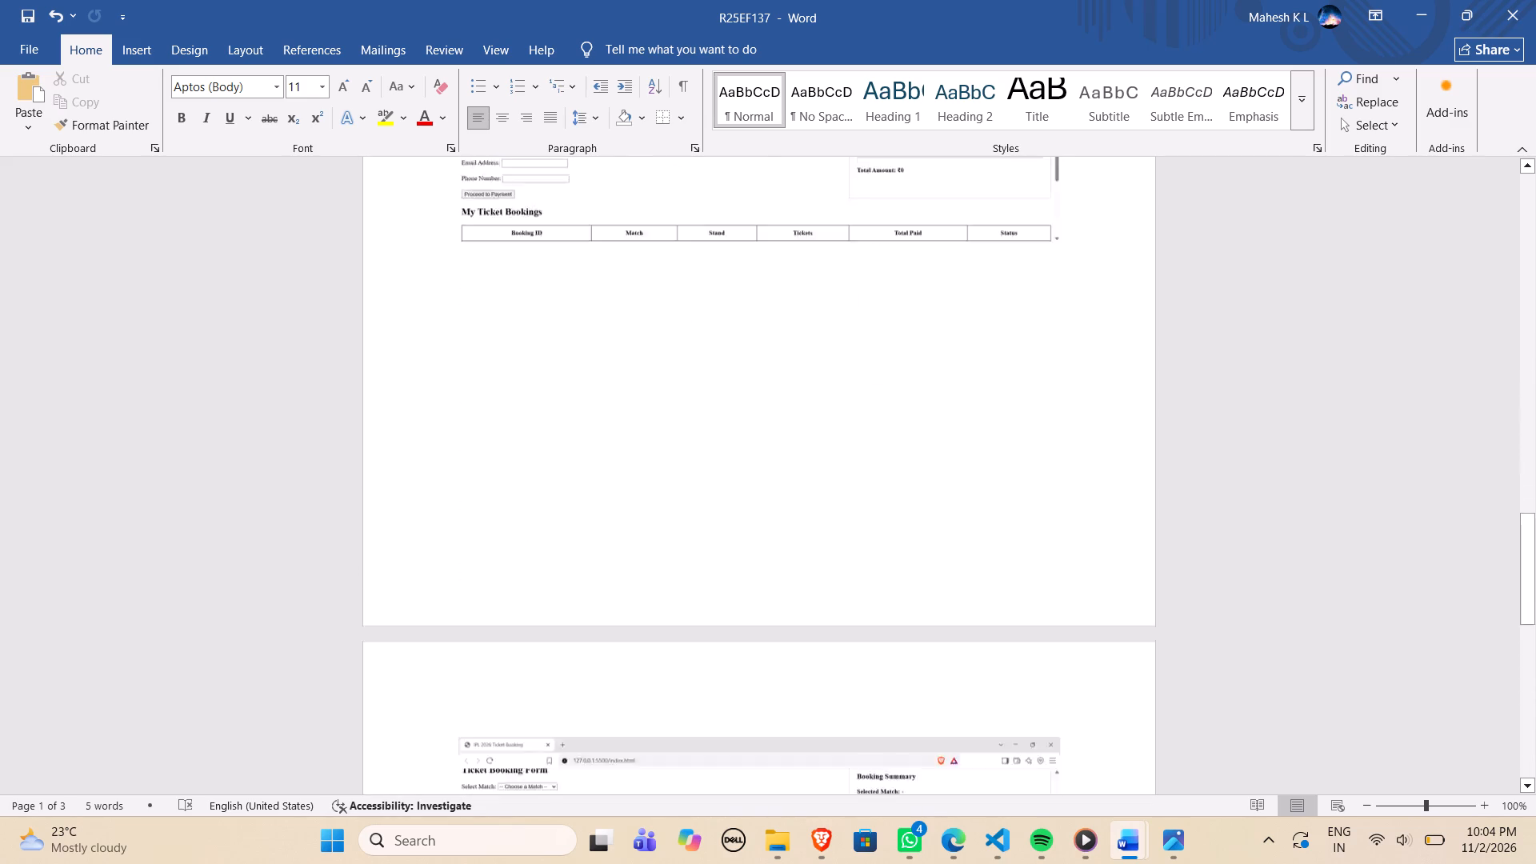
pyautogui.scroll(7, 811, 499)
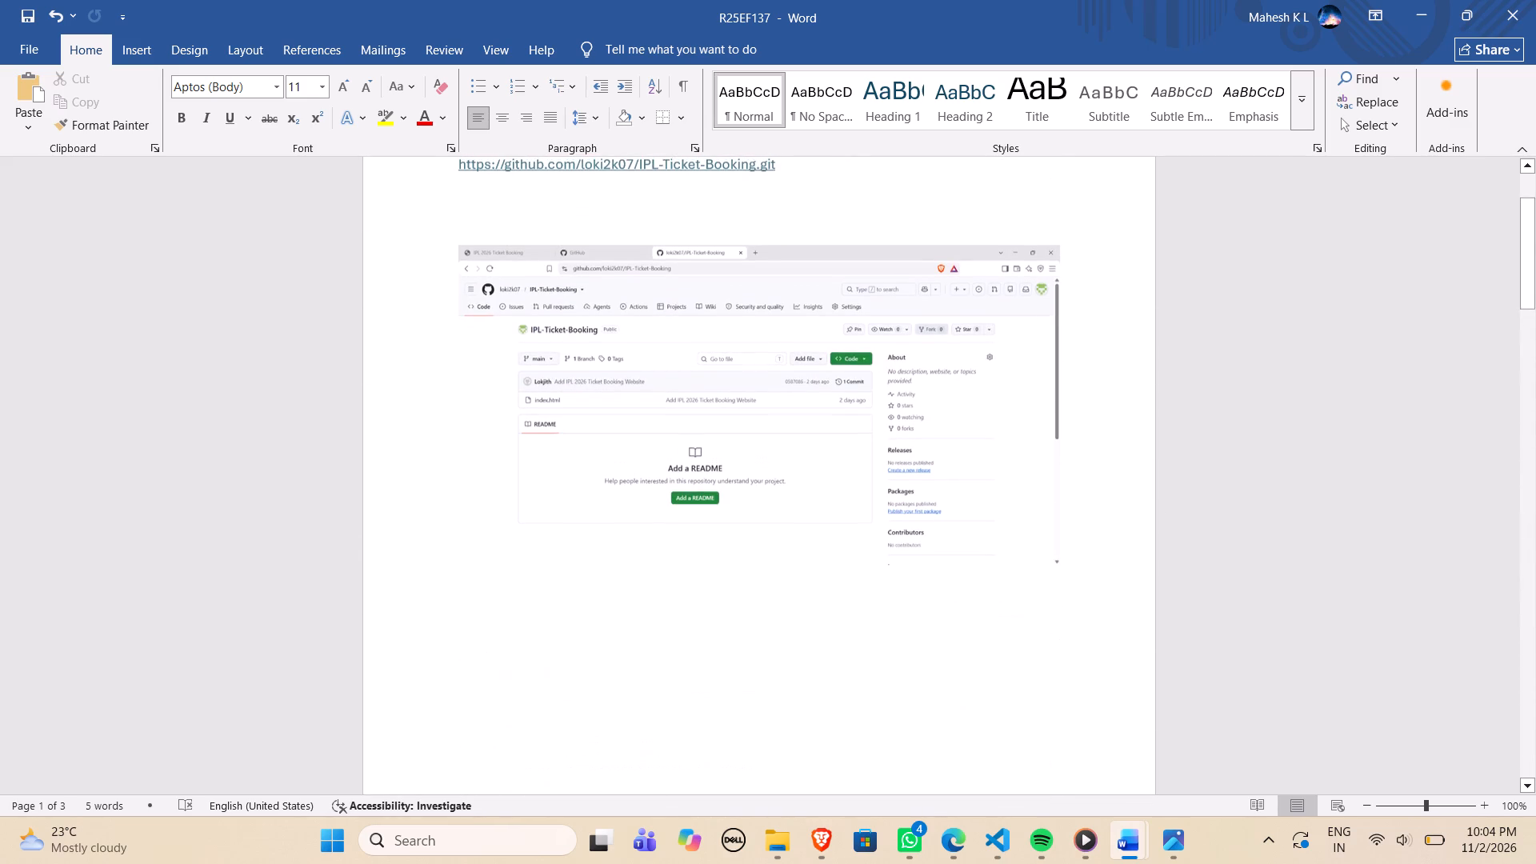
pyautogui.scroll(1, 811, 499)
pyautogui.scroll(1, 716, 266)
pyautogui.scroll(-4, 619, 482)
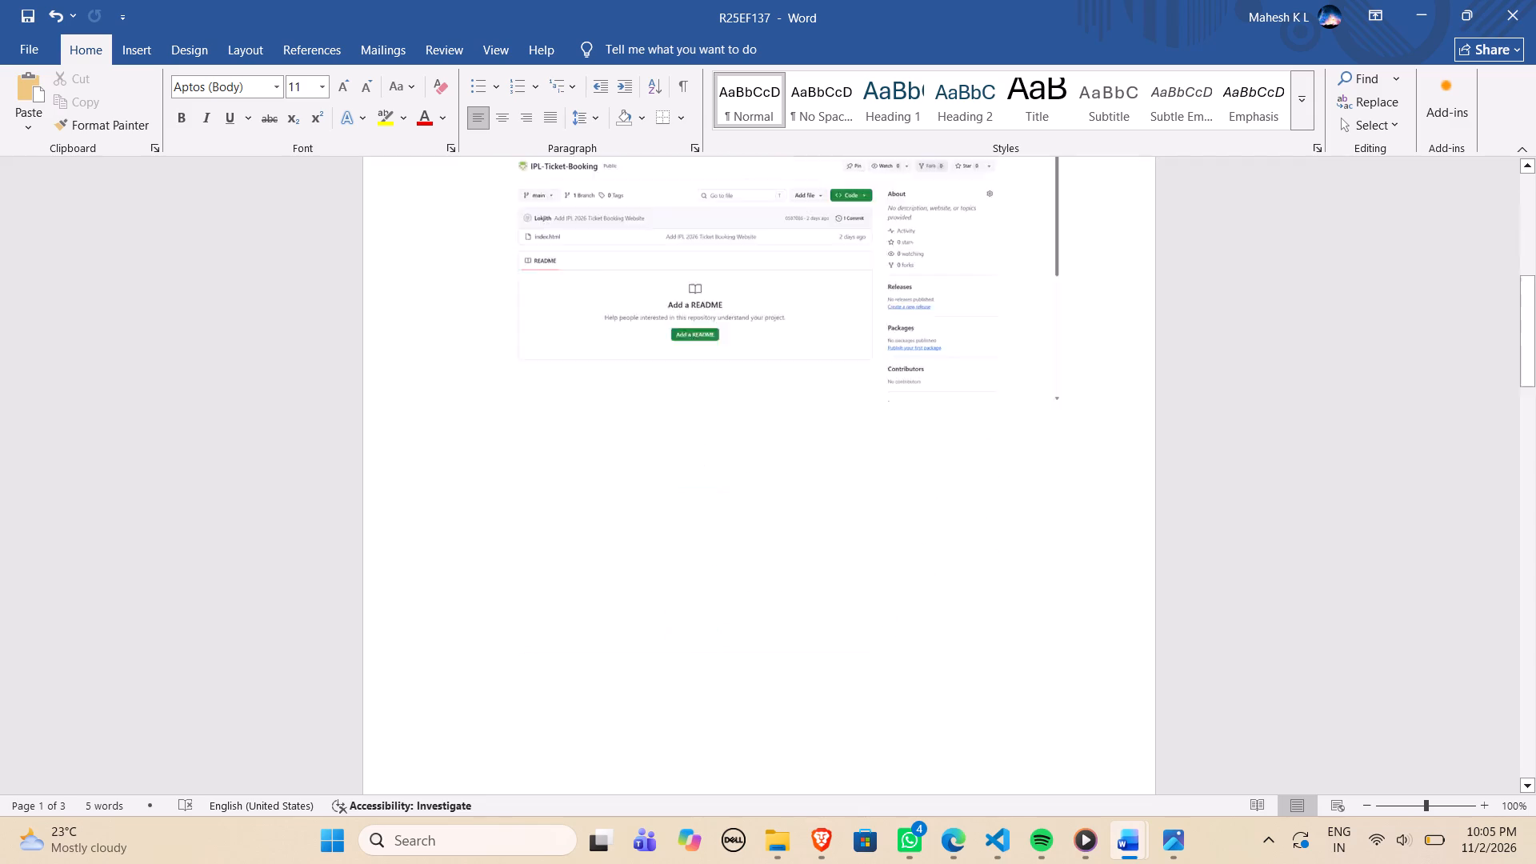
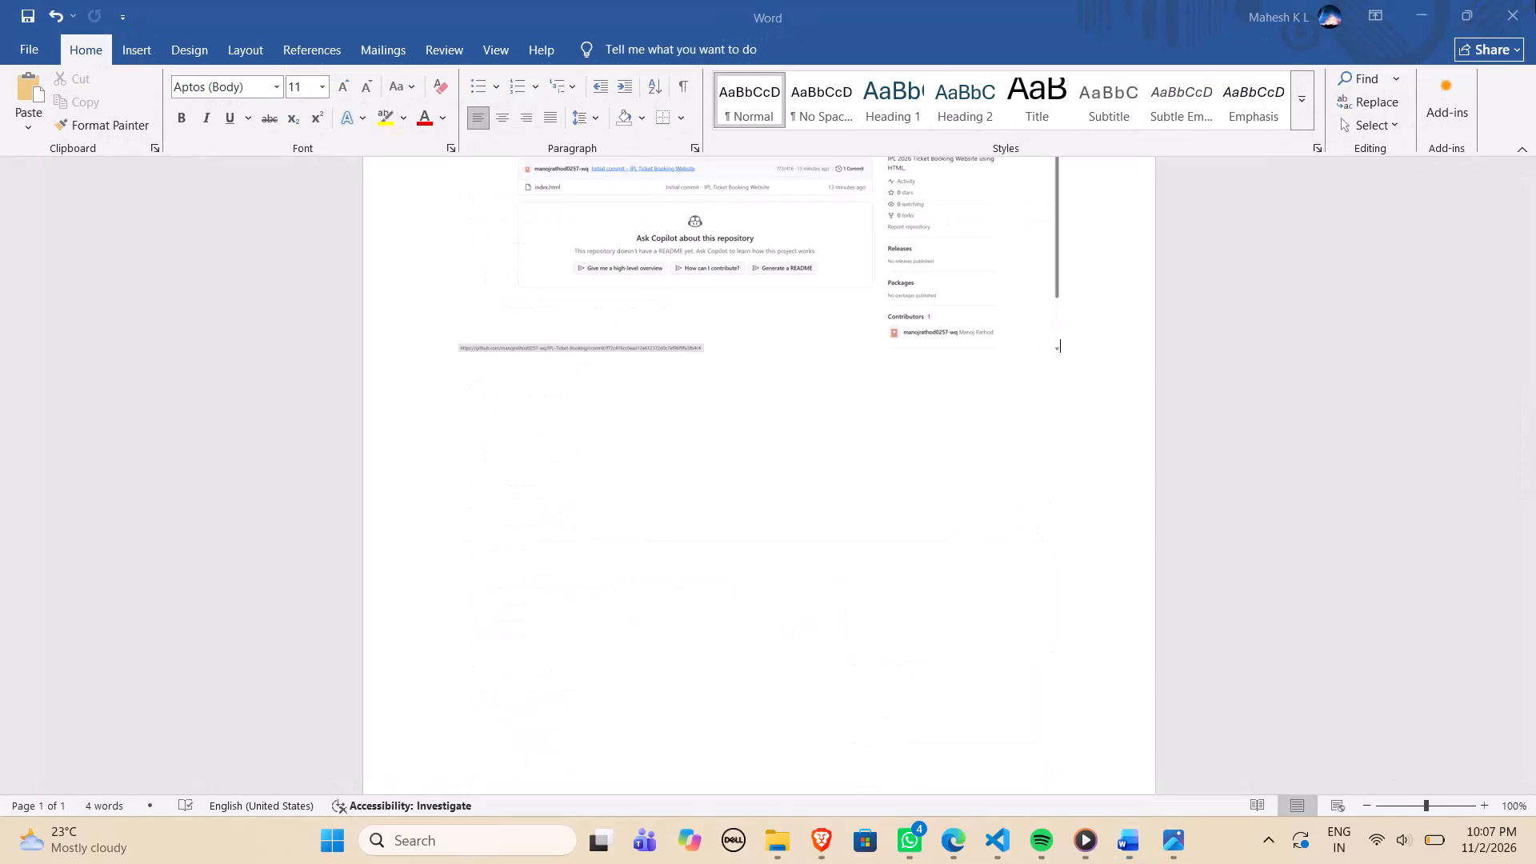
# Close the unsaved GitHub repository link document without saving its changes.
pyautogui.click(1535, 0)
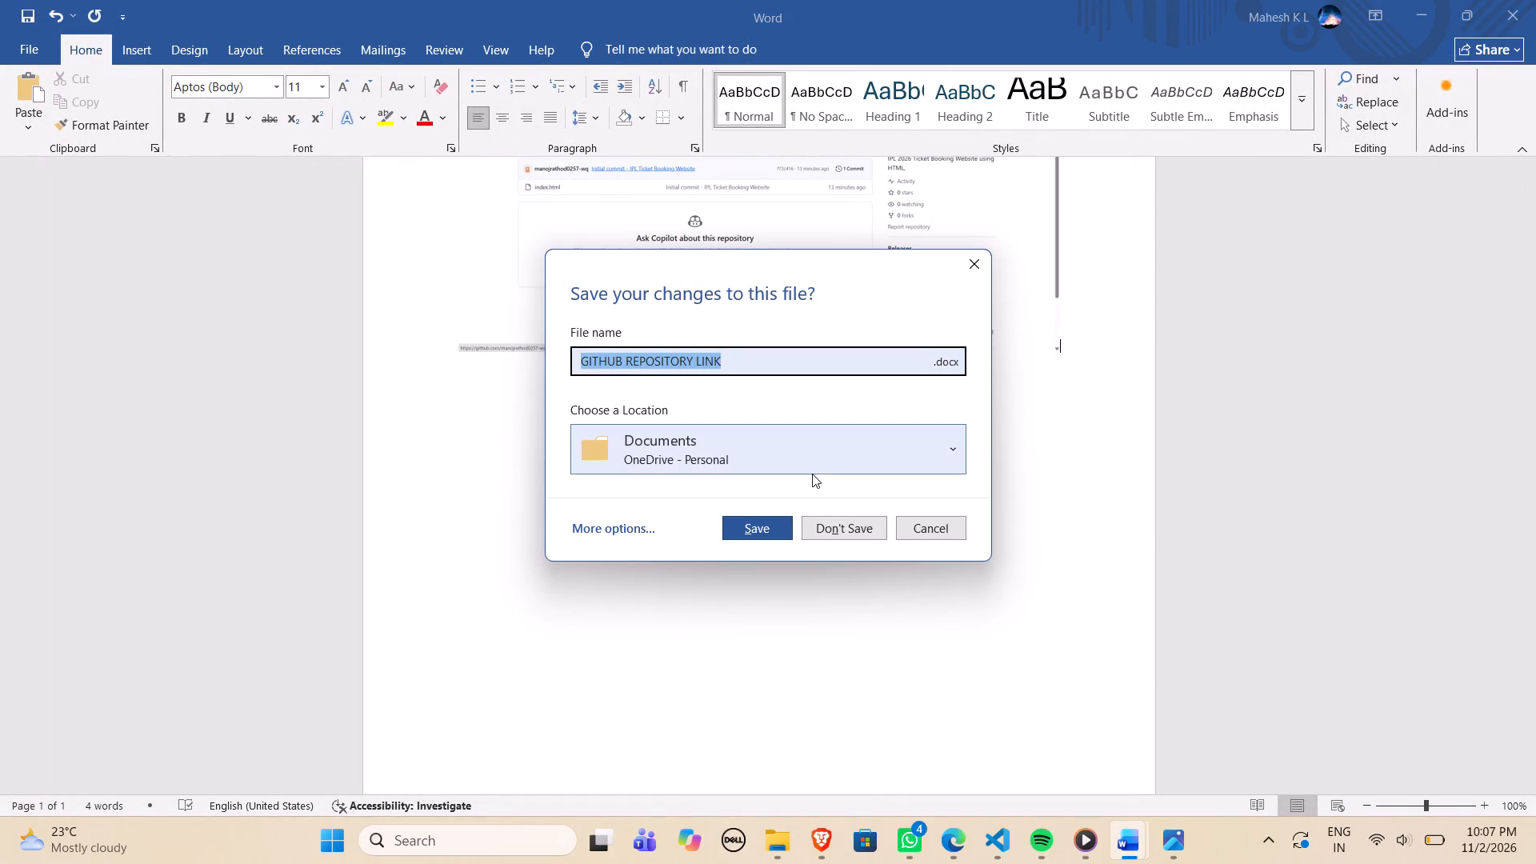
pyautogui.click(870, 525)
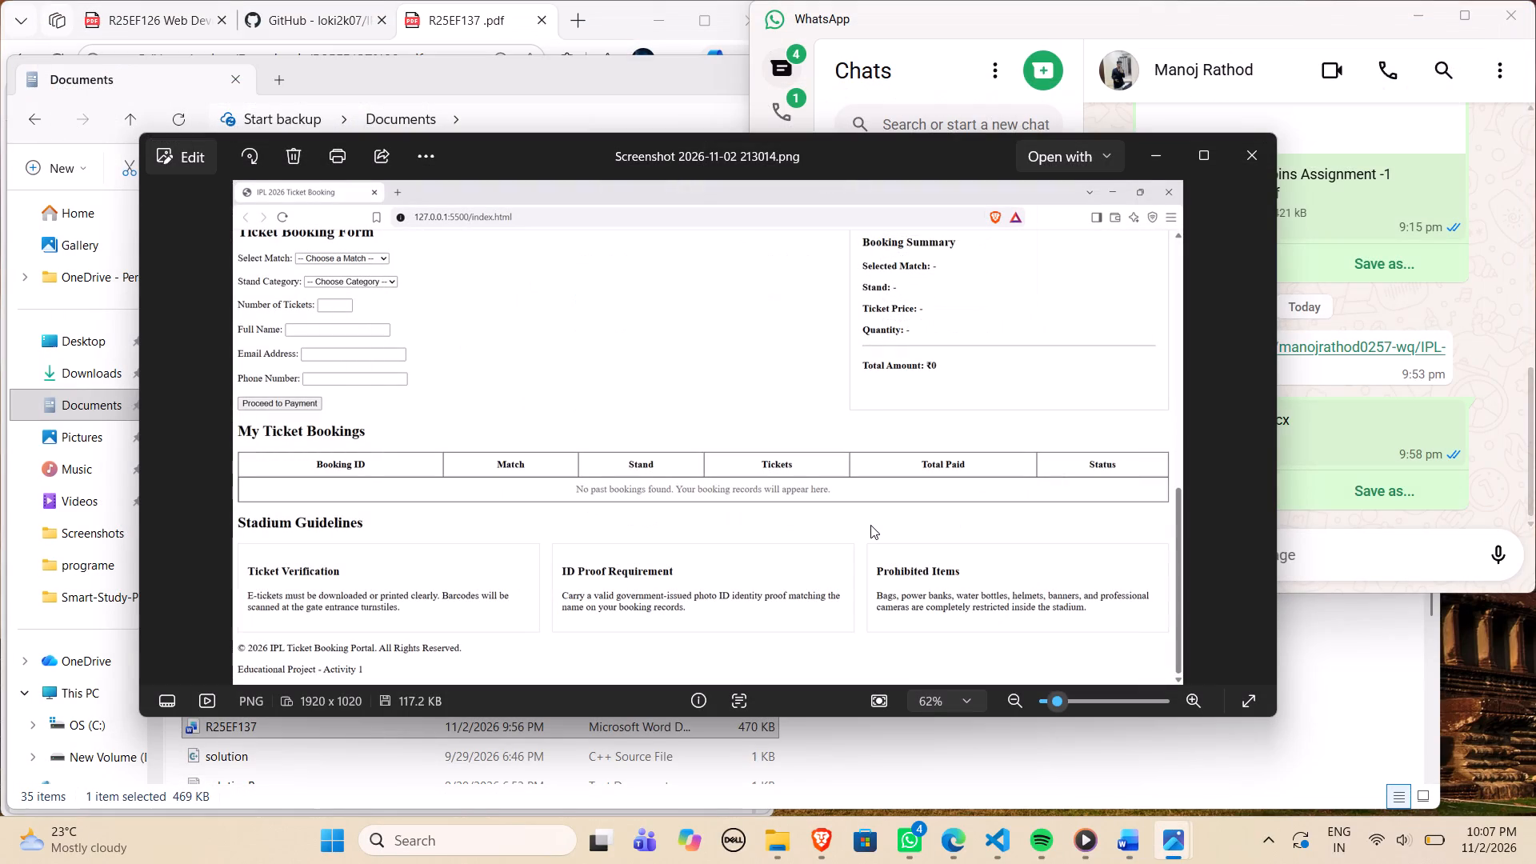
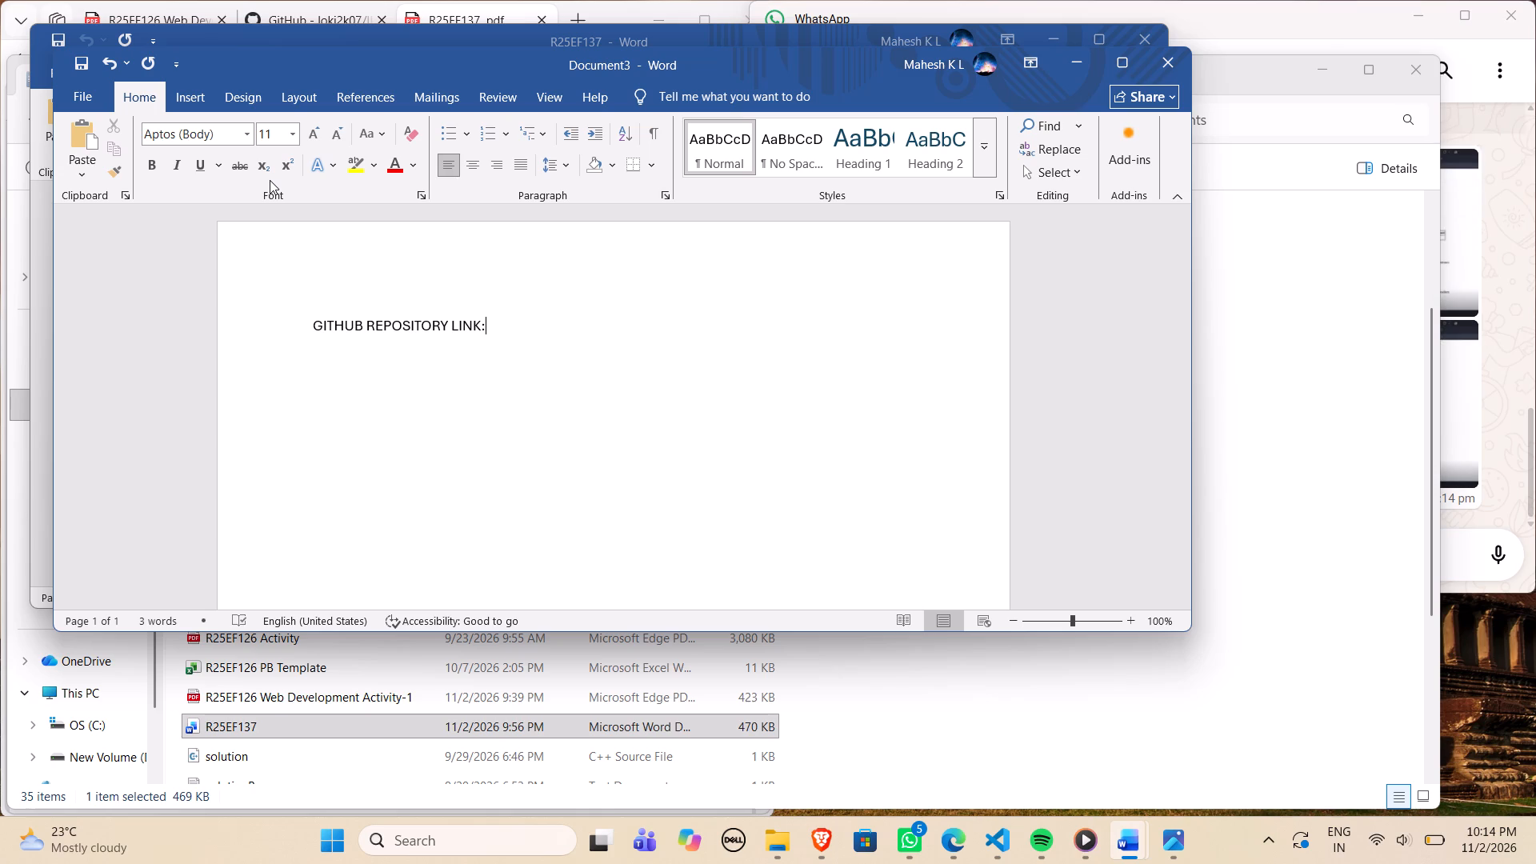
pyautogui.click(1081, 54)
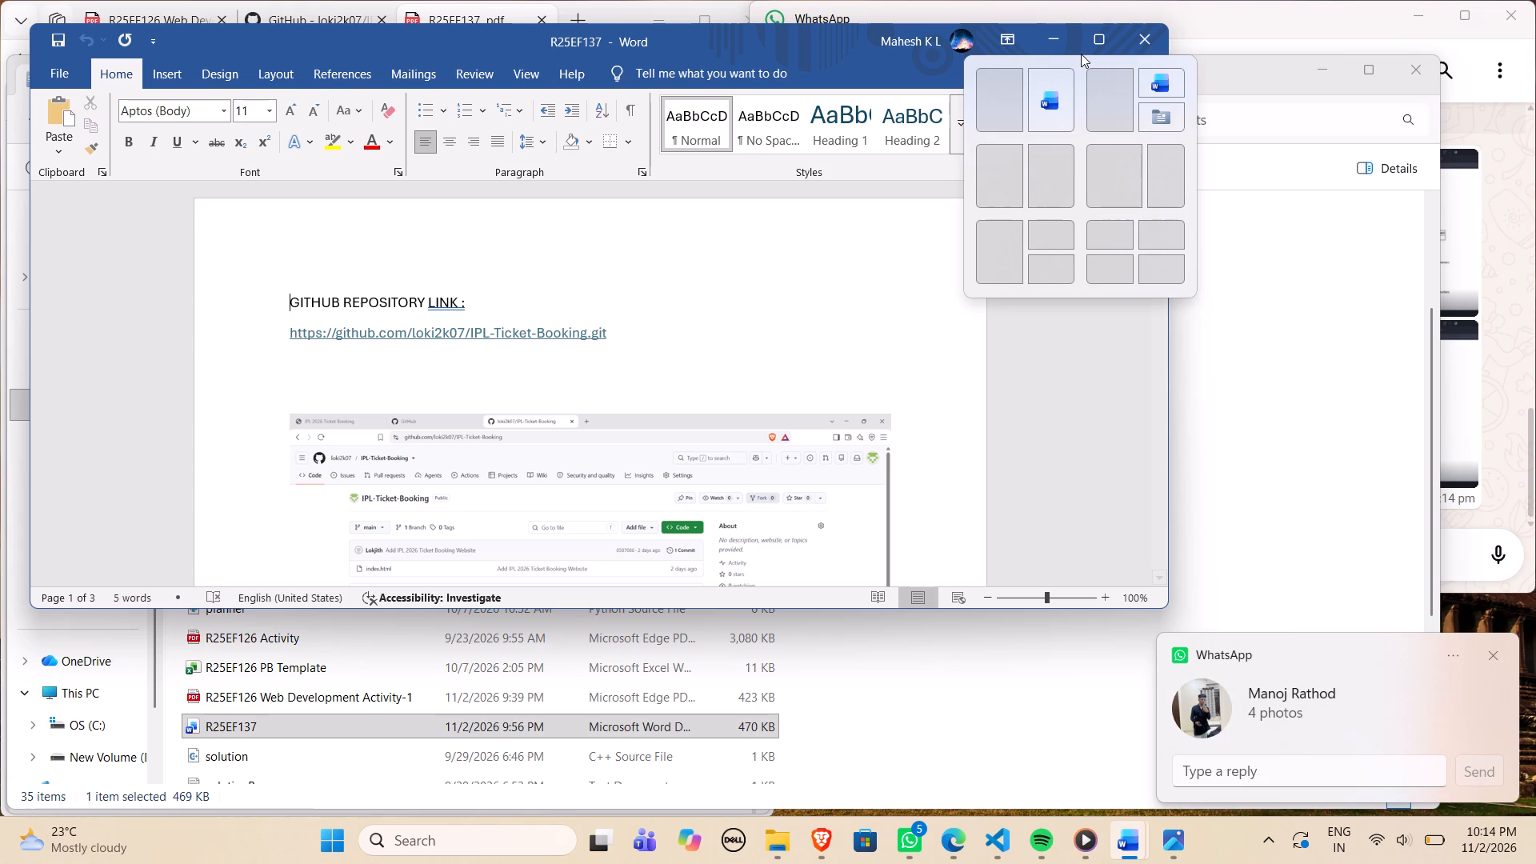
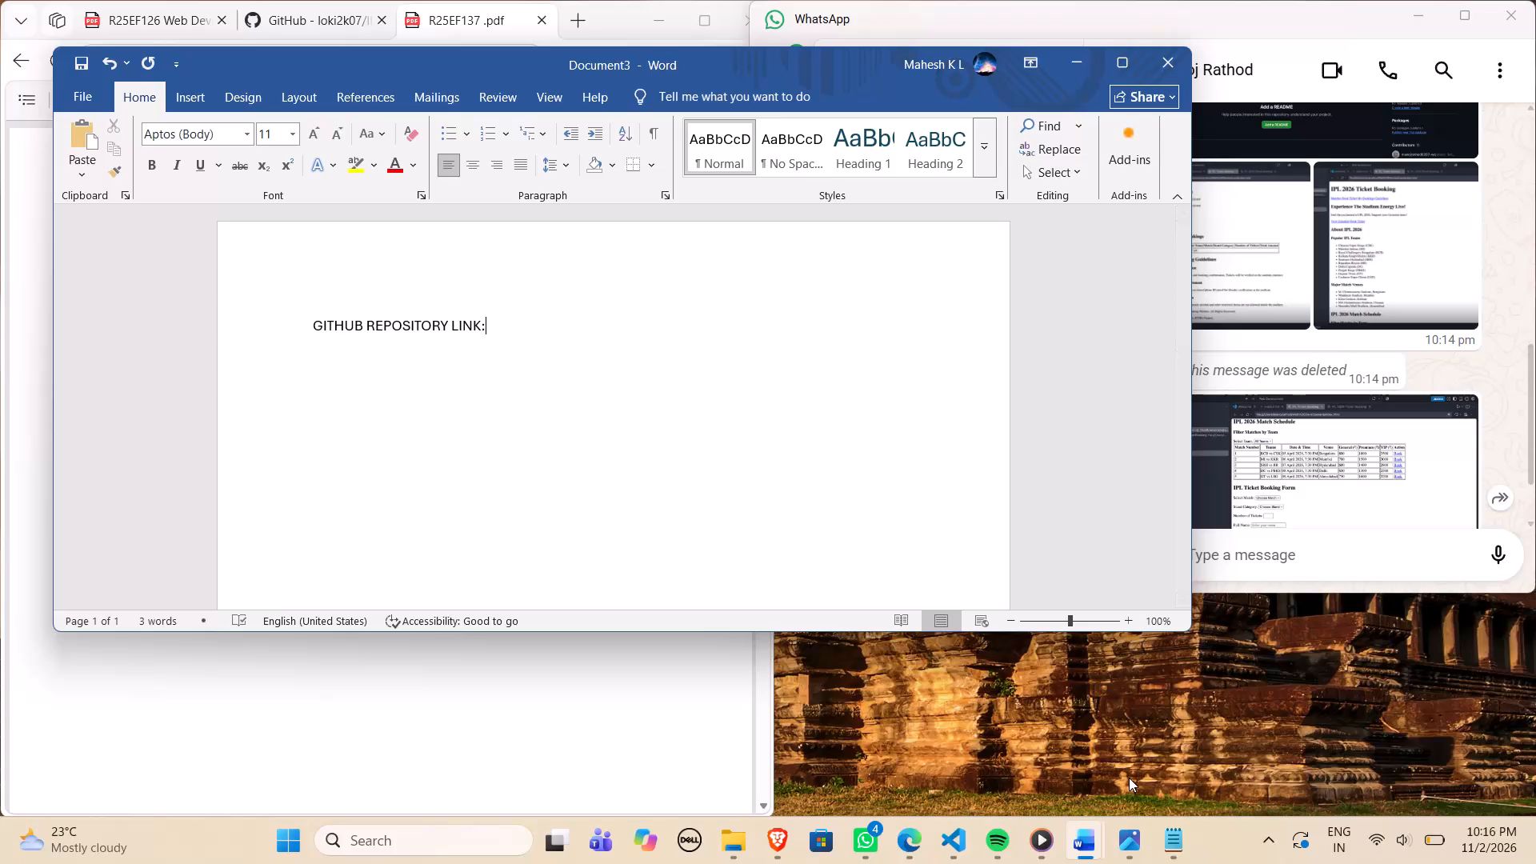
# Start a new line below the "GITHUB REPOSITORY LINK:" label in Document3.
pyautogui.press('Return')
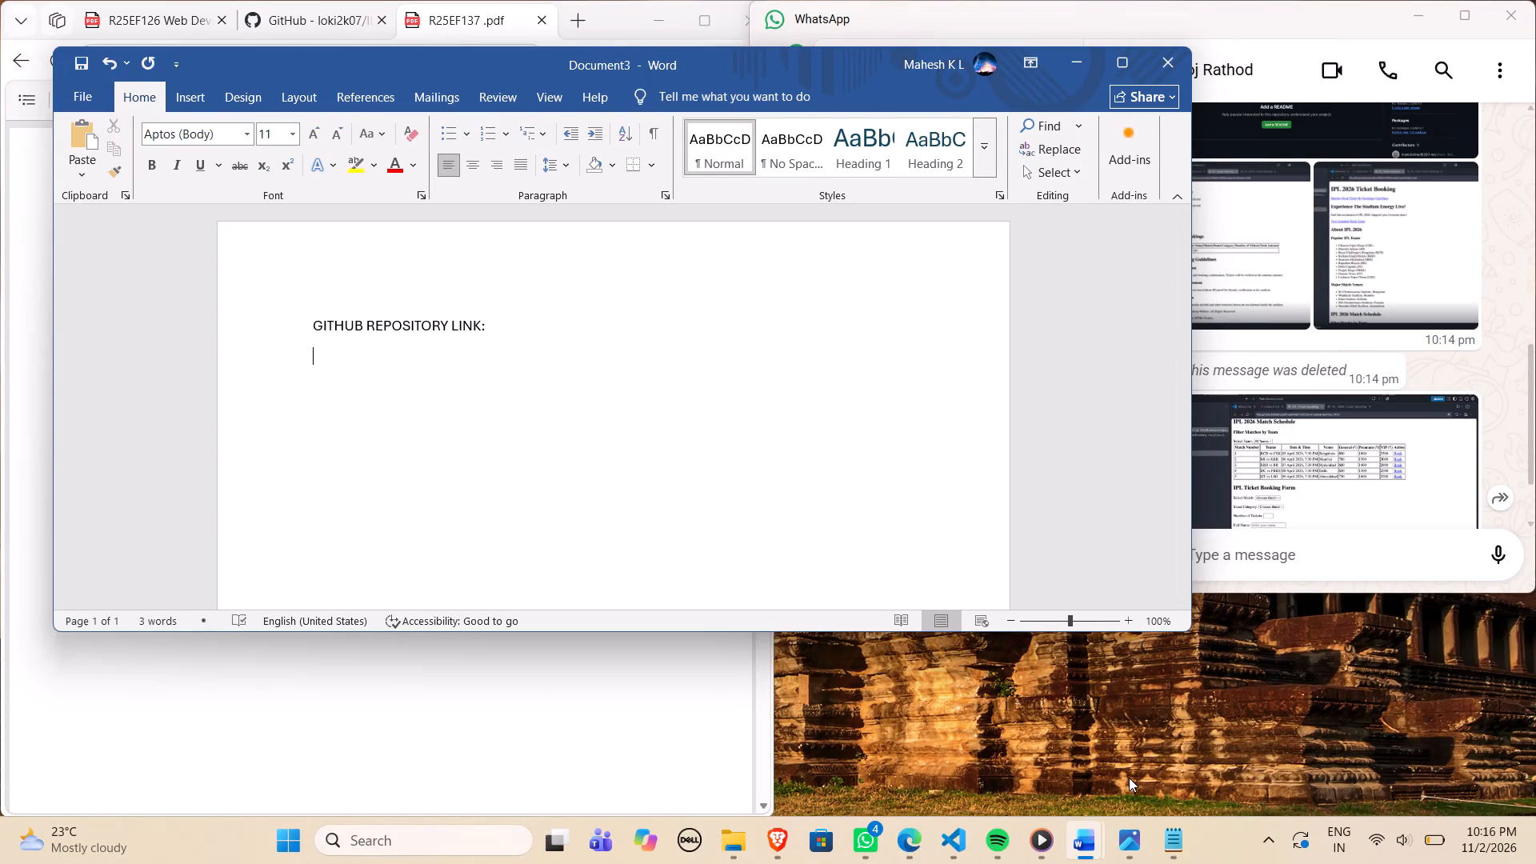
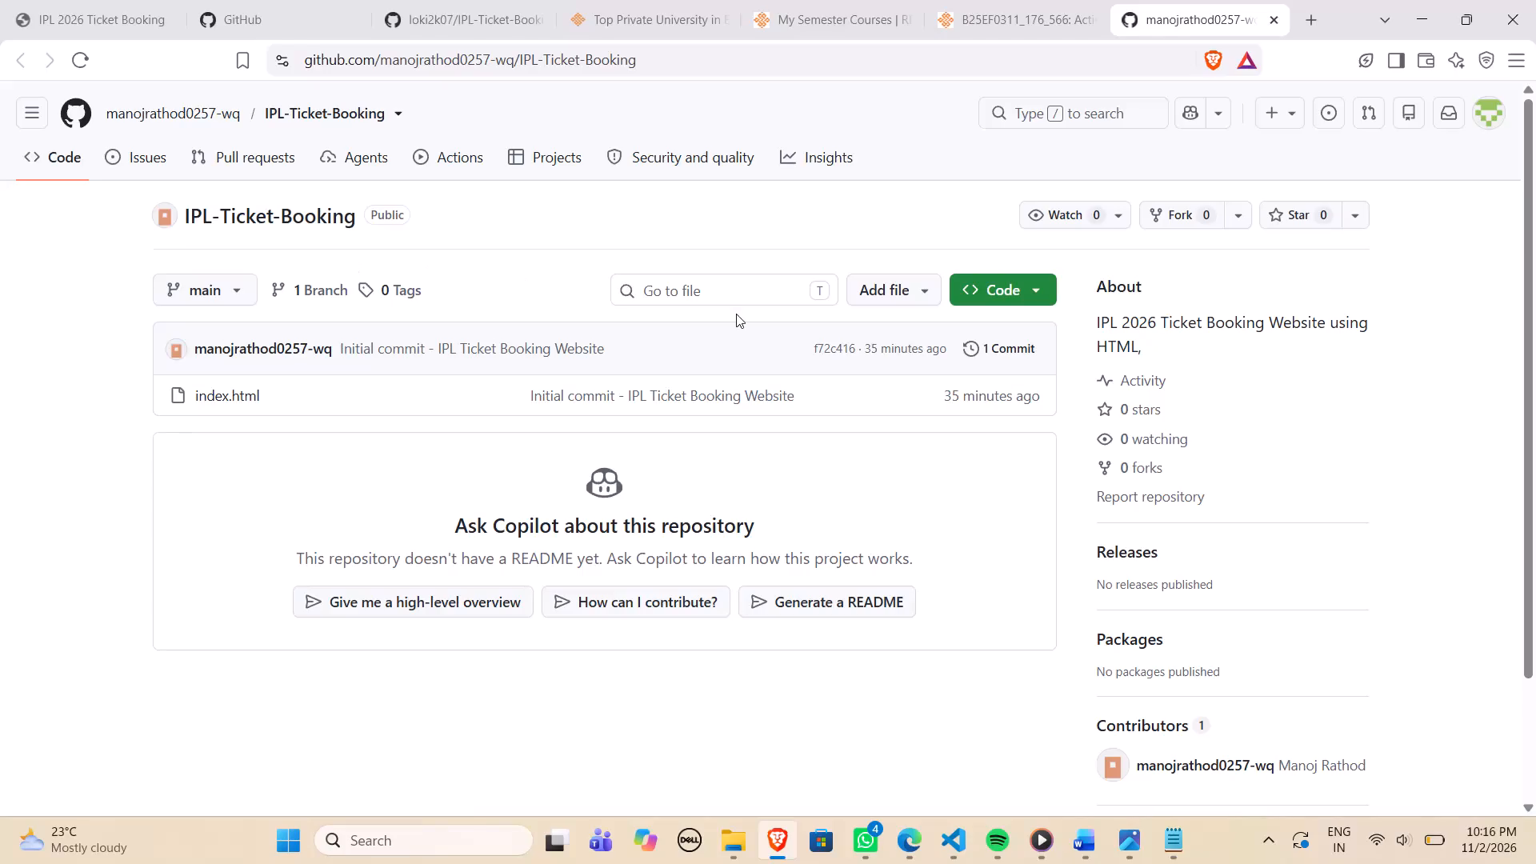
# Copy the open IPL-Ticket-Booking repository's HTTPS clone URL into Word's Document3 below "GITHUB REPOSITORY LINK:", followed by two line breaks.
pyautogui.click(1029, 299)
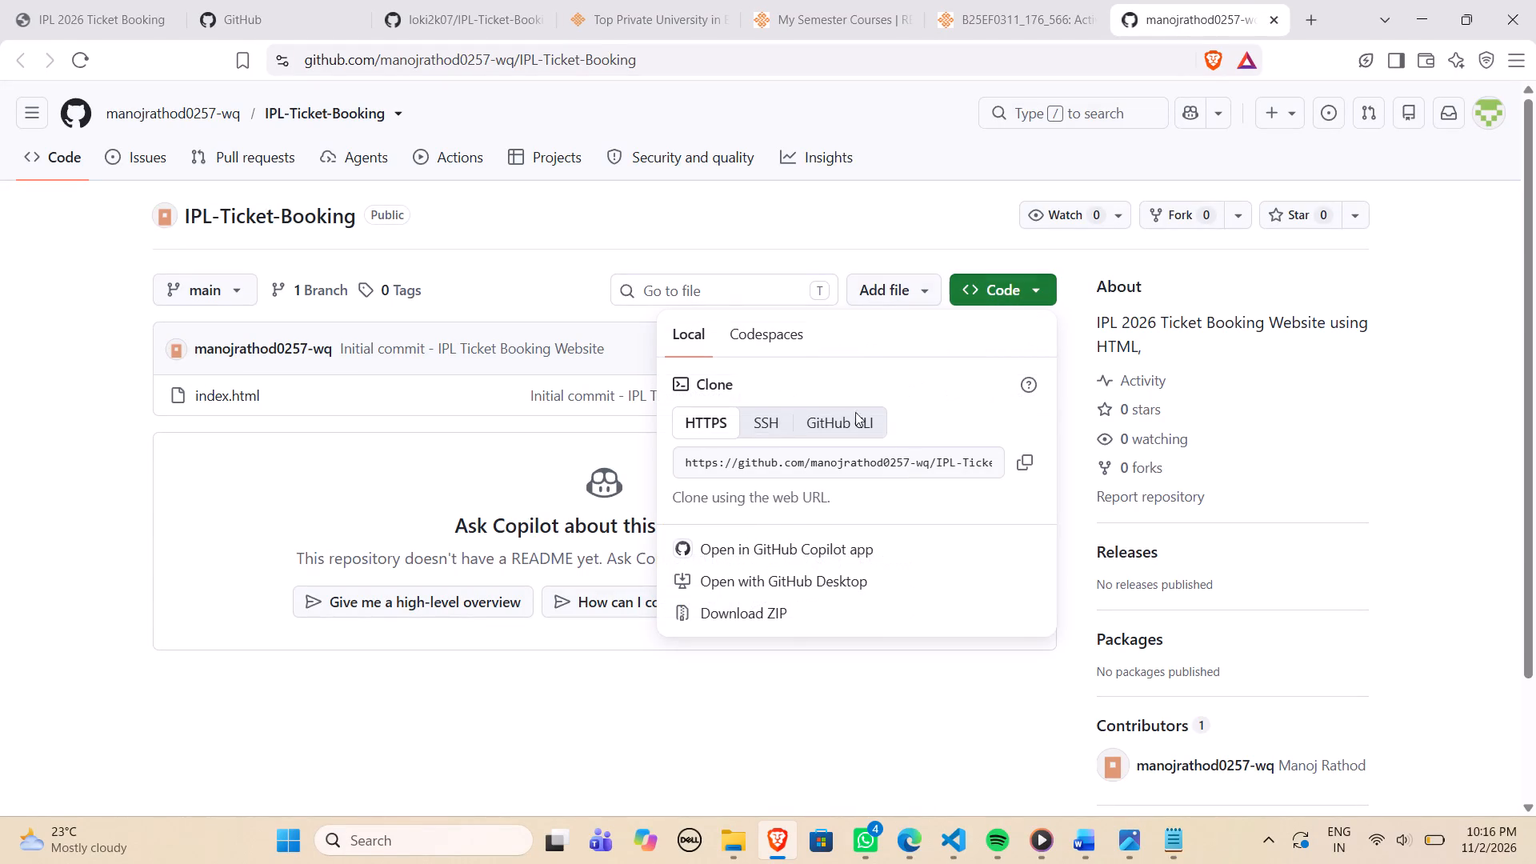
pyautogui.click(1022, 470)
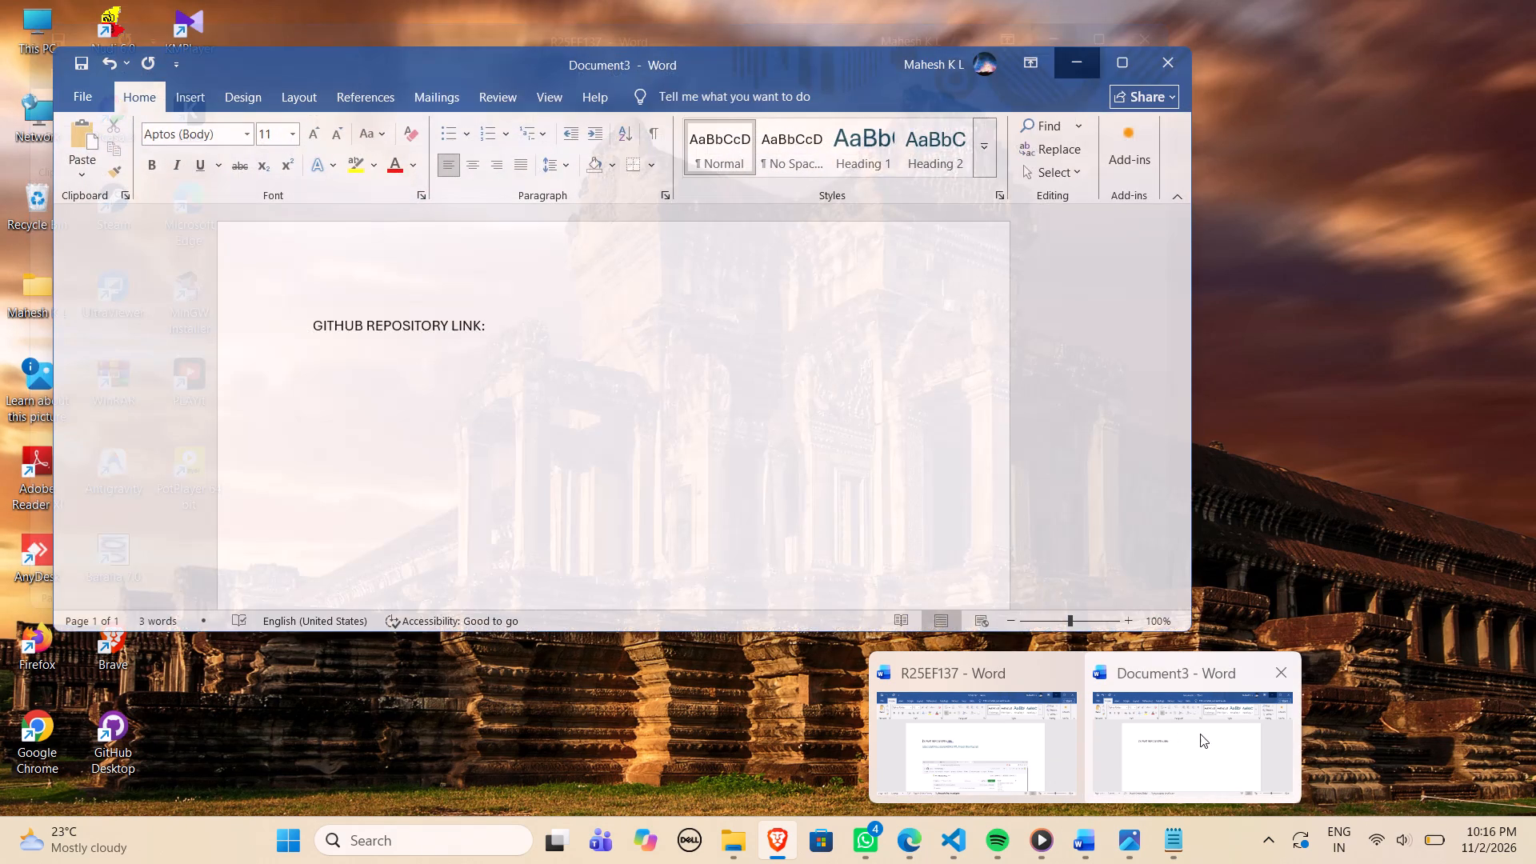
pyautogui.click(1200, 734)
pyautogui.hotkey('ctrl', 'v')
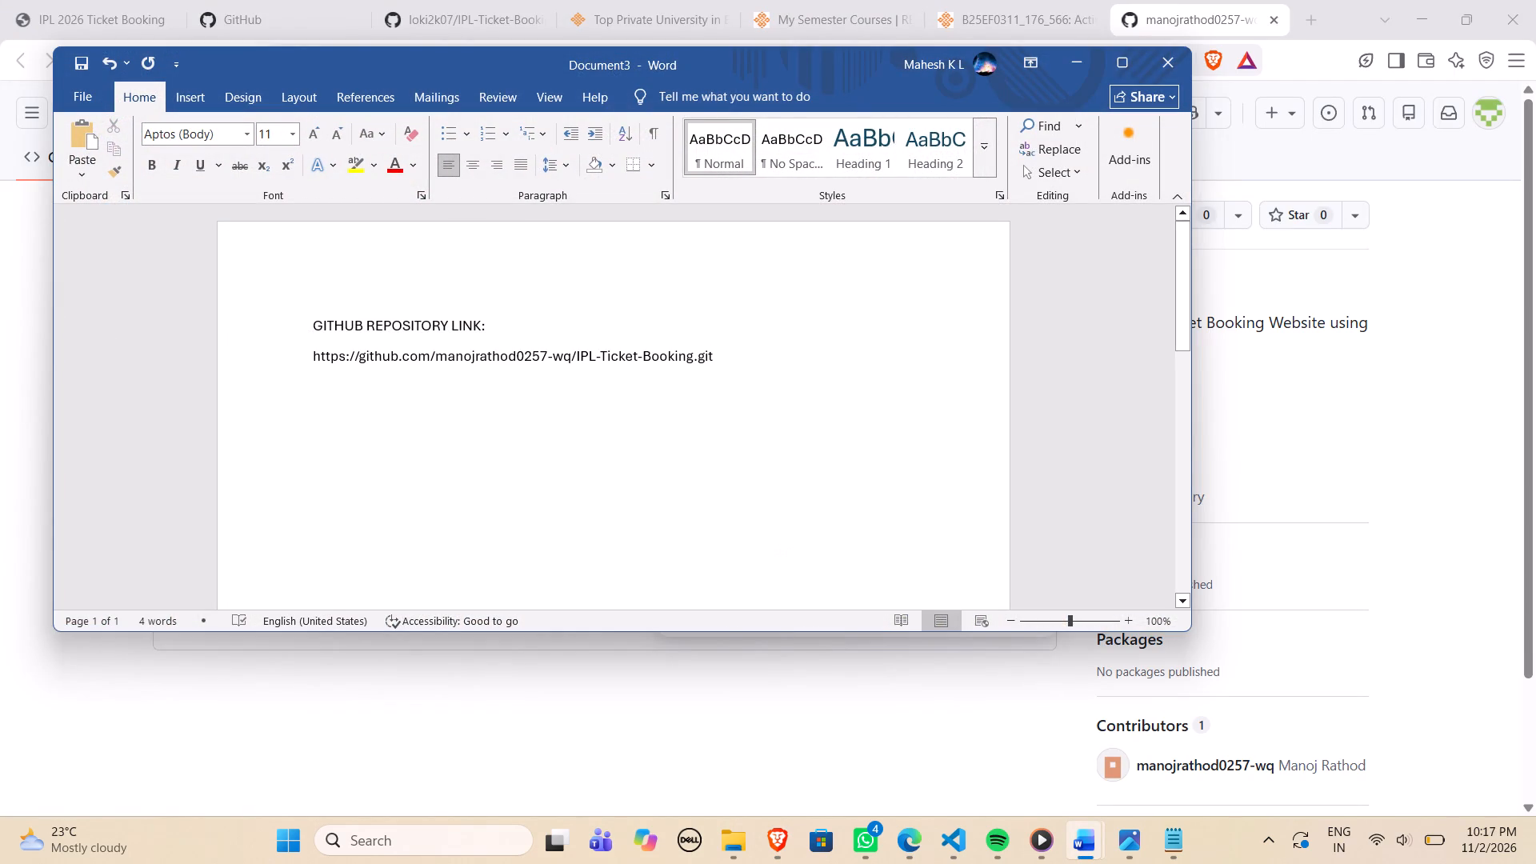
pyautogui.press('Return')
pyautogui.press('Return')
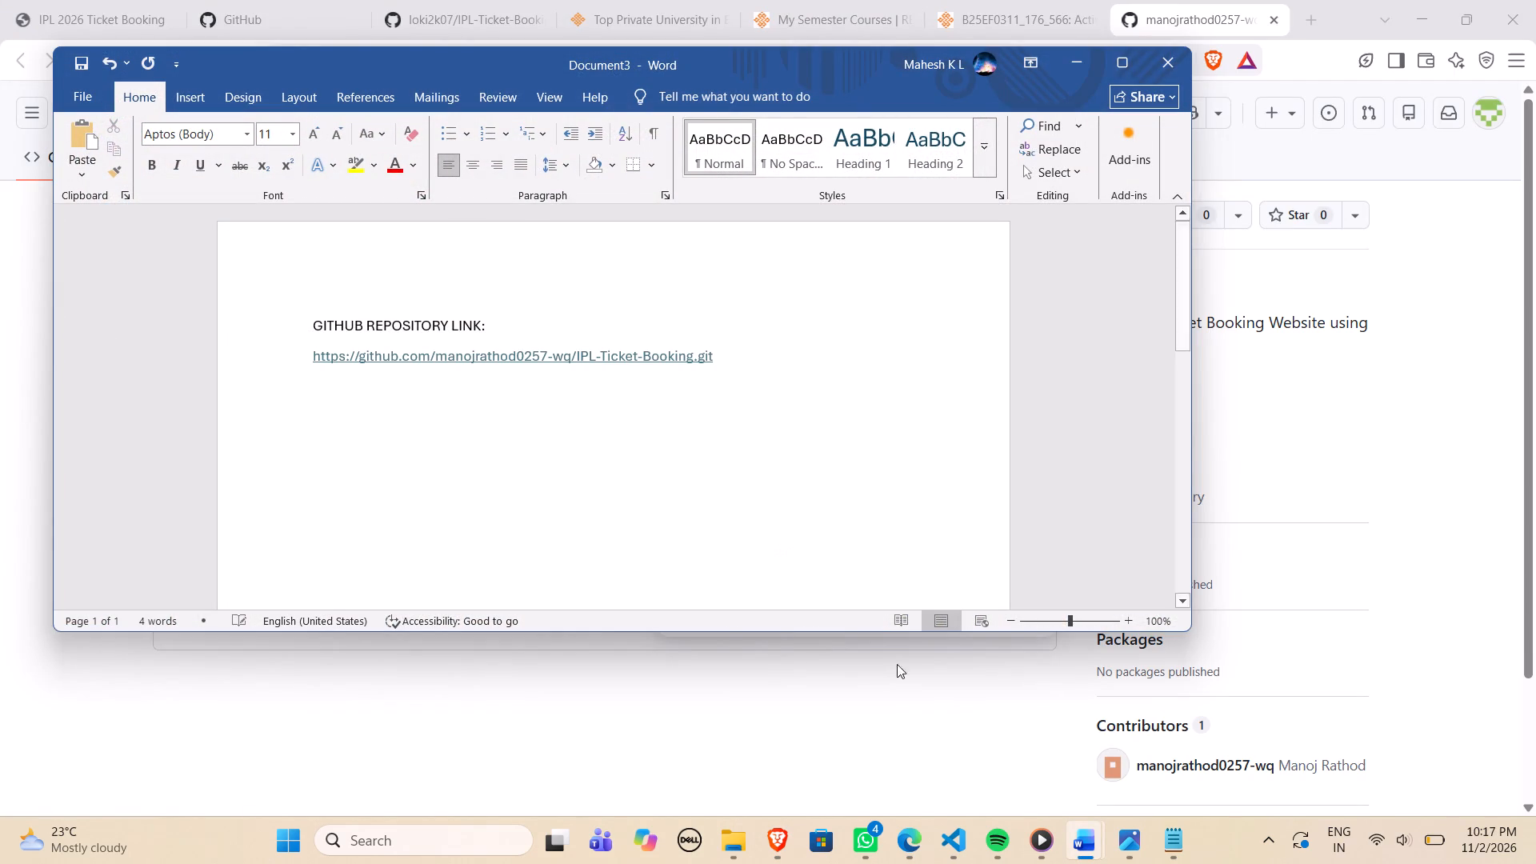
pyautogui.click(1114, 831)
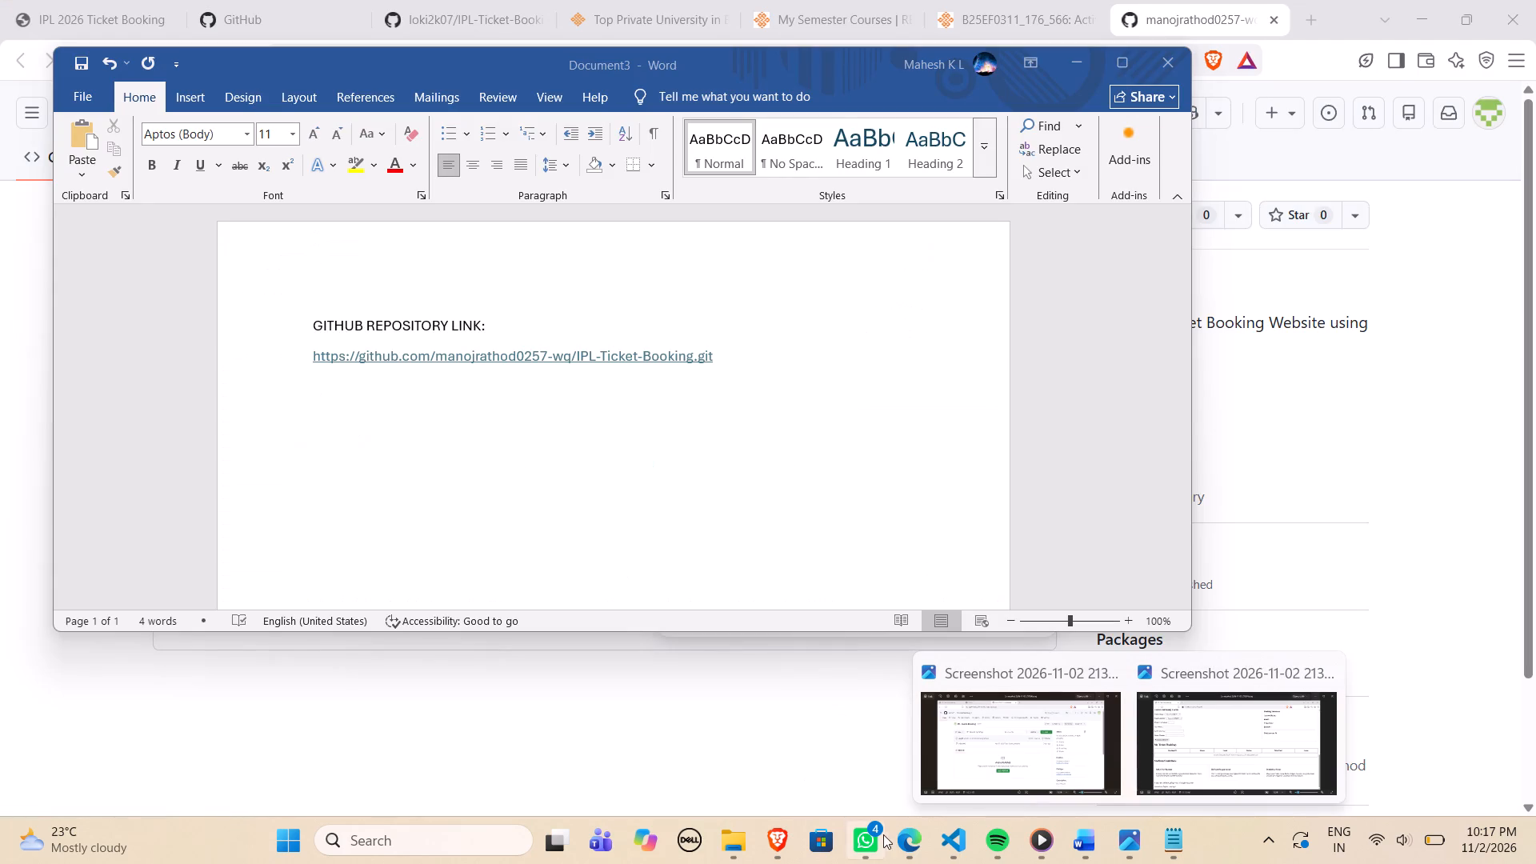
pyautogui.click(731, 830)
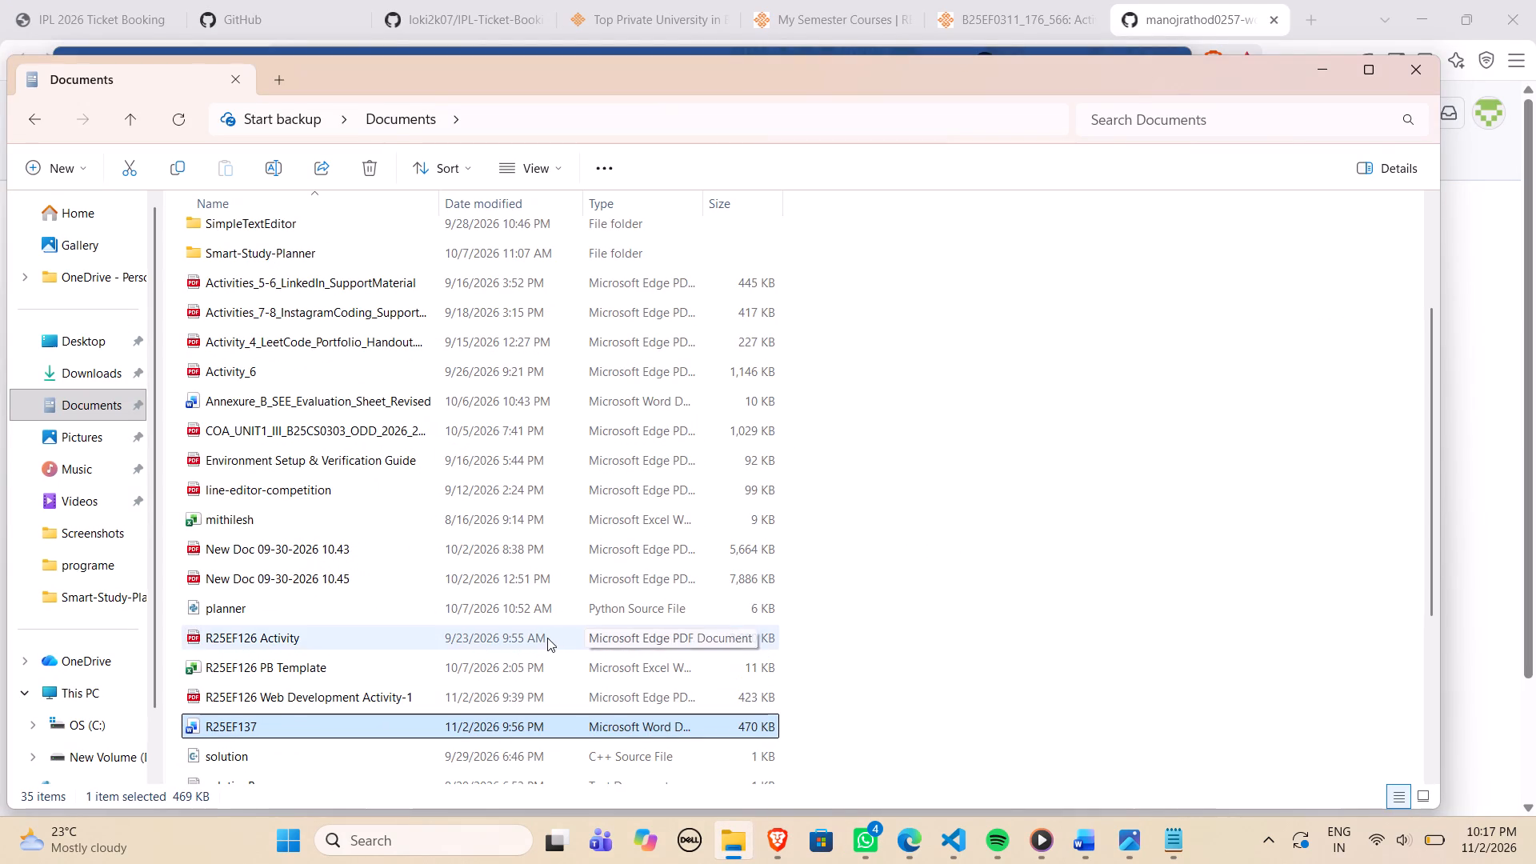
pyautogui.click(87, 431)
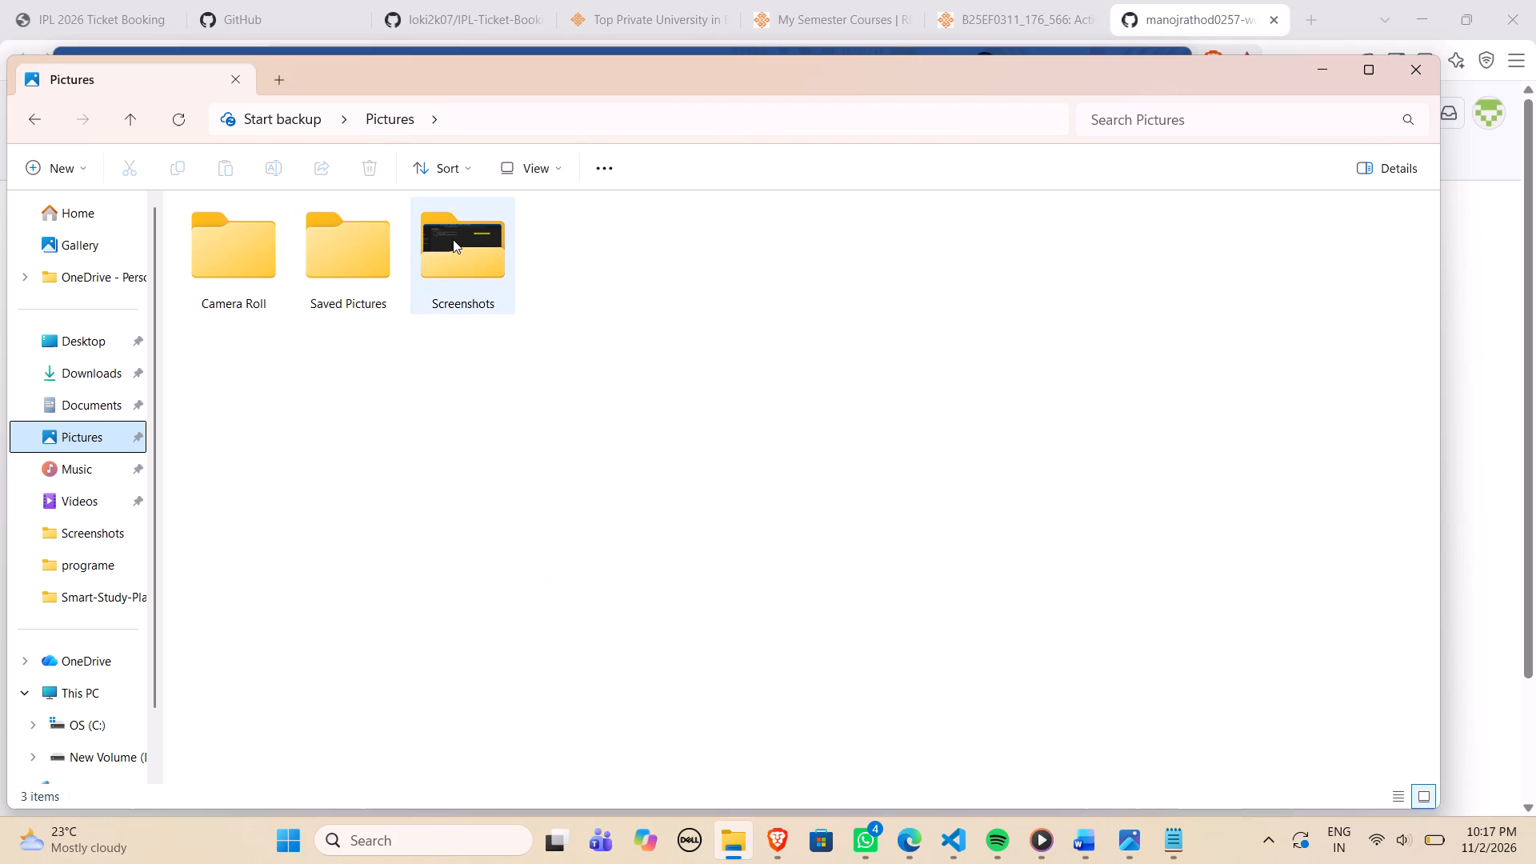
pyautogui.doubleClick(453, 239)
pyautogui.scroll(-15, 530, 534)
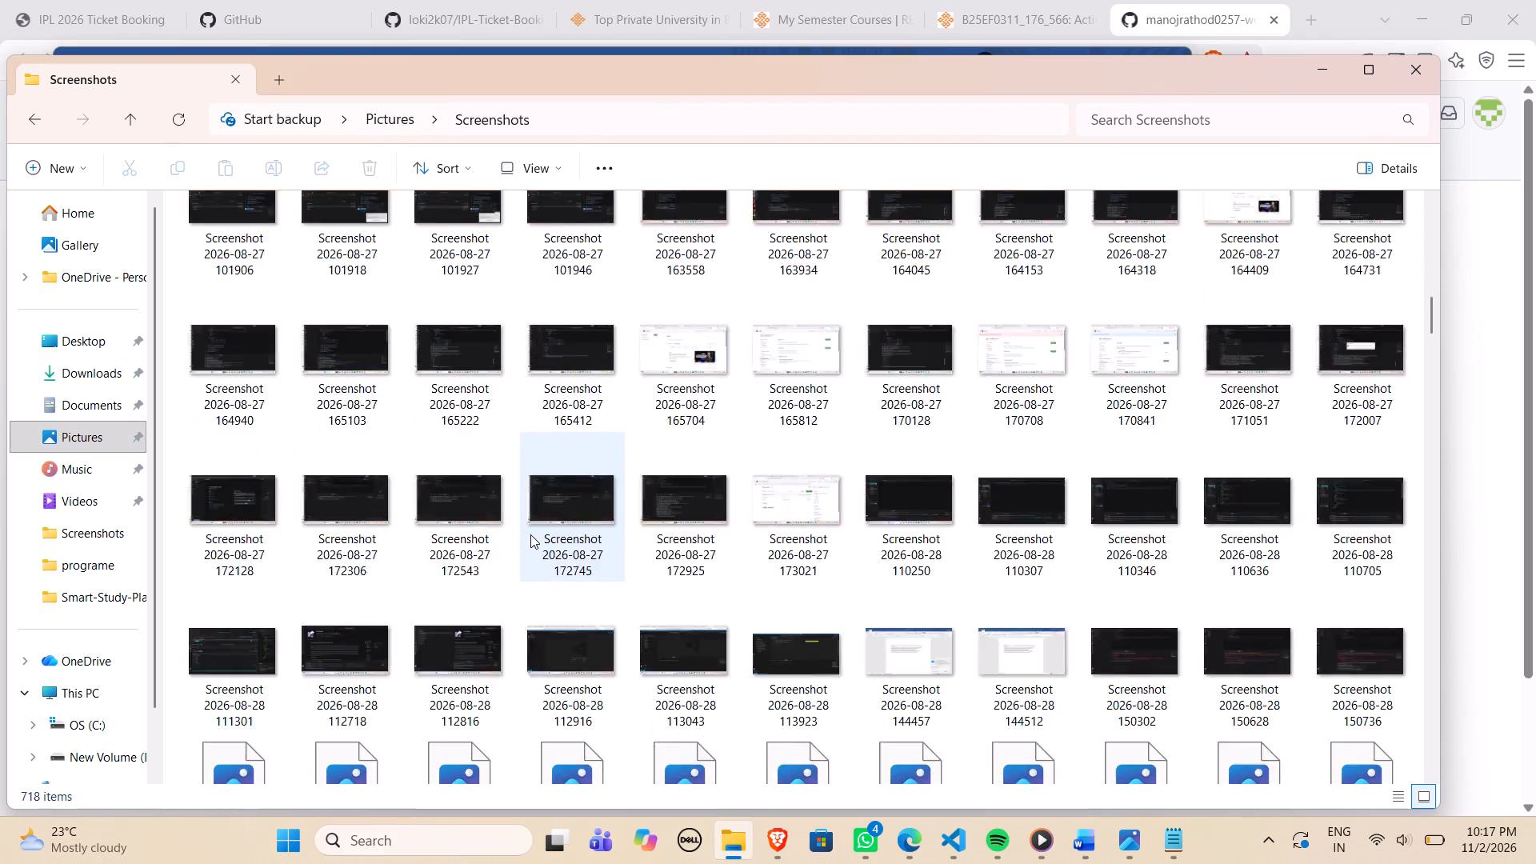
pyautogui.scroll(-20, 530, 534)
pyautogui.scroll(-20, 530, 534)
pyautogui.scroll(-3, 530, 534)
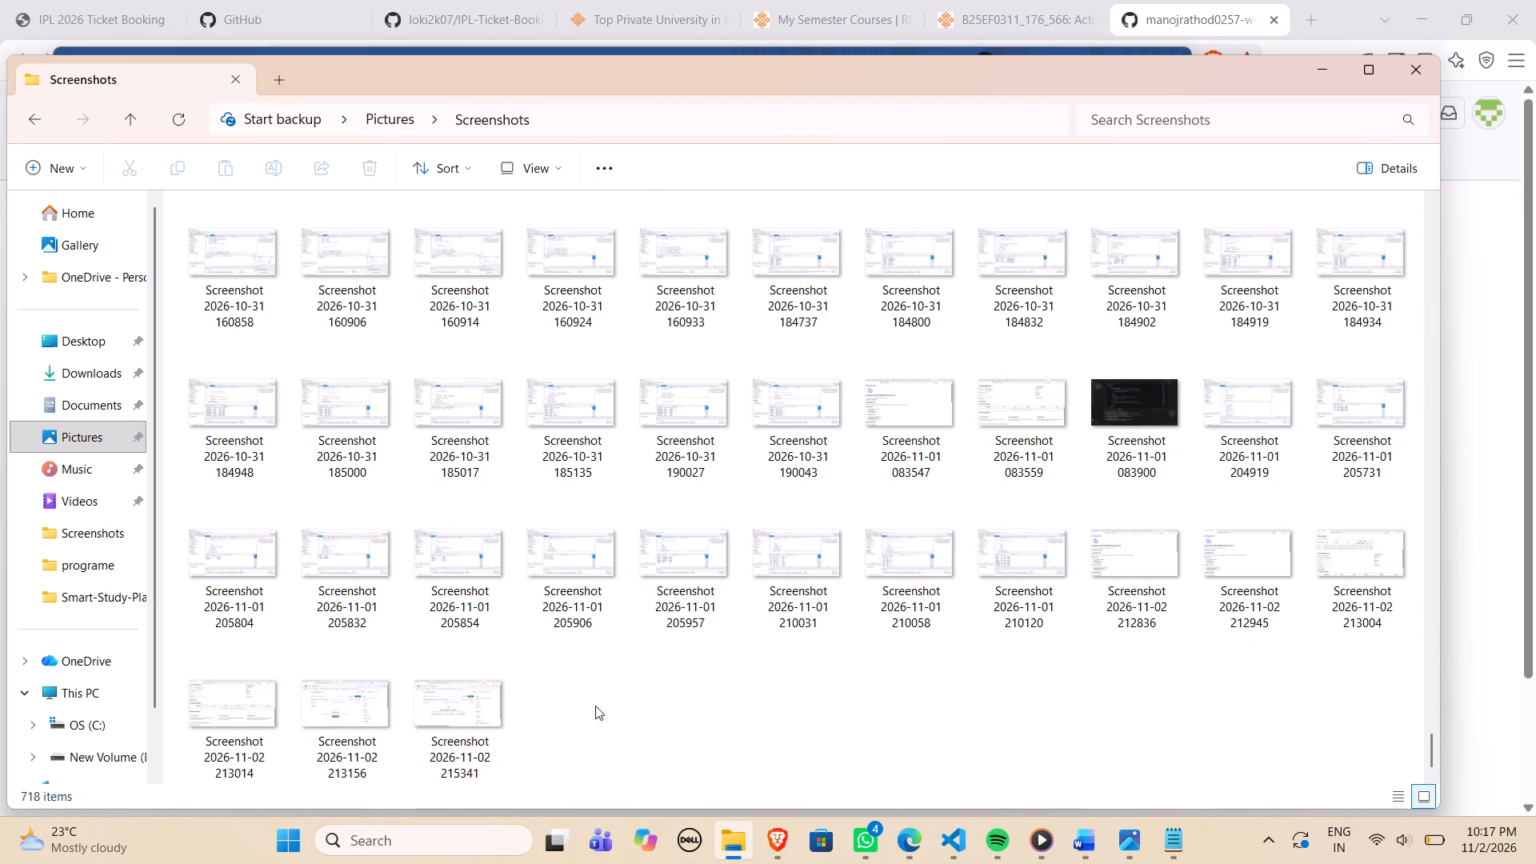
pyautogui.doubleClick(470, 705)
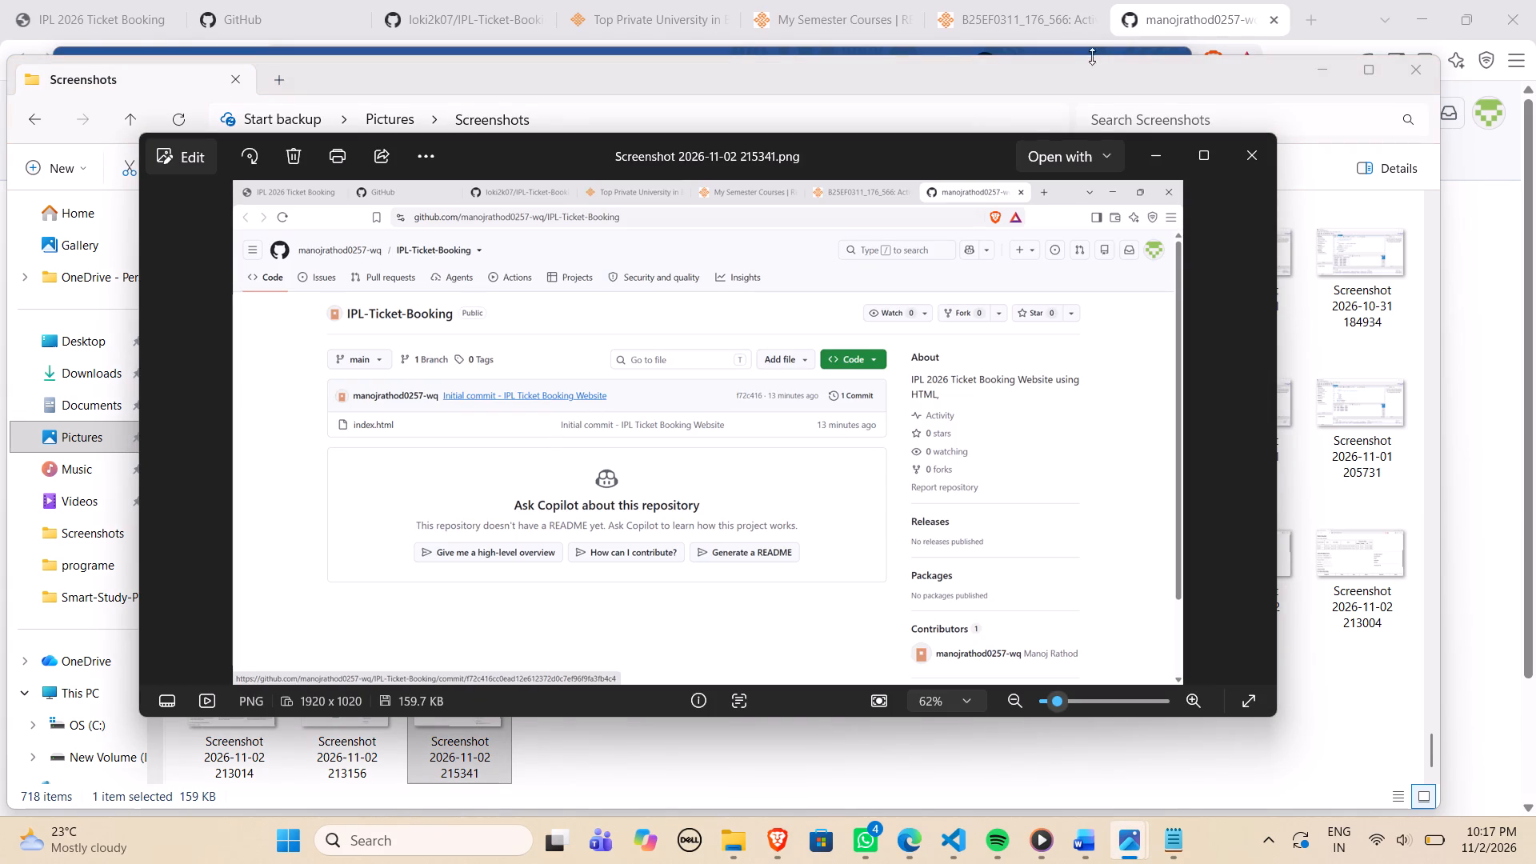
pyautogui.click(1160, 158)
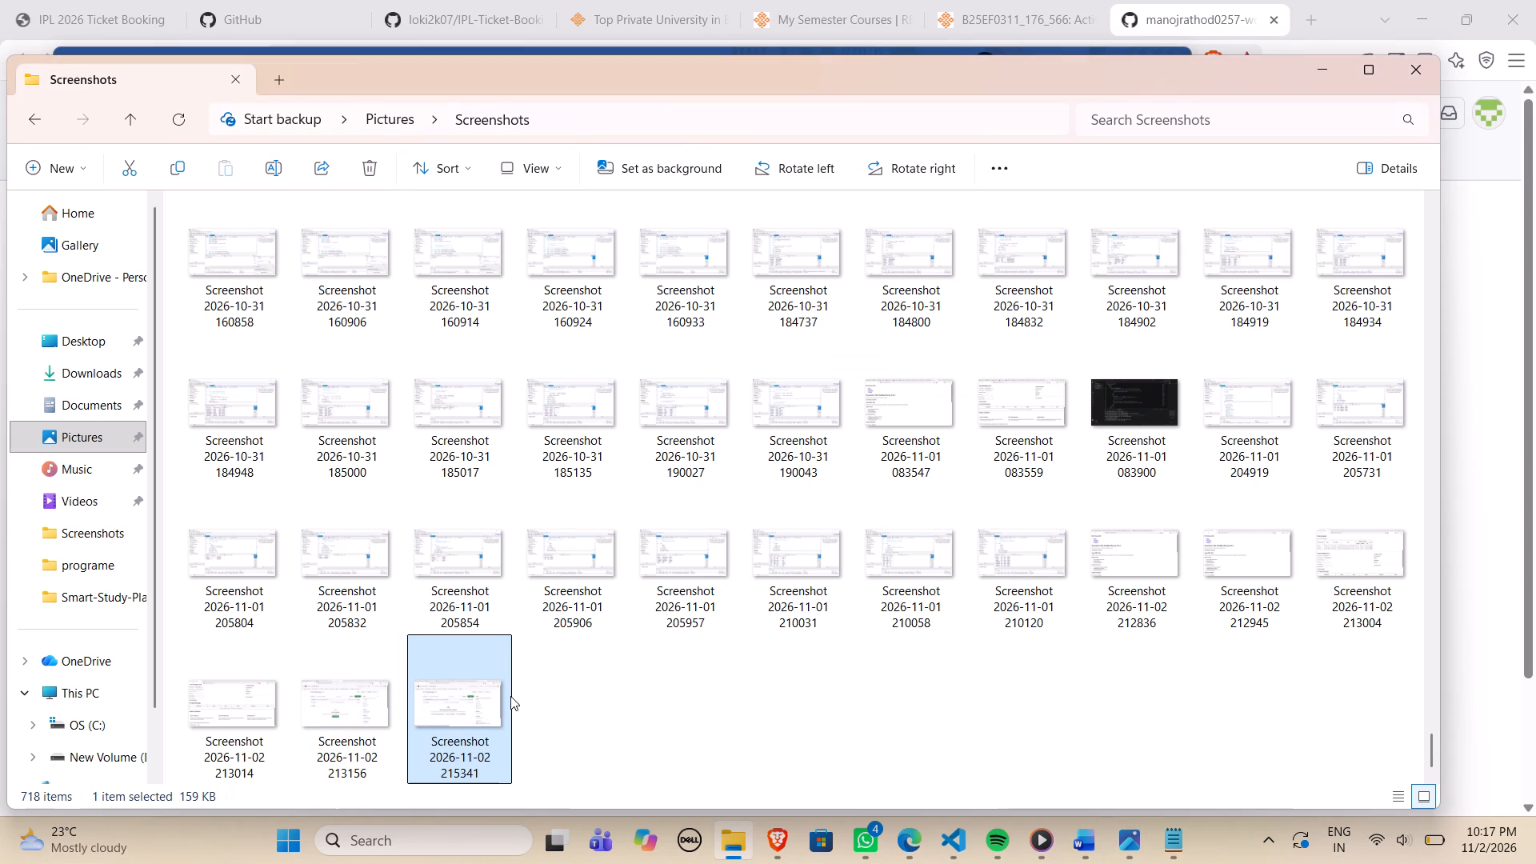
pyautogui.rightClick(510, 696)
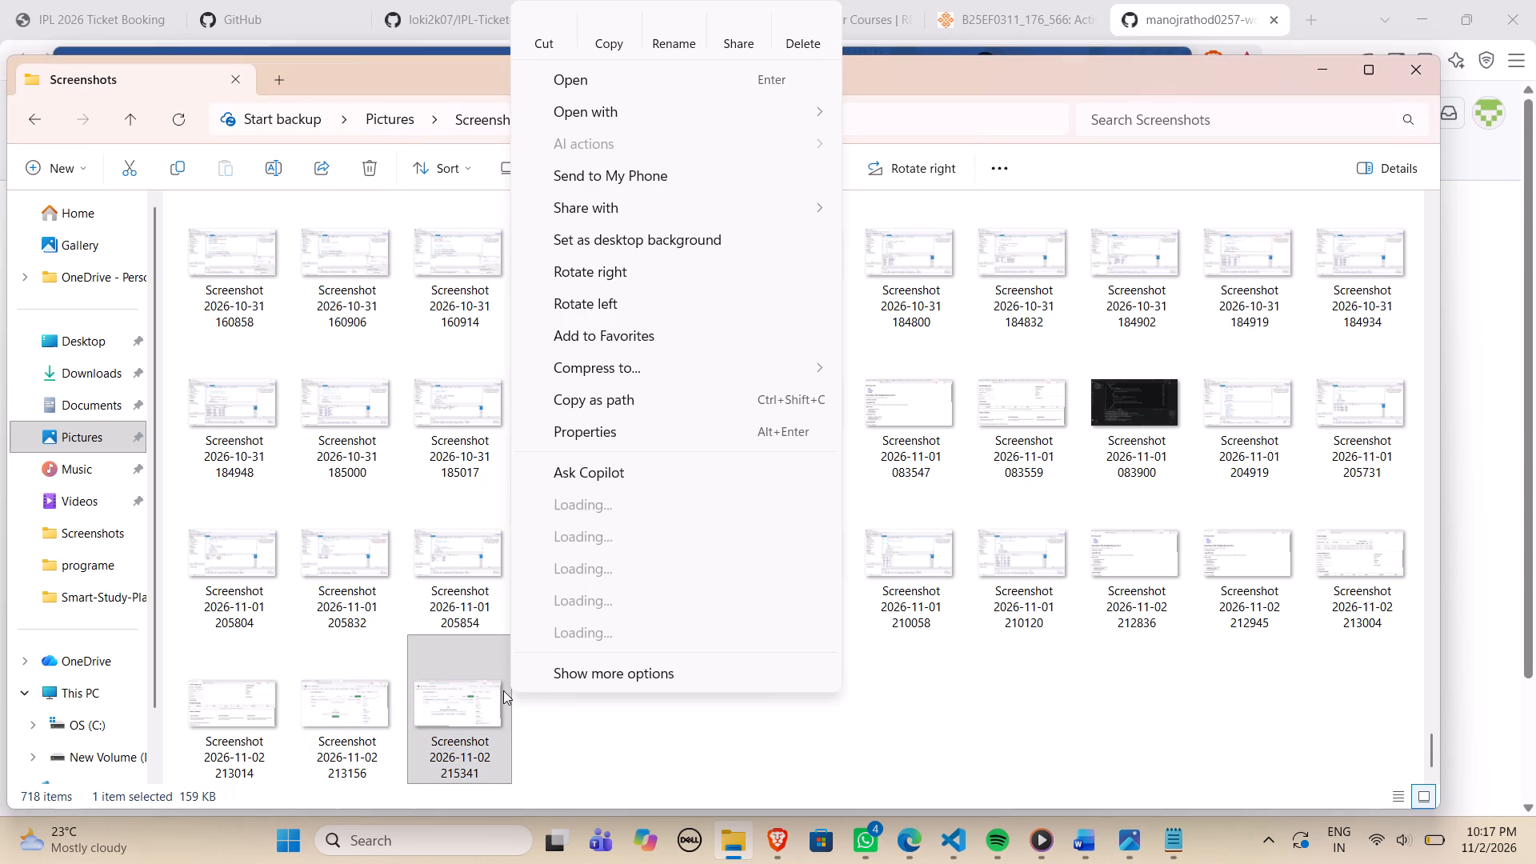
pyautogui.click(621, 22)
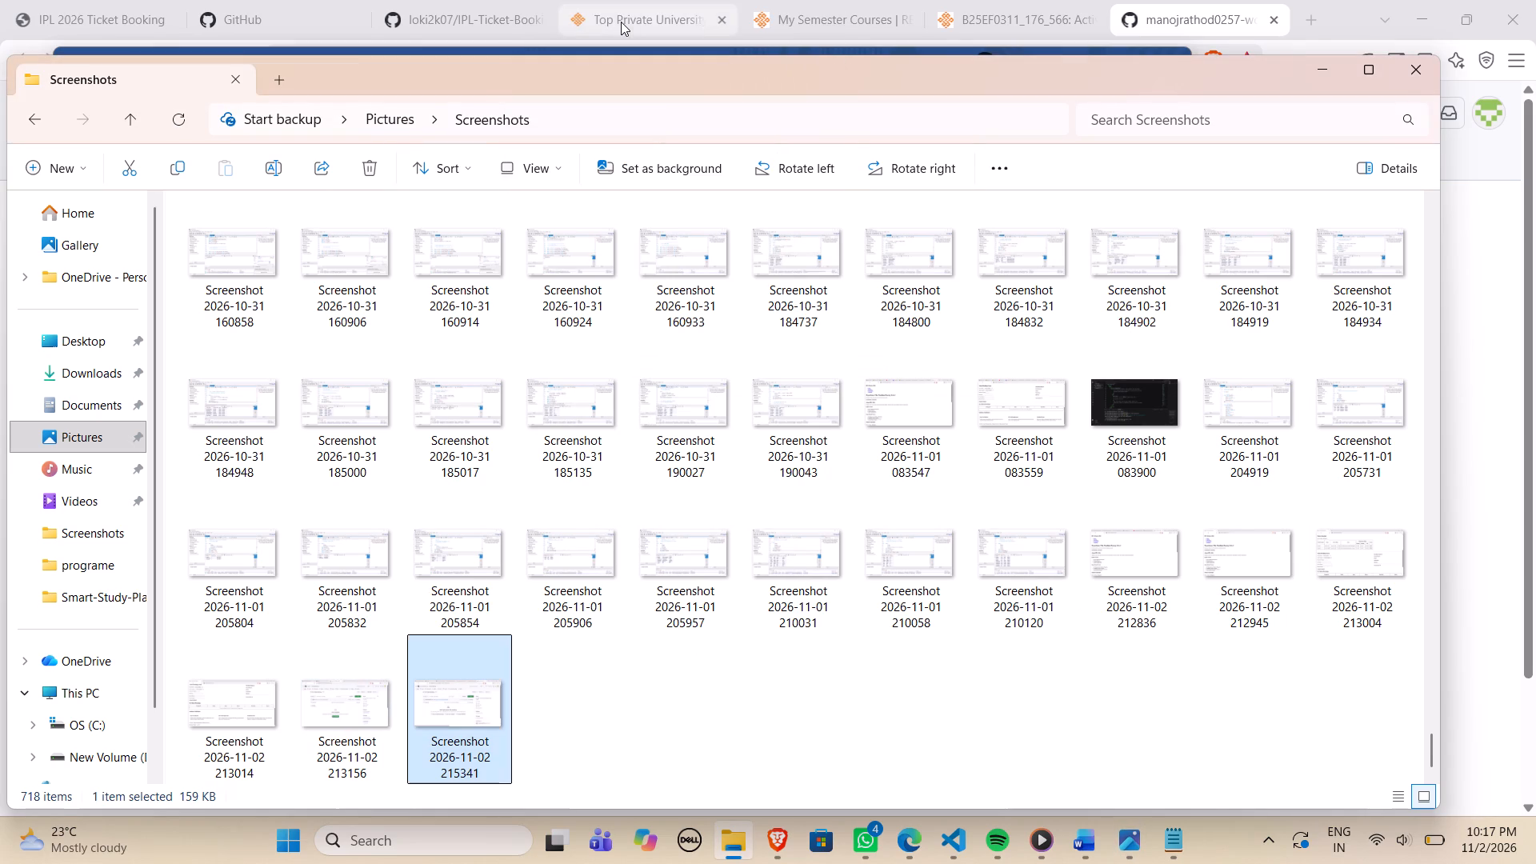
# Return to Word's Document3 and paste the copied screenshot of the IPL-Ticket-Booking repository page below the repository link.
pyautogui.click(1323, 70)
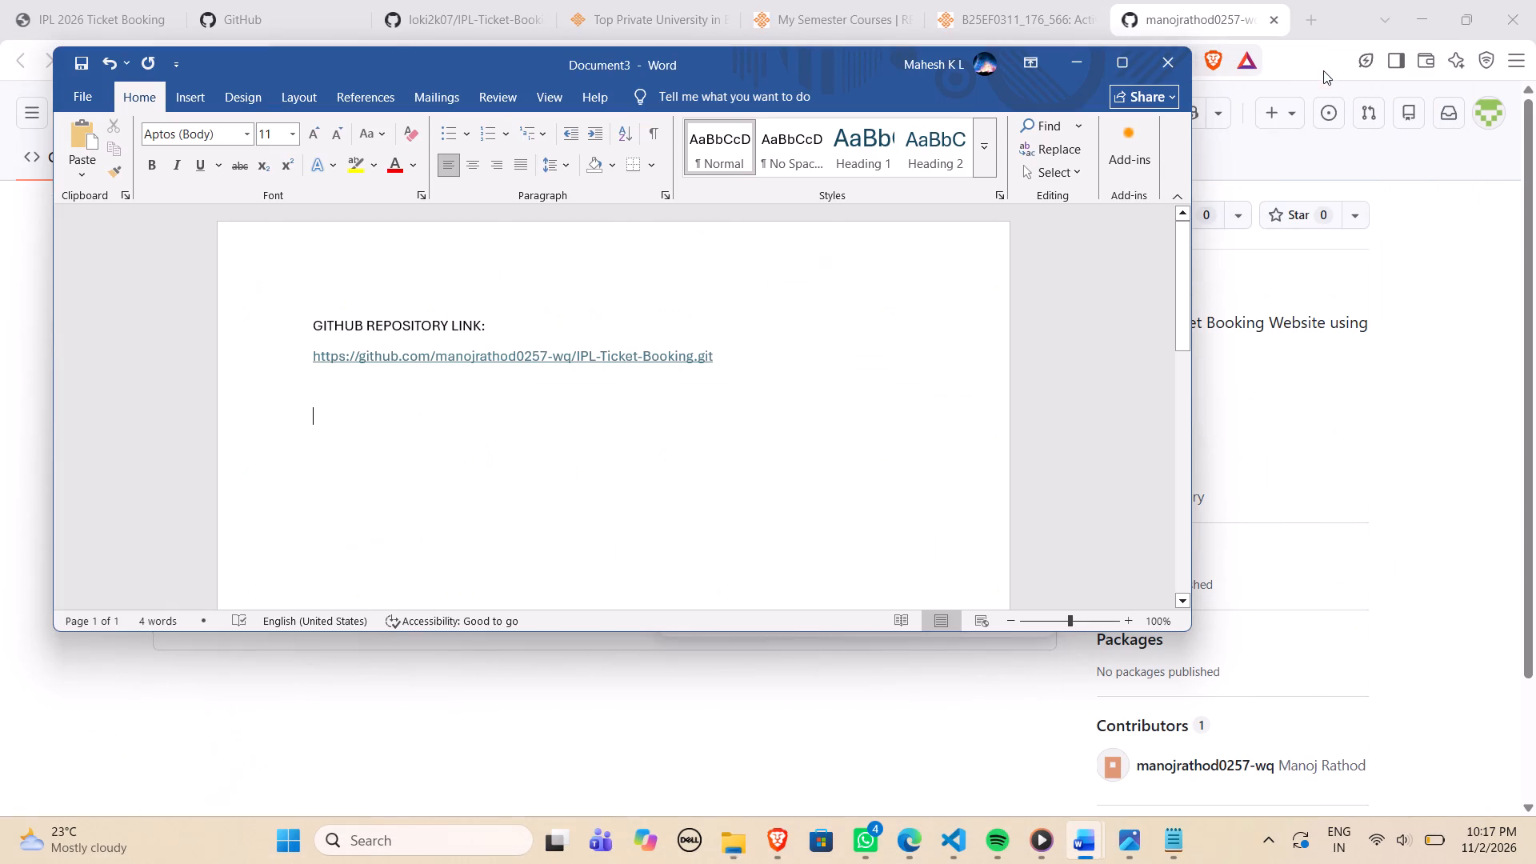
pyautogui.hotkey('ctrl', 'v')
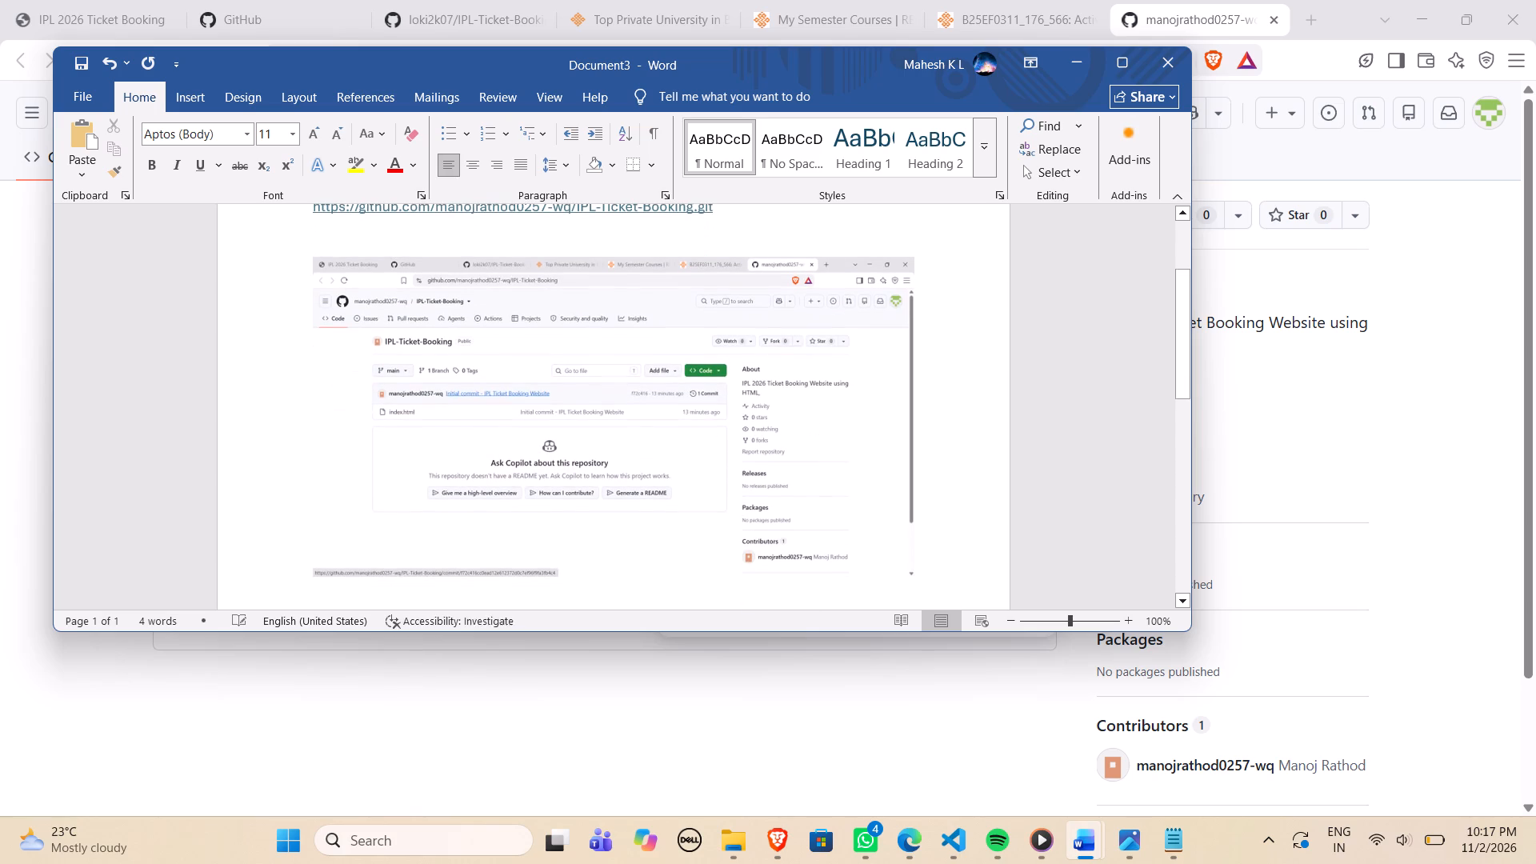
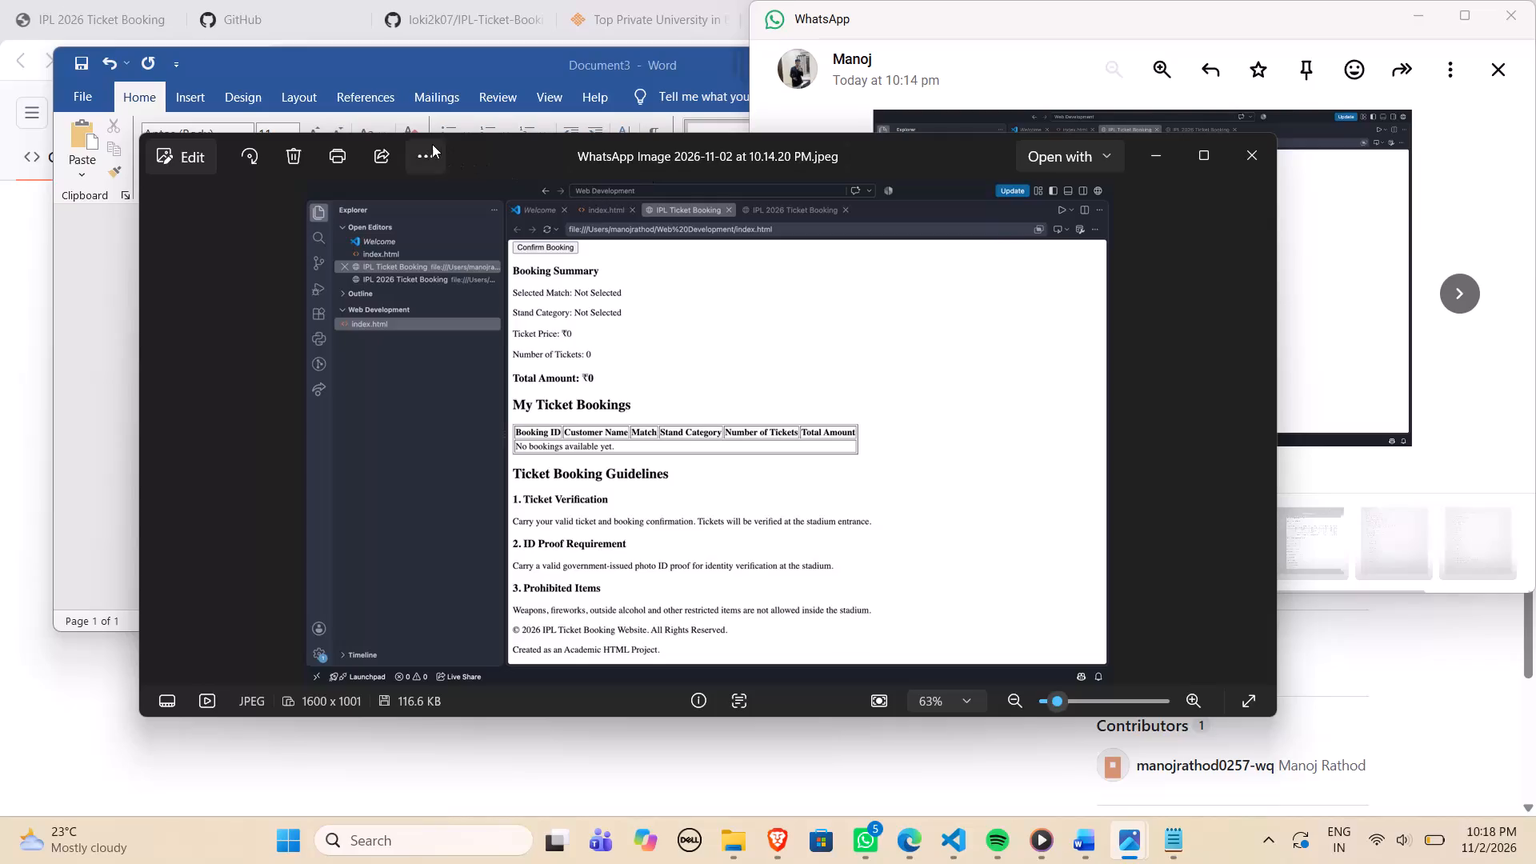
# Copy the open WhatsApp screenshot showing the booking summary and ticket booking guidelines to the clipboard.
pyautogui.click(426, 142)
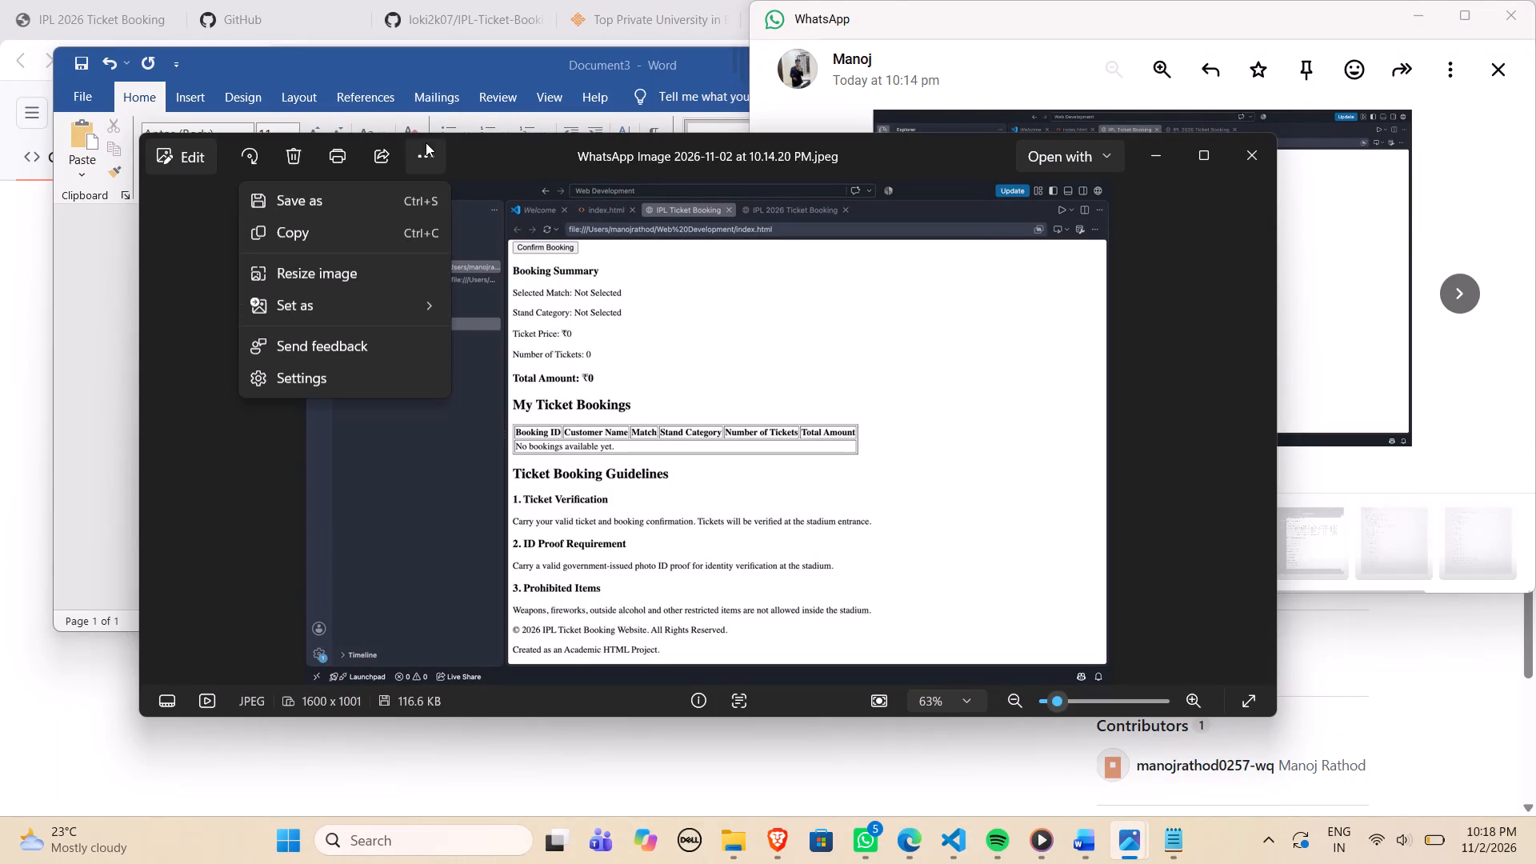
pyautogui.click(351, 240)
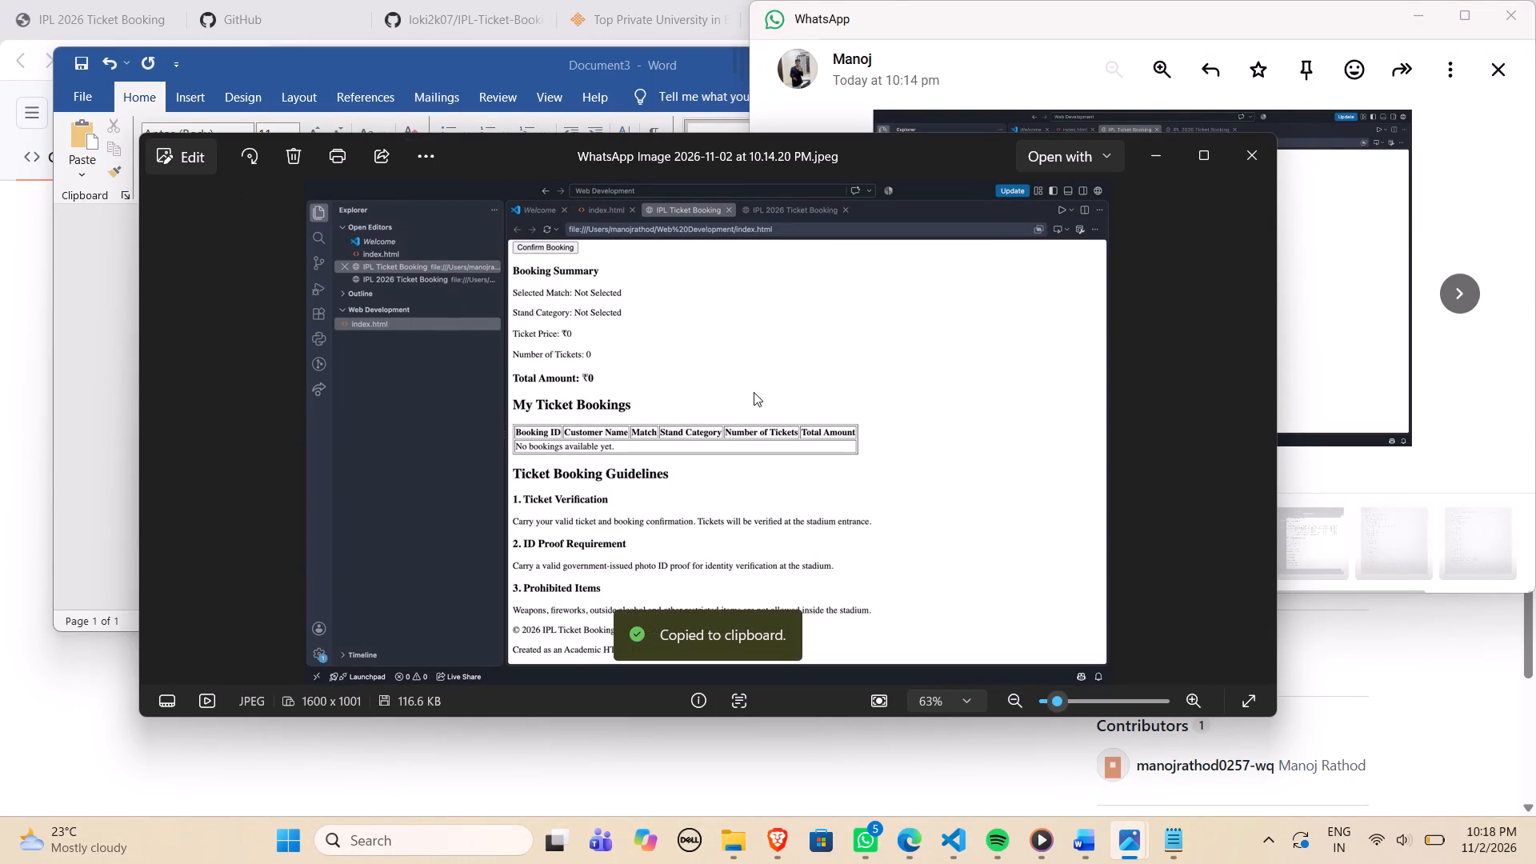
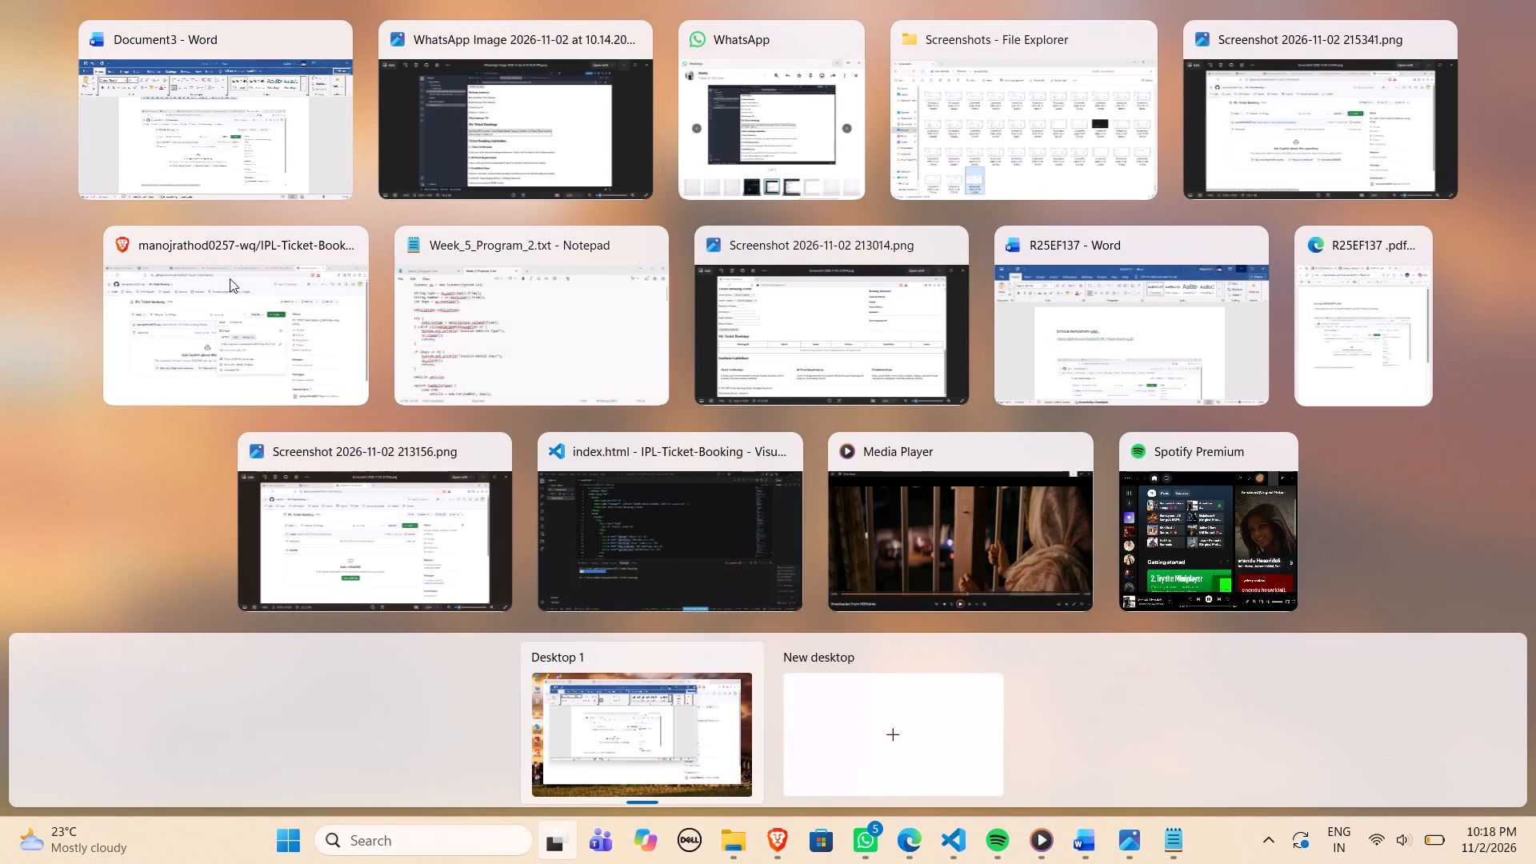
# Switch to Document3 in Word and paste the copied screenshot of the ticket booking page two line breaks below the GitHub repository screenshot.
pyautogui.click(220, 182)
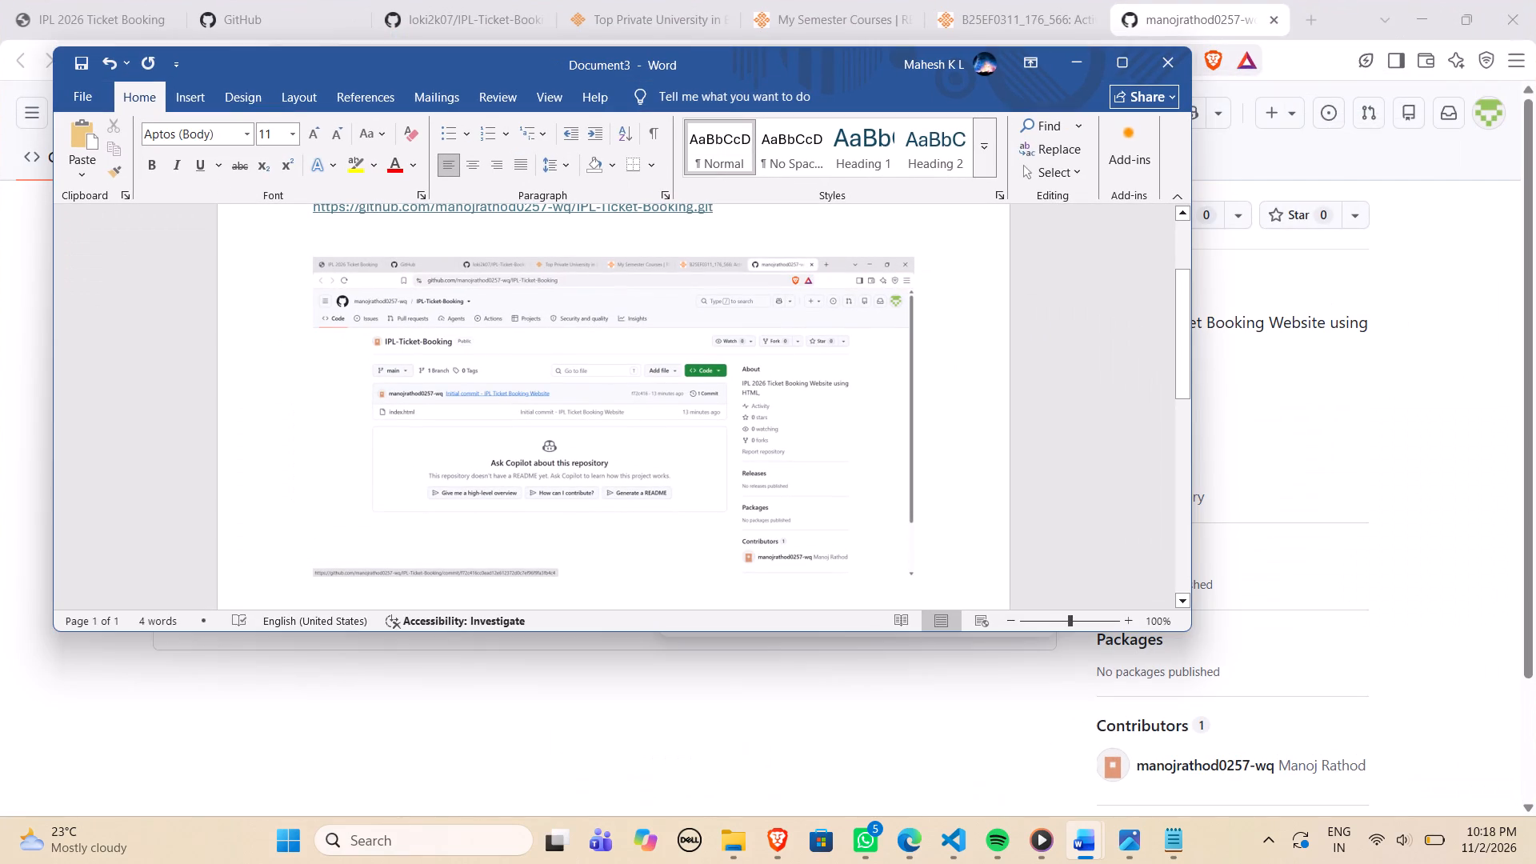
pyautogui.hscroll(1, 414, 351)
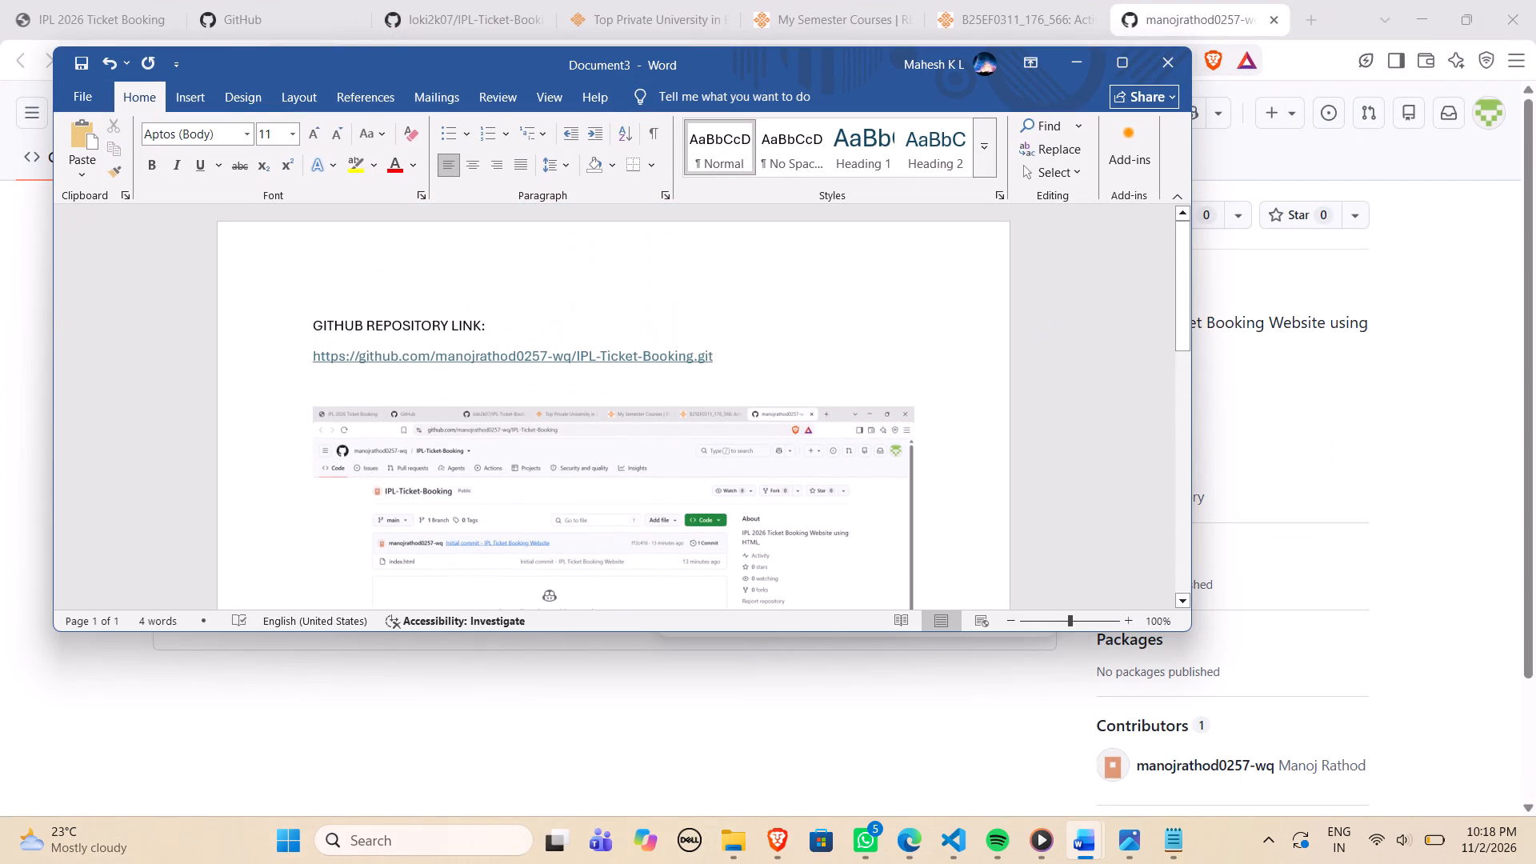
pyautogui.hscroll(1, 414, 351)
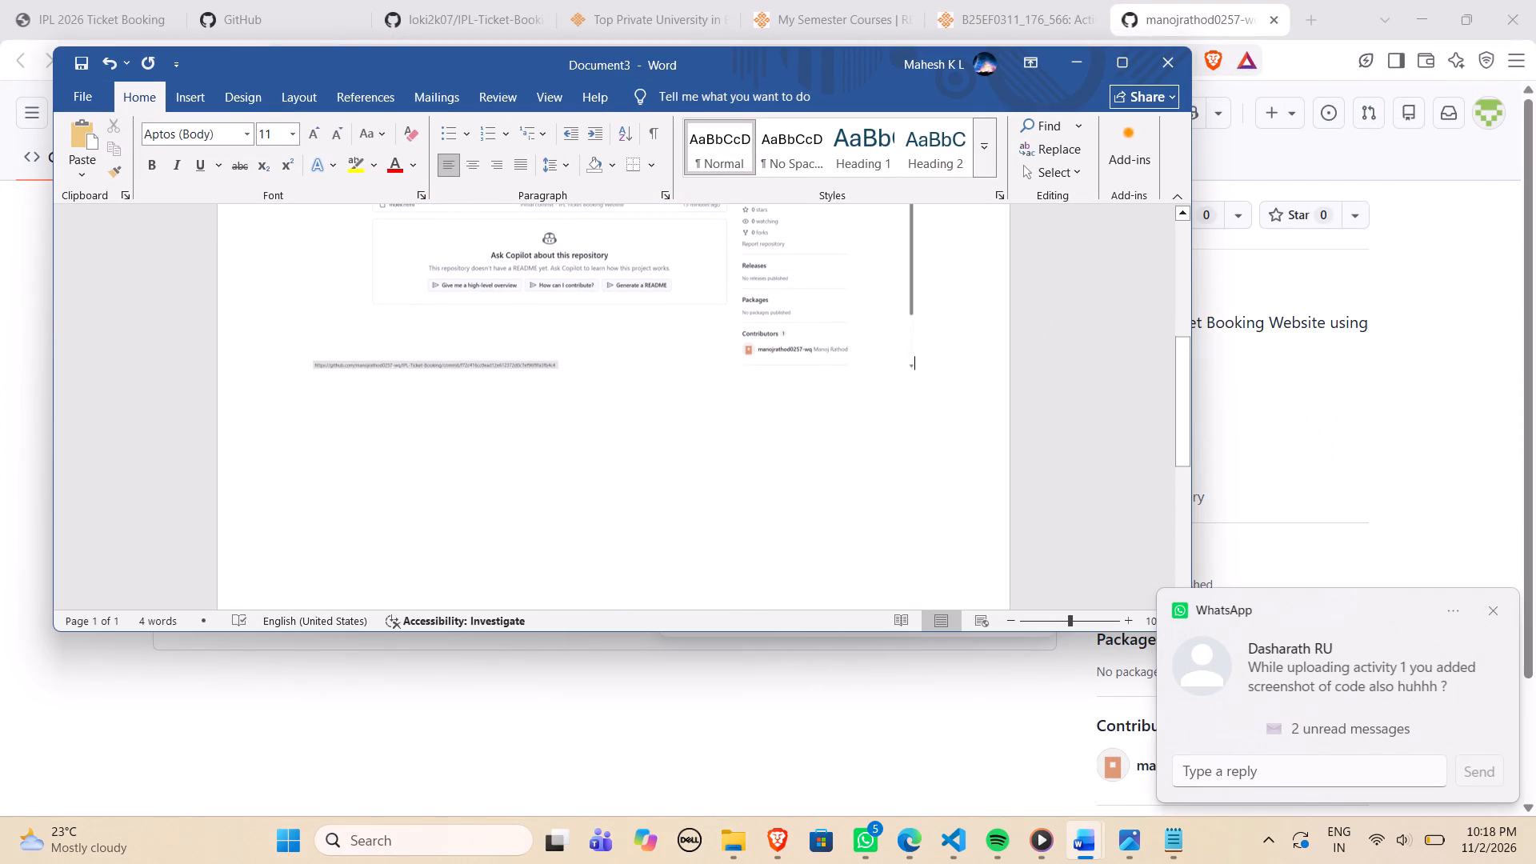
pyautogui.hscroll(3, 414, 351)
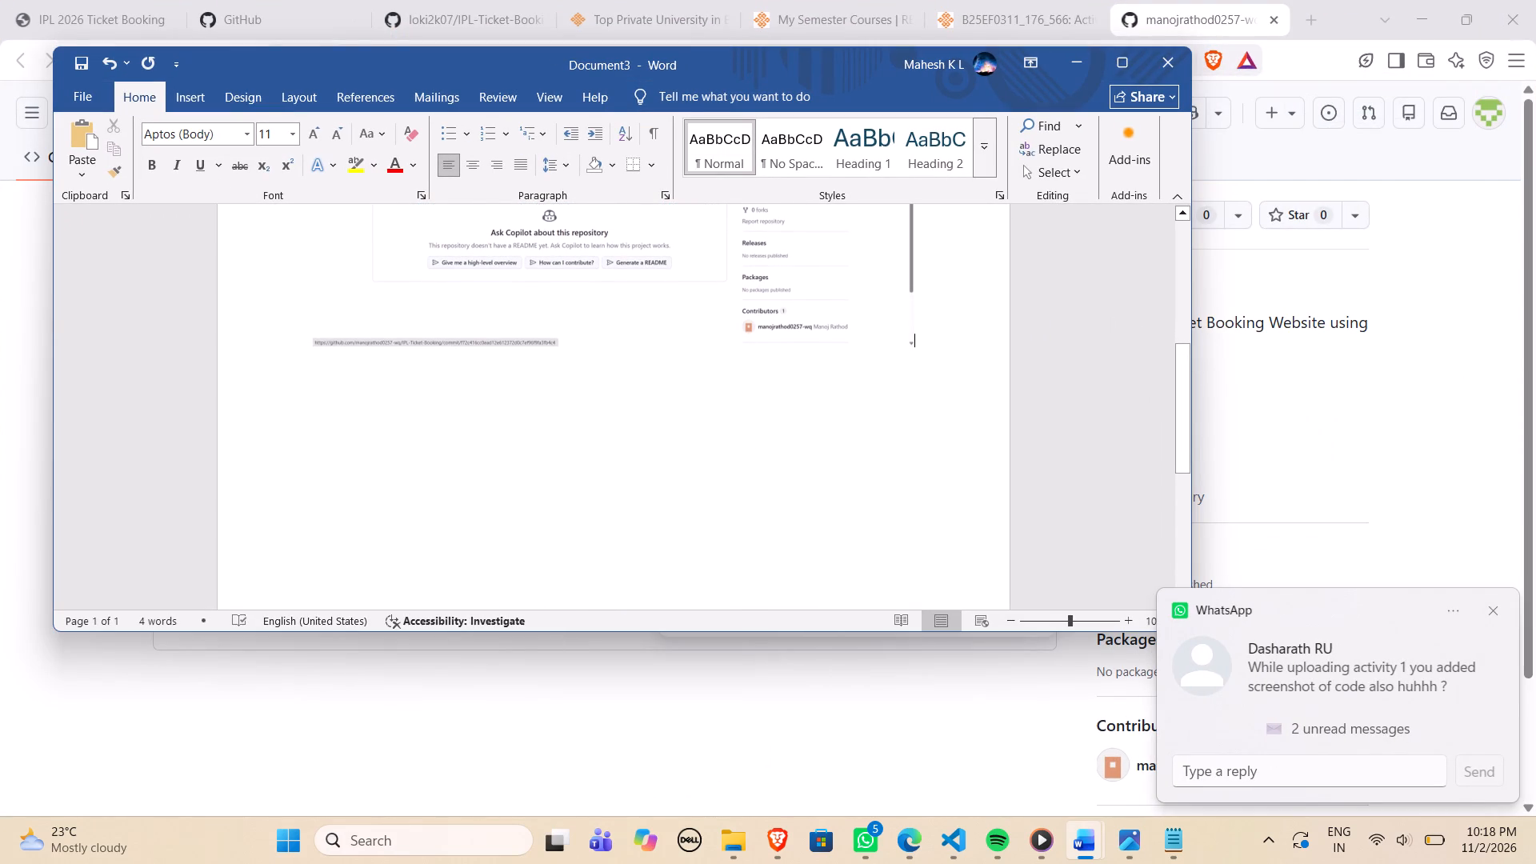
pyautogui.scroll(-1, 414, 351)
pyautogui.scroll(1, 414, 351)
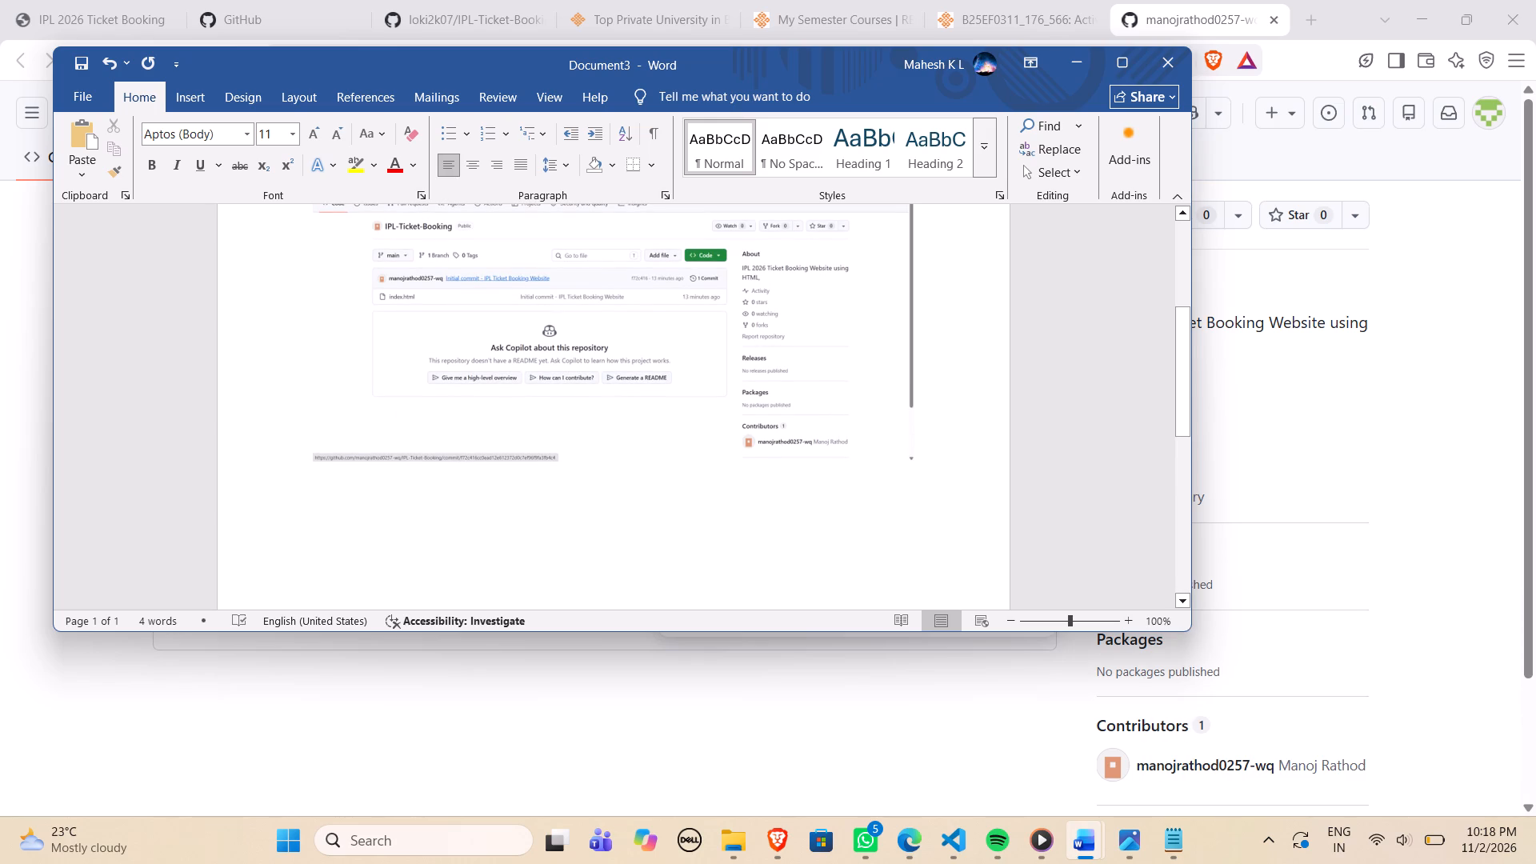
pyautogui.press('Return')
pyautogui.press('Return')
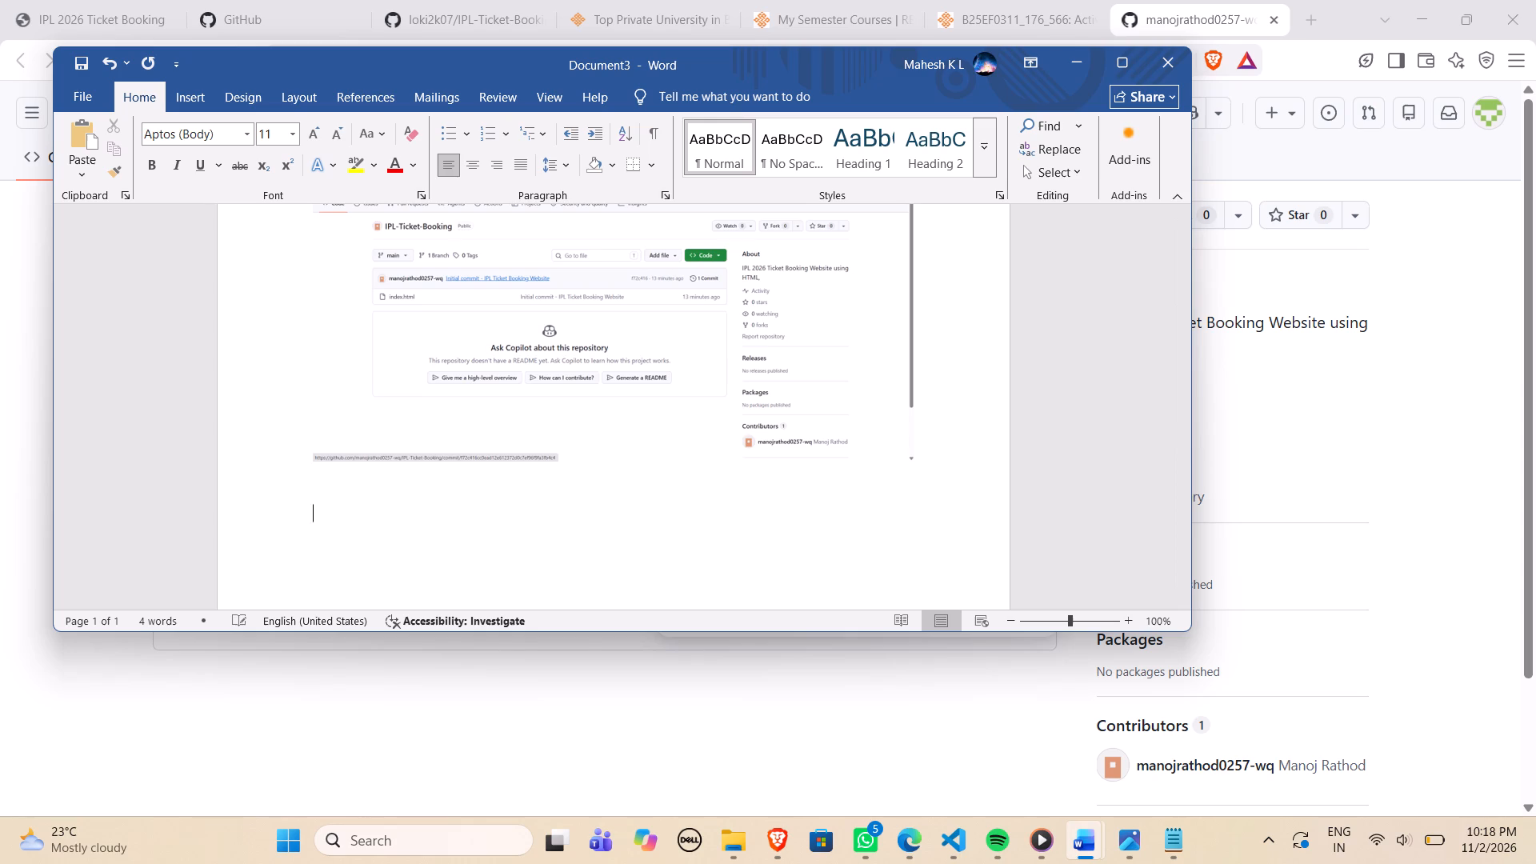
pyautogui.hotkey('ctrl', 'v')
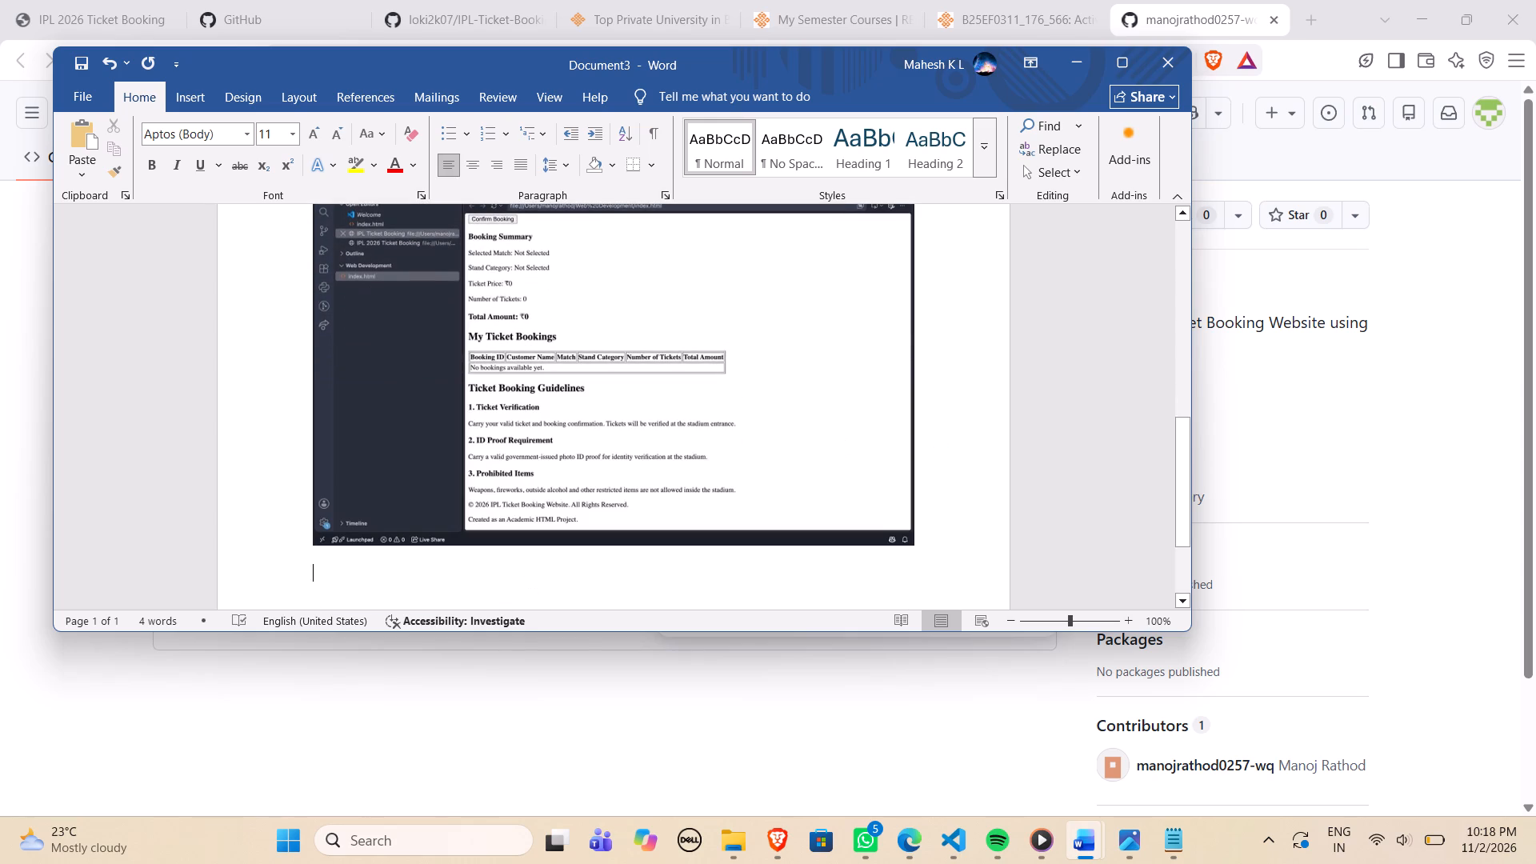
pyautogui.scroll(-1, 909, 466)
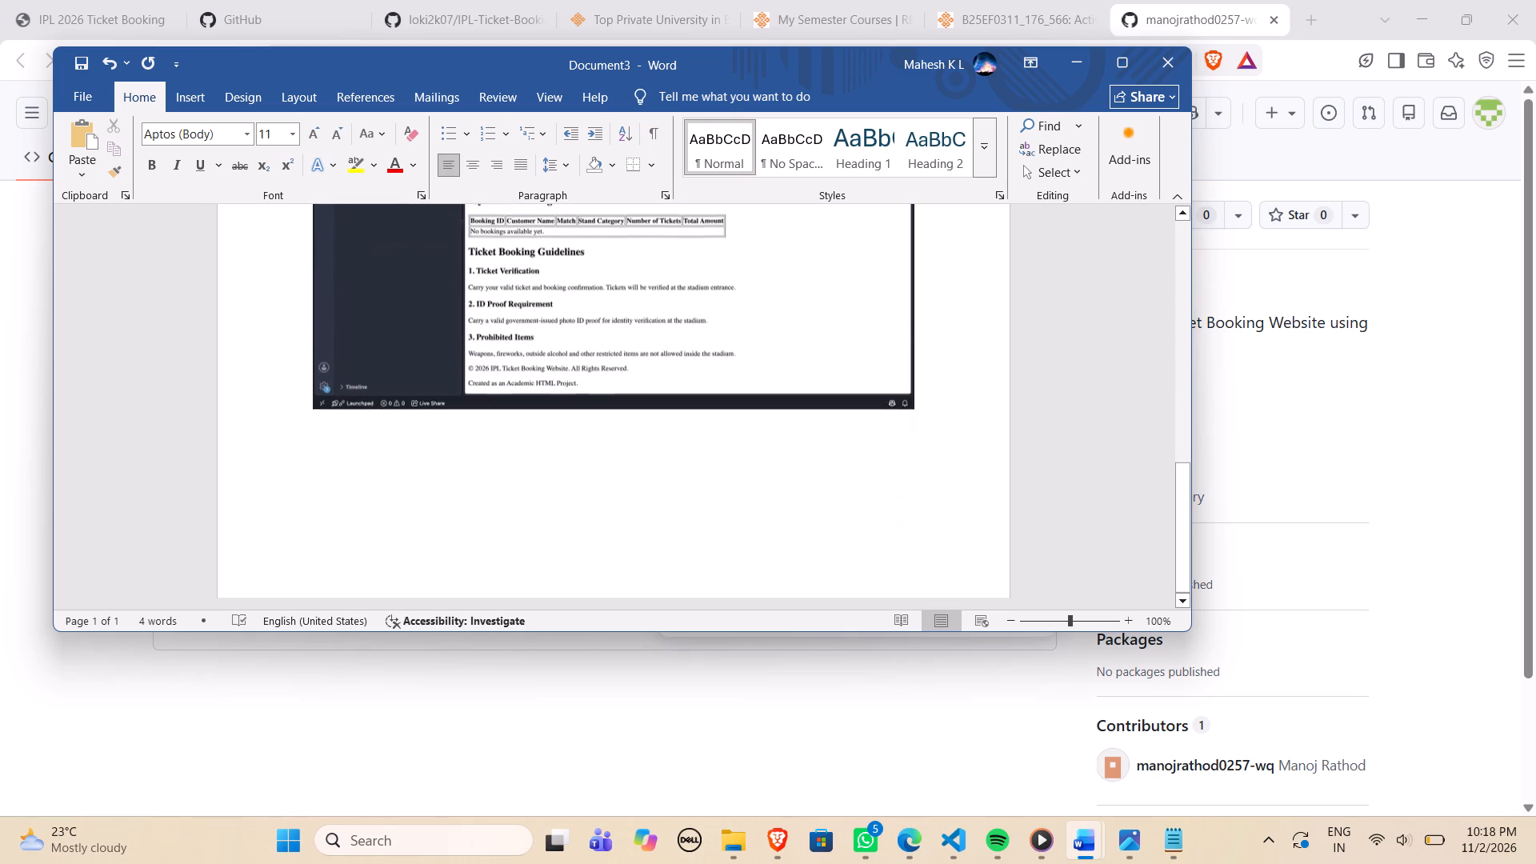
pyautogui.scroll(-1, 909, 466)
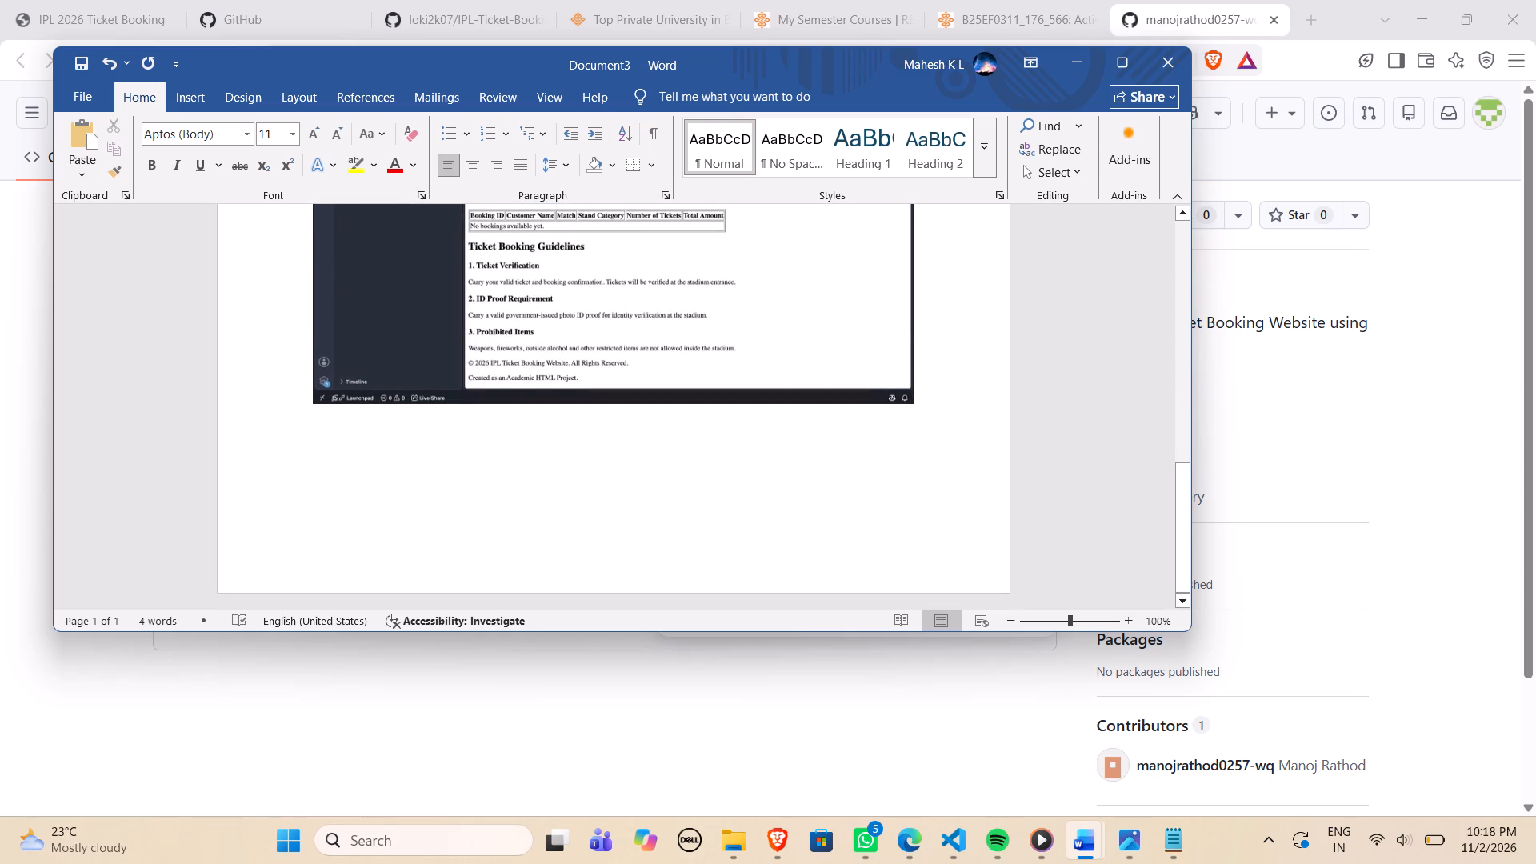
pyautogui.scroll(1, 909, 466)
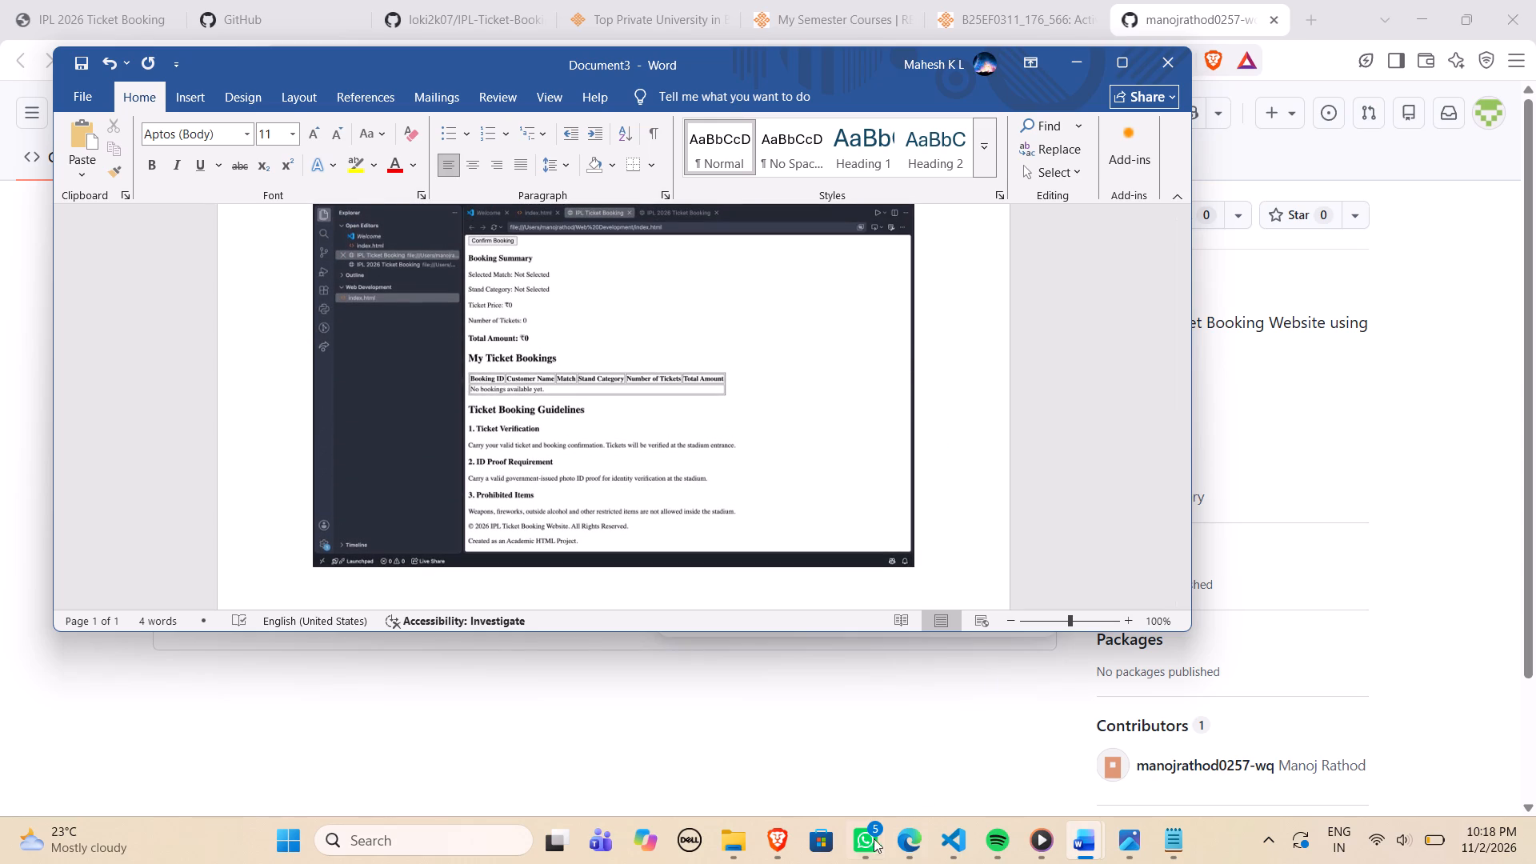
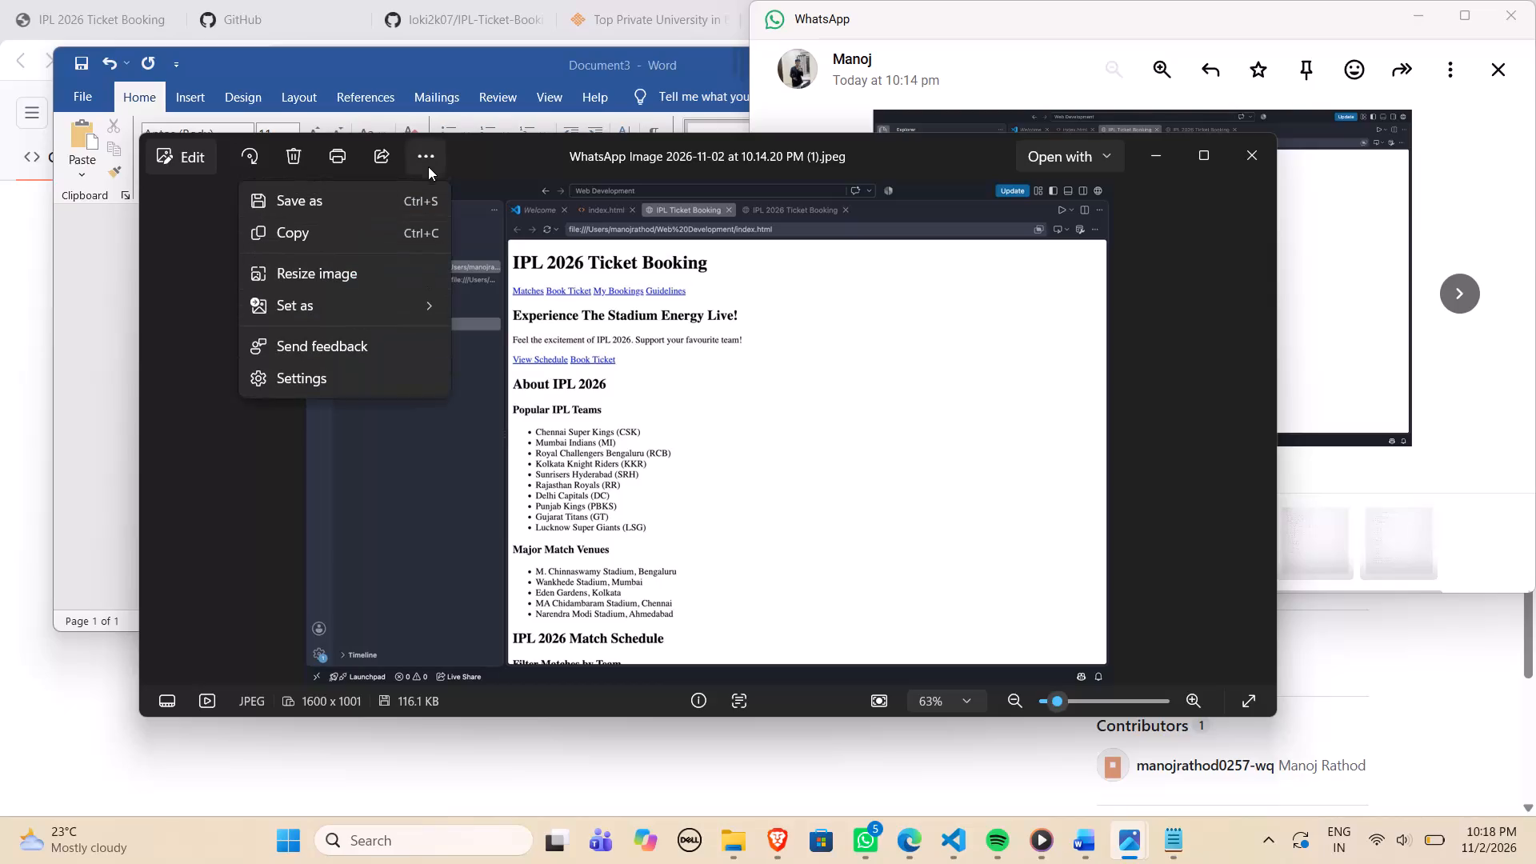
# Copy the IPL 2026 Ticket Booking webpage screenshot, WhatsApp Image 2026-11-02 at 10.14.20 PM (1).jpeg, to the clipboard.
pyautogui.click(349, 231)
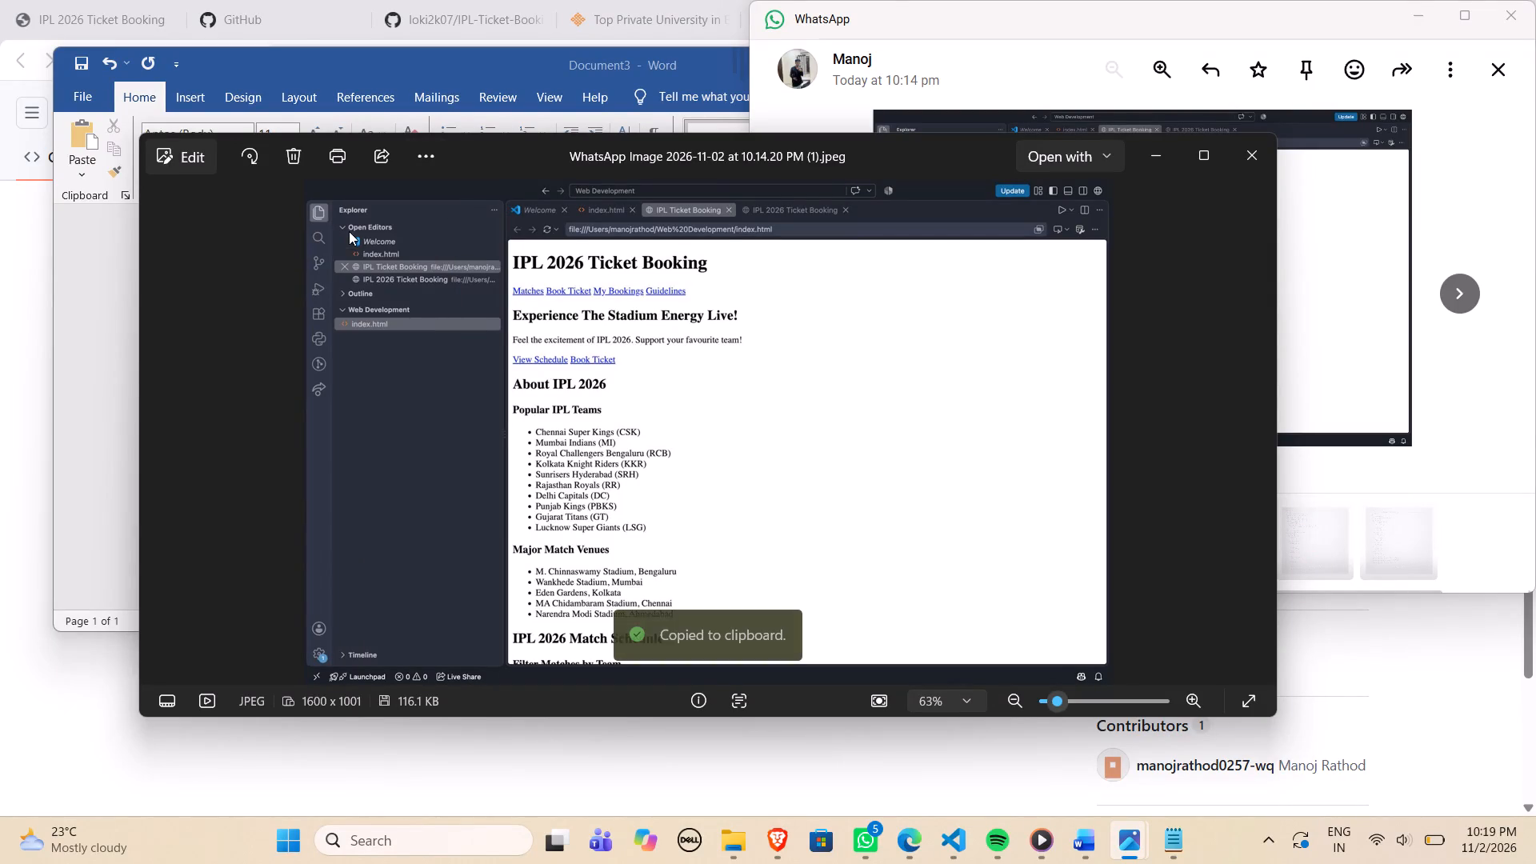
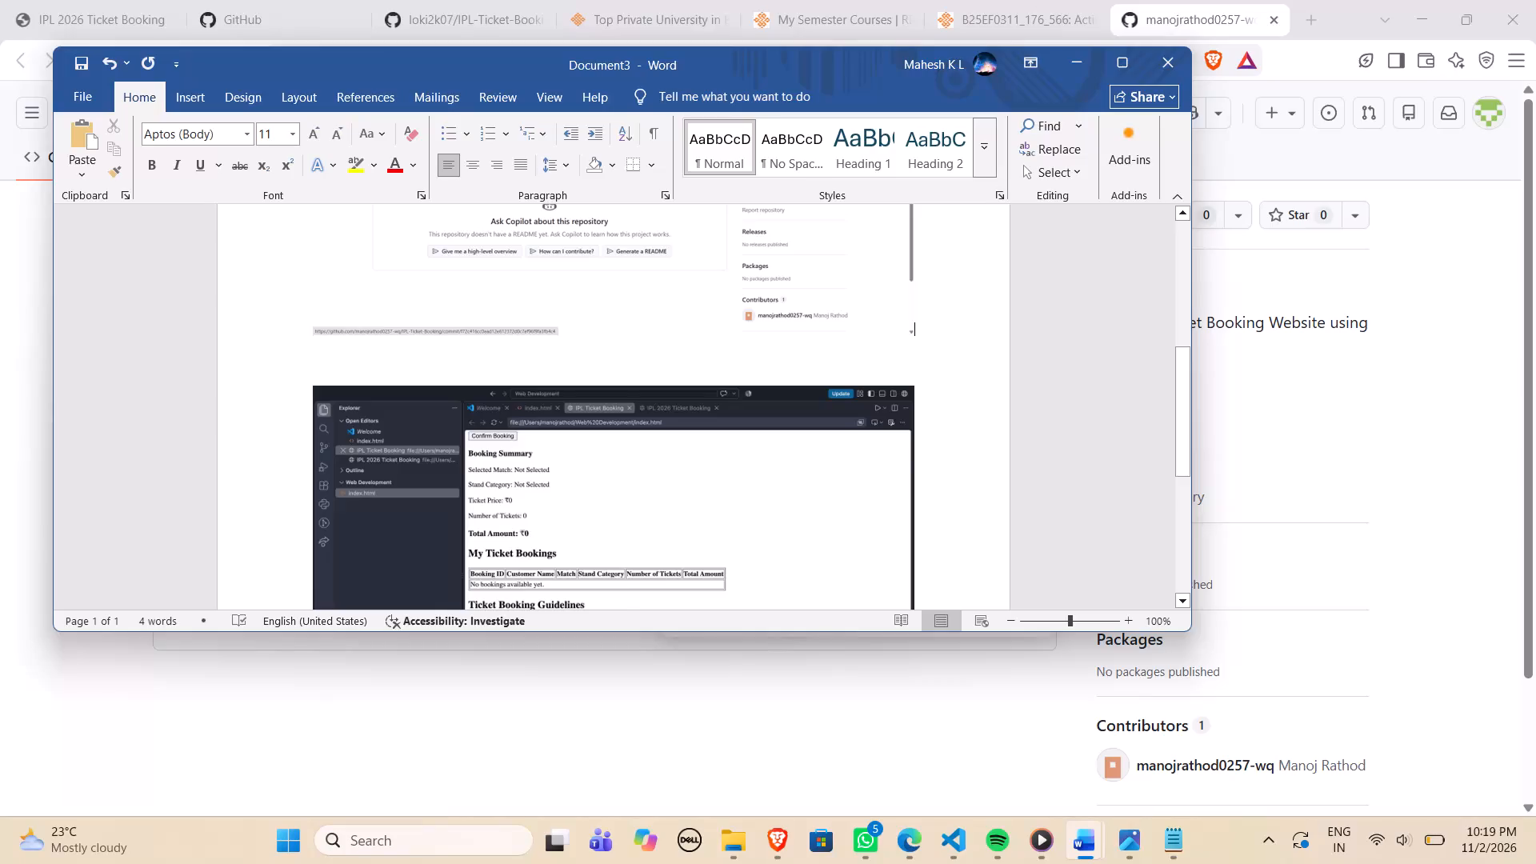
# Paste the IPL Ticket Booking webpage screenshot on a new line below the repository screenshot in Document3.
pyautogui.press('Return')
pyautogui.hotkey('ctrl', 'v')
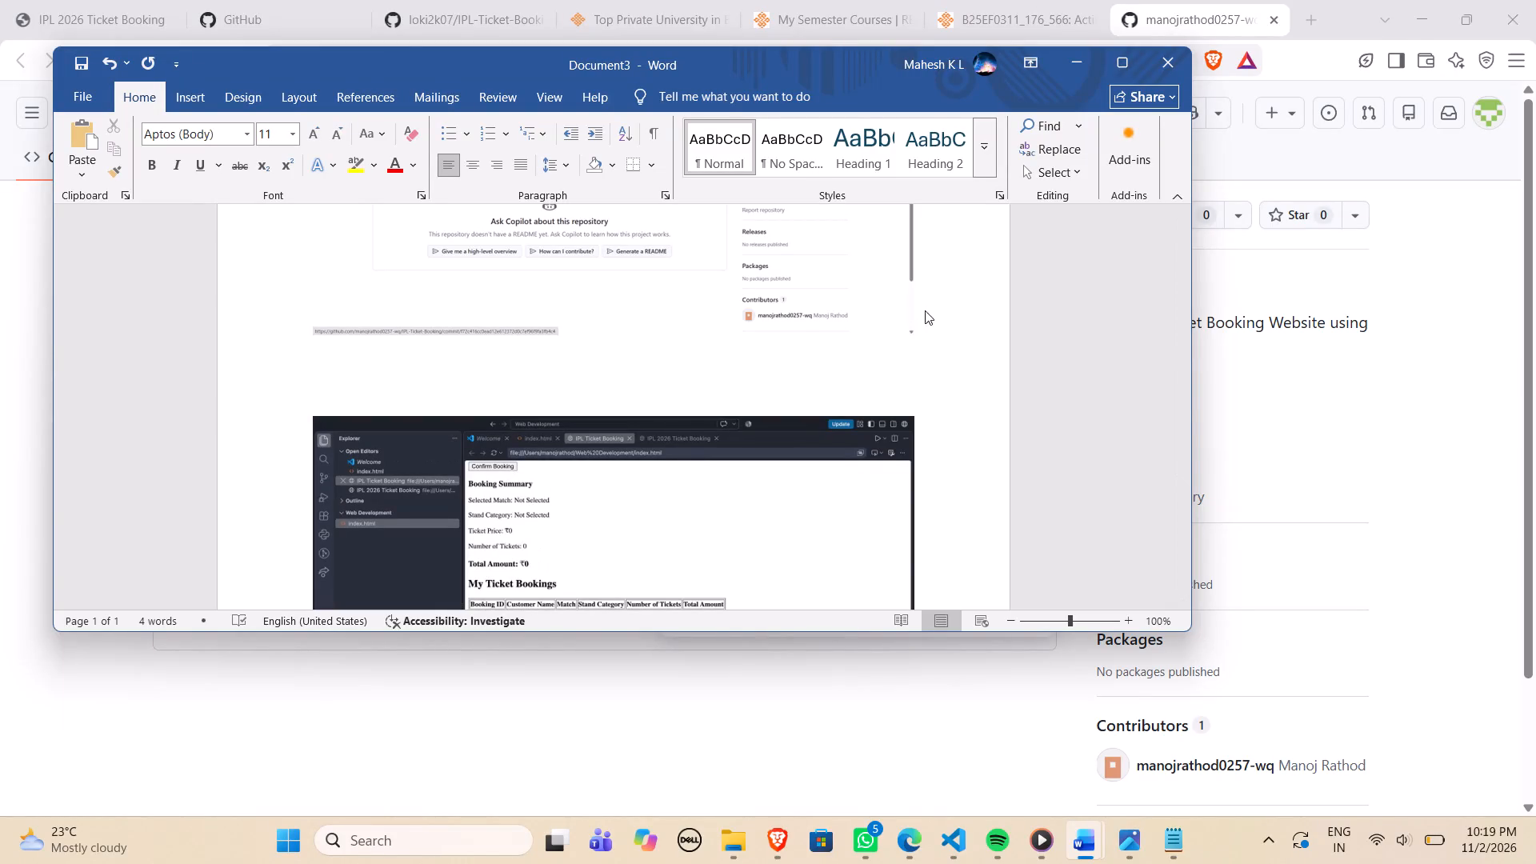
pyautogui.scroll(-3, 925, 310)
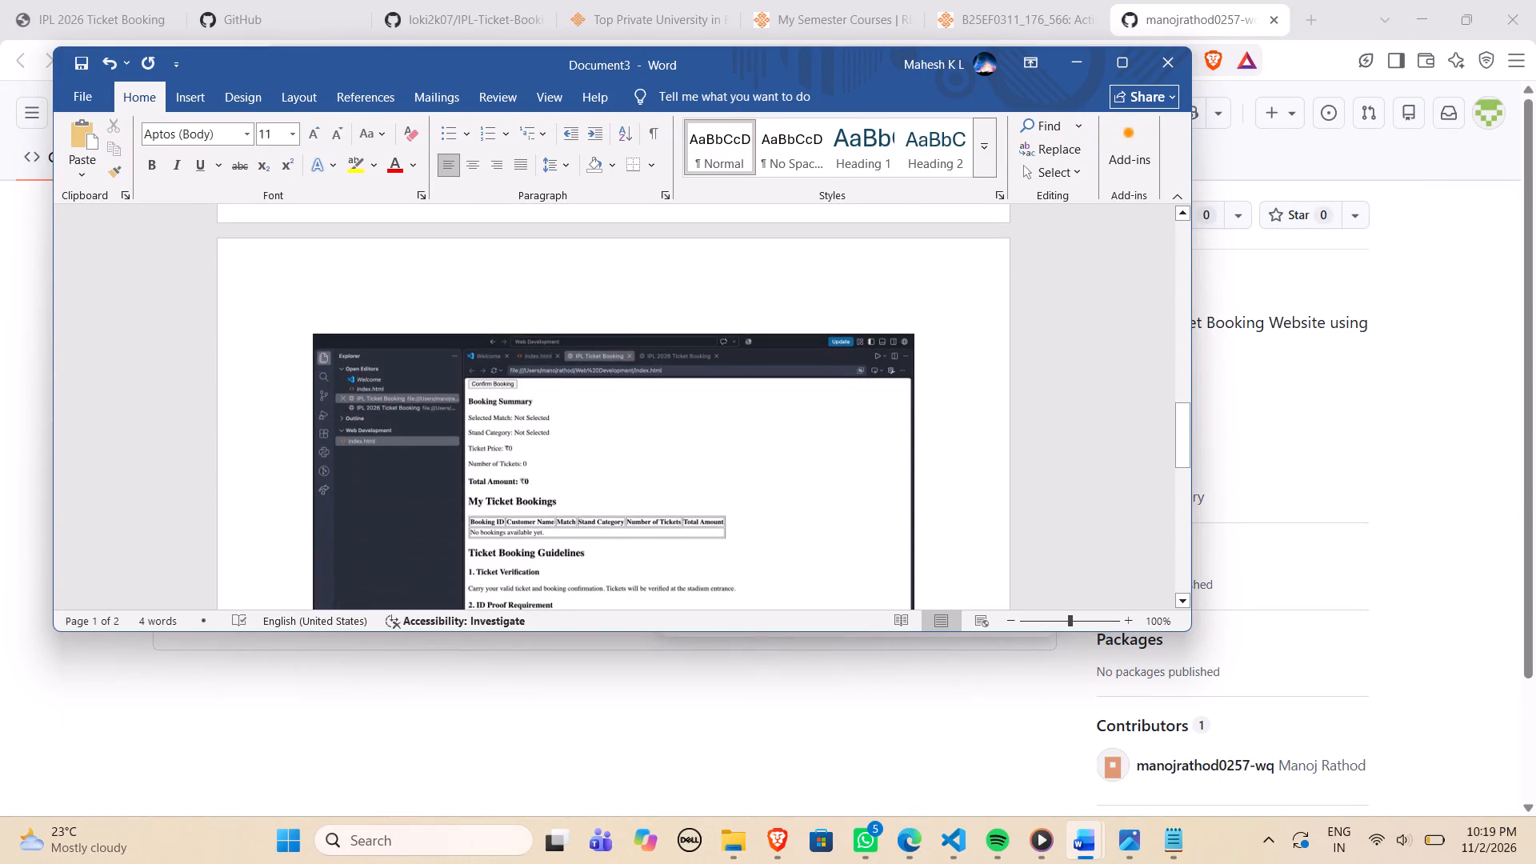
pyautogui.scroll(-1, 925, 310)
pyautogui.scroll(1, 925, 310)
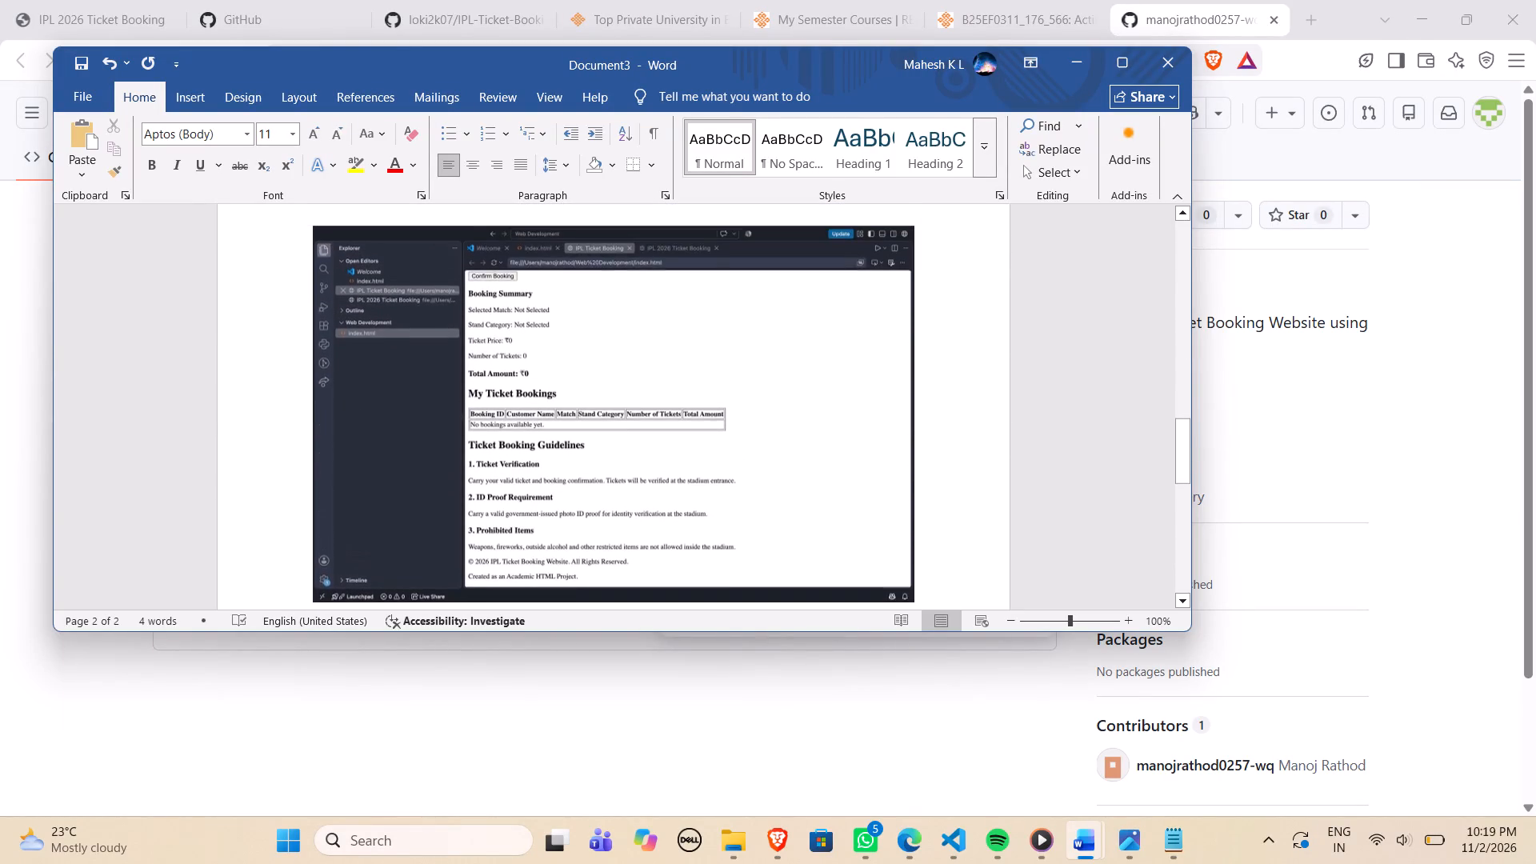
pyautogui.scroll(1, 925, 310)
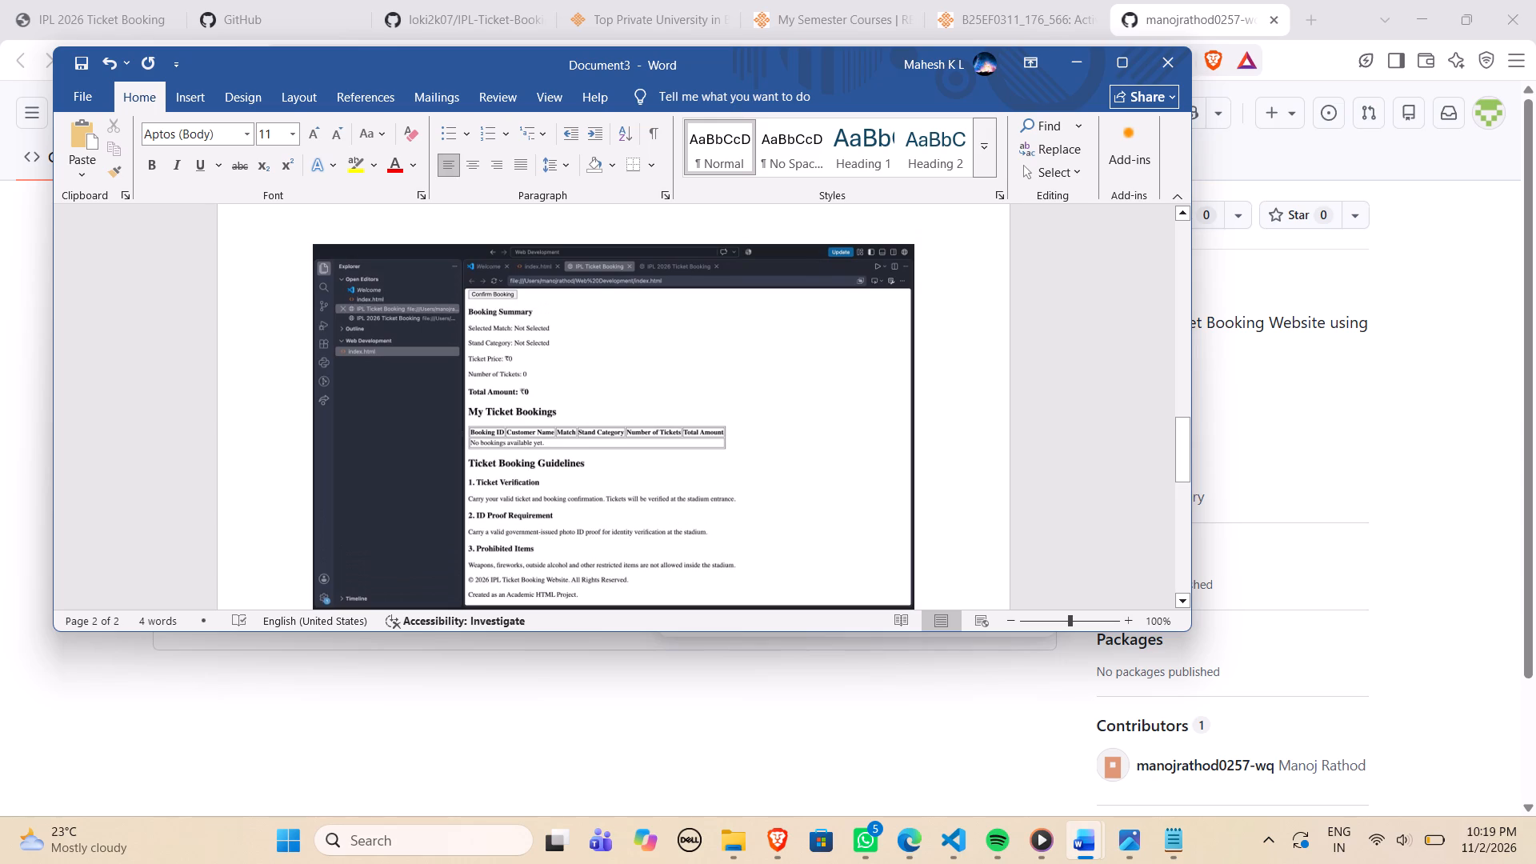
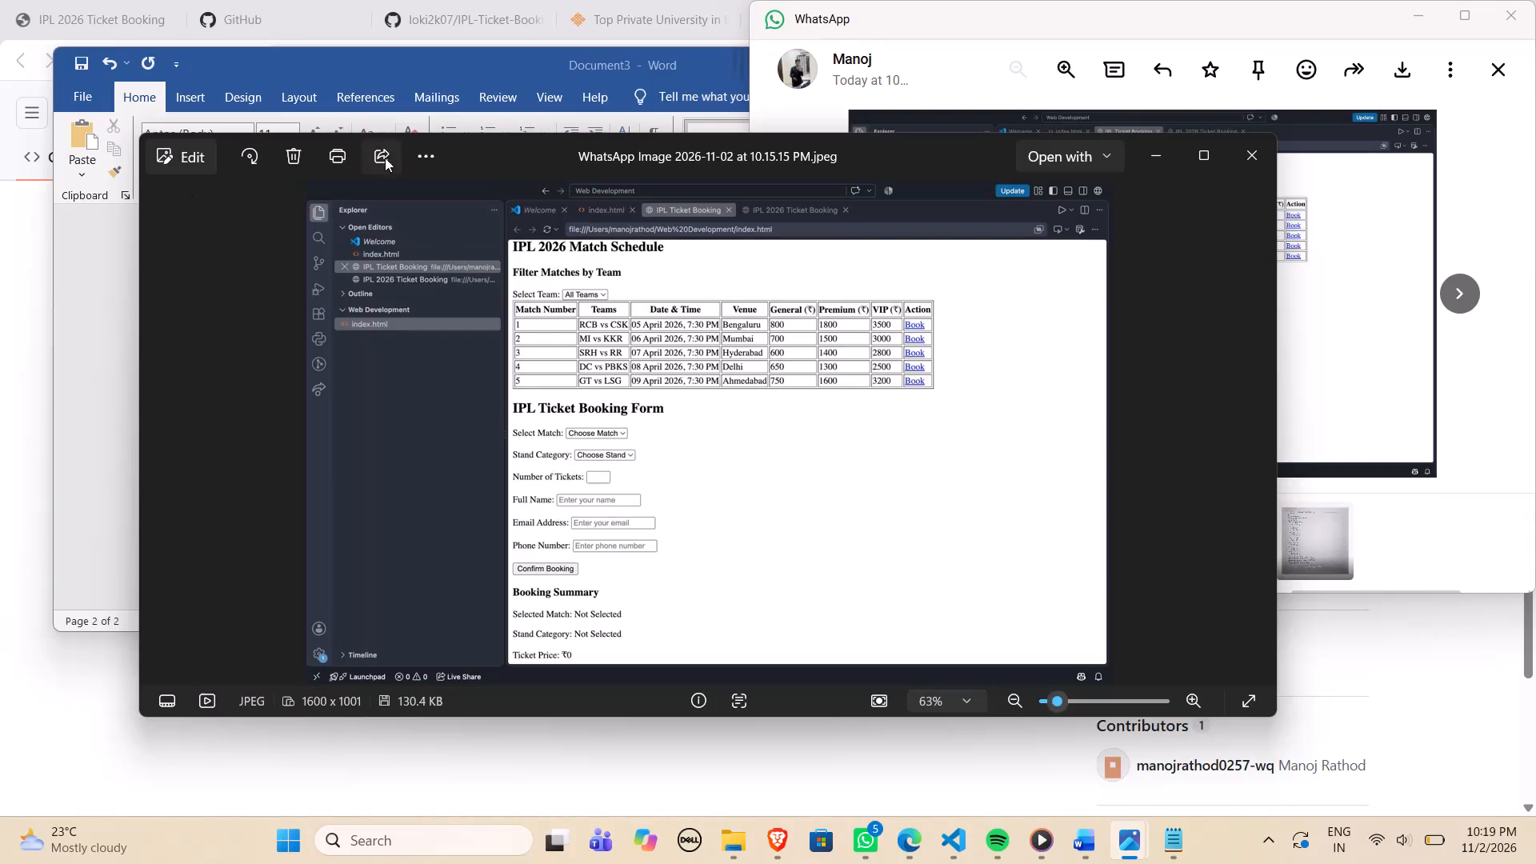
# Copy the opened WhatsApp image of the IPL 2026 Match Schedule and ticket booking form webpage.
pyautogui.click(420, 163)
pyautogui.click(366, 242)
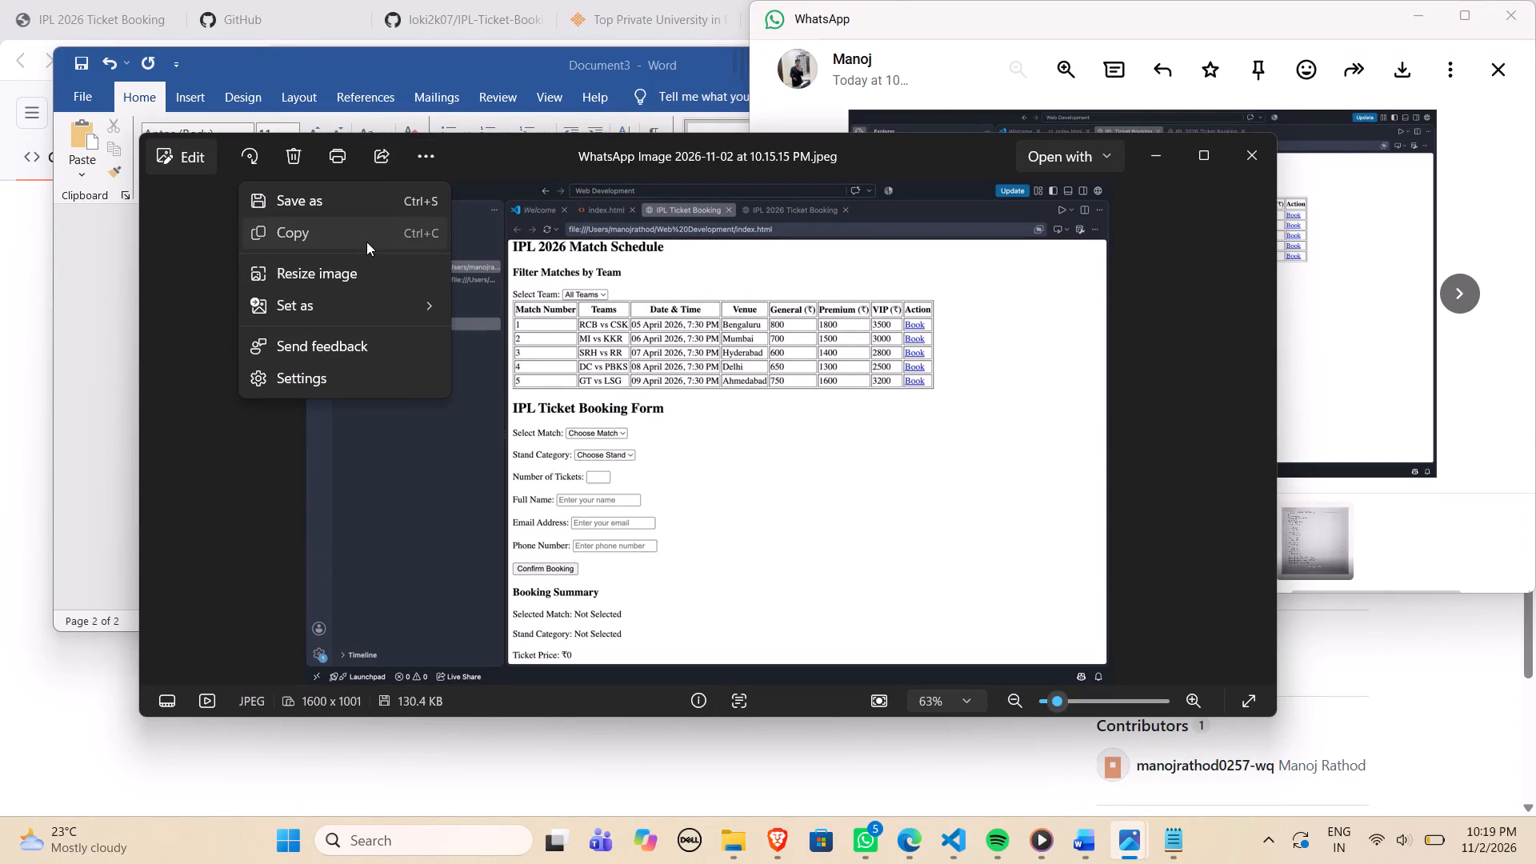
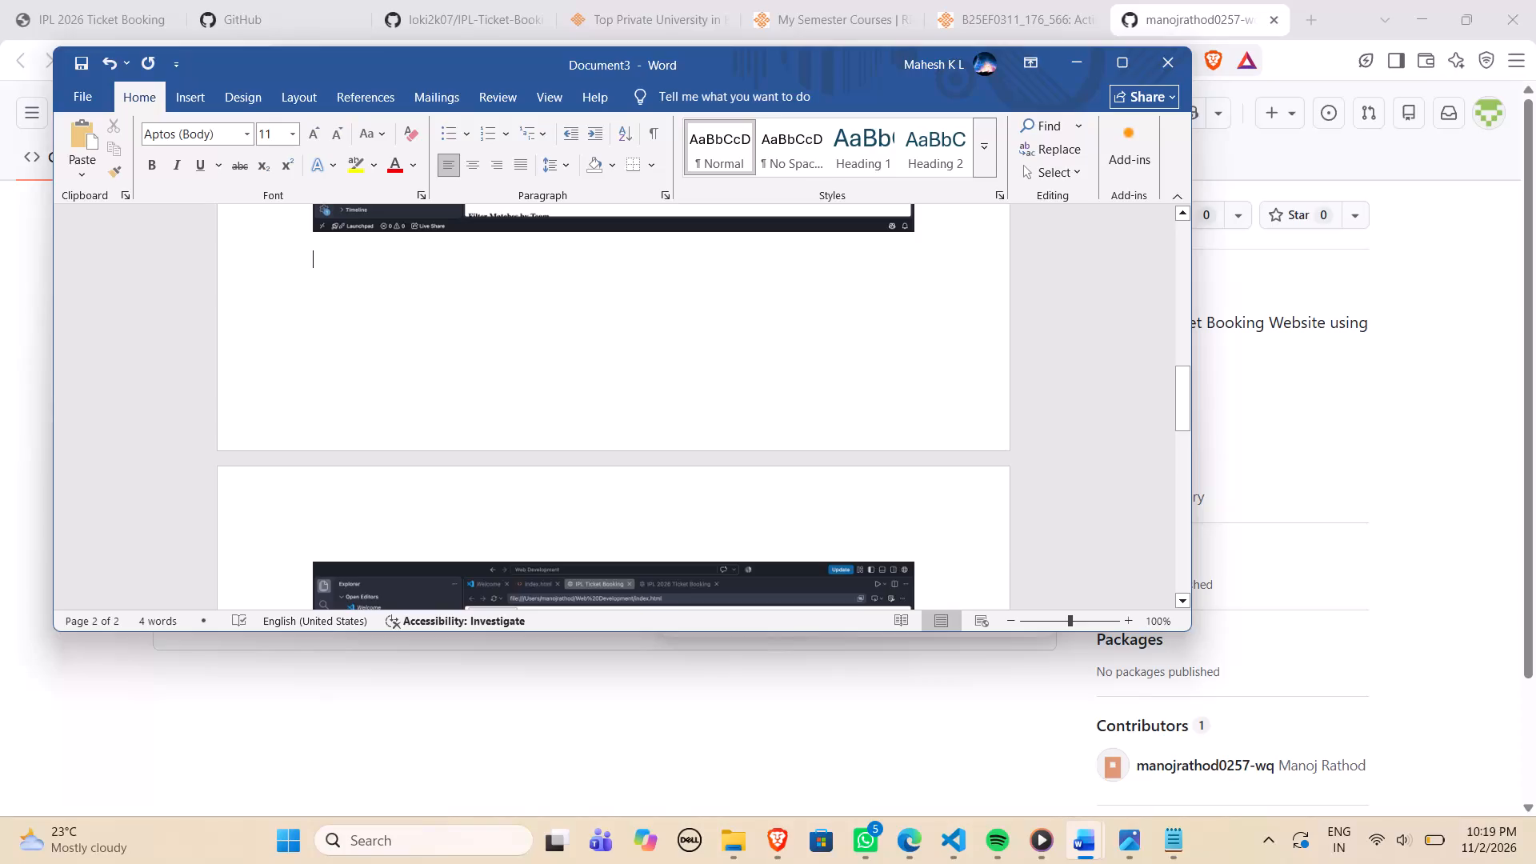
# Paste the webpage screenshot with the match schedule and booking form on a new line below the previous webpage screenshot in Document3.
pyautogui.click(922, 222)
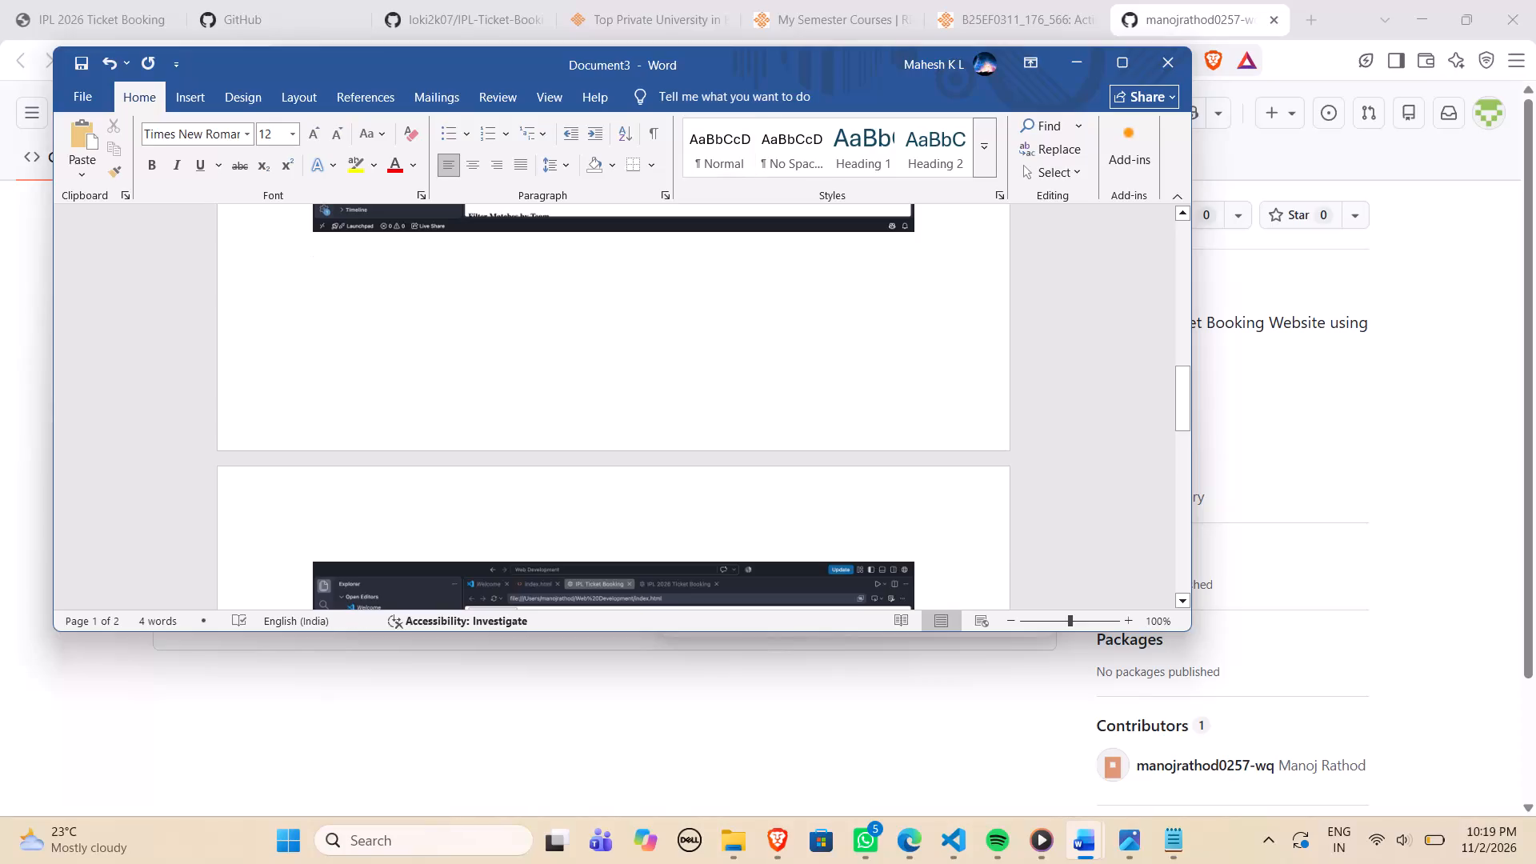
pyautogui.press('Return')
pyautogui.hotkey('ctrl', 'v')
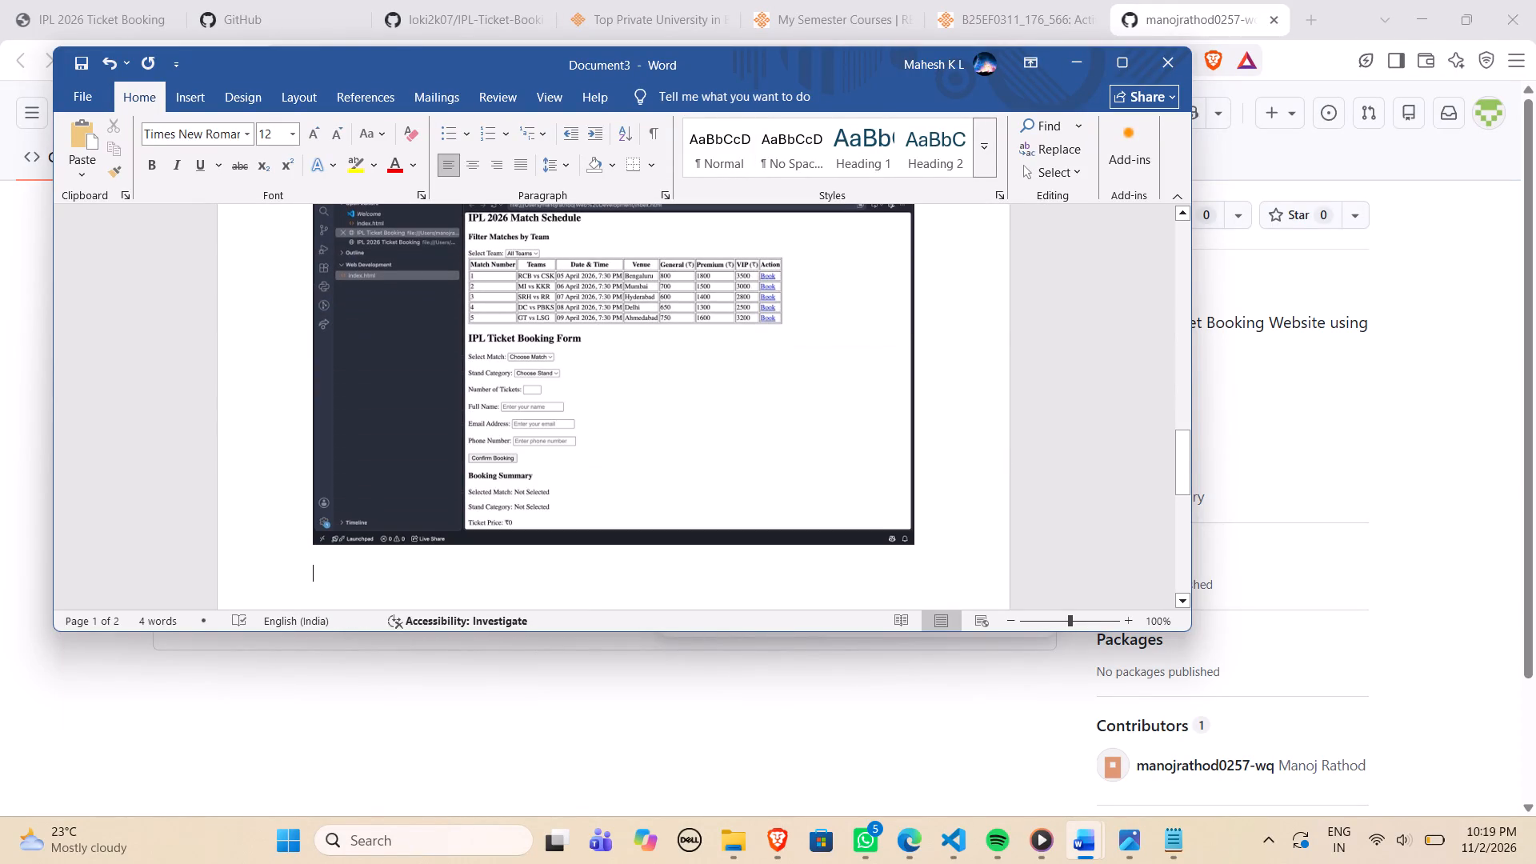
# Check the pasted screenshots back to the repository link in Document3 and maximize the document window.
pyautogui.scroll(-4, 918, 225)
pyautogui.scroll(6, 918, 225)
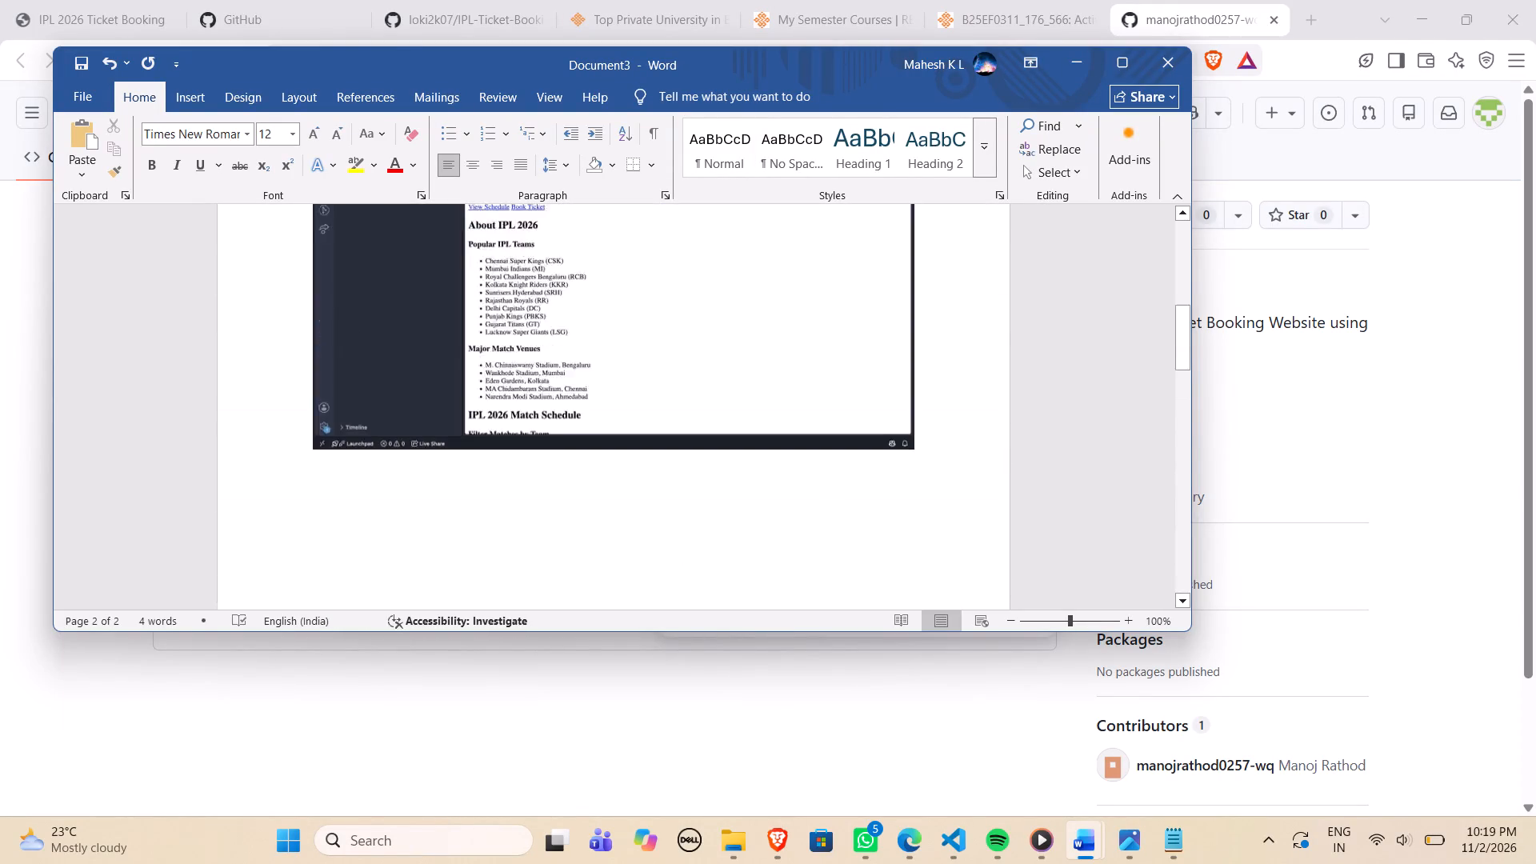
pyautogui.scroll(2, 918, 225)
pyautogui.click(1129, 58)
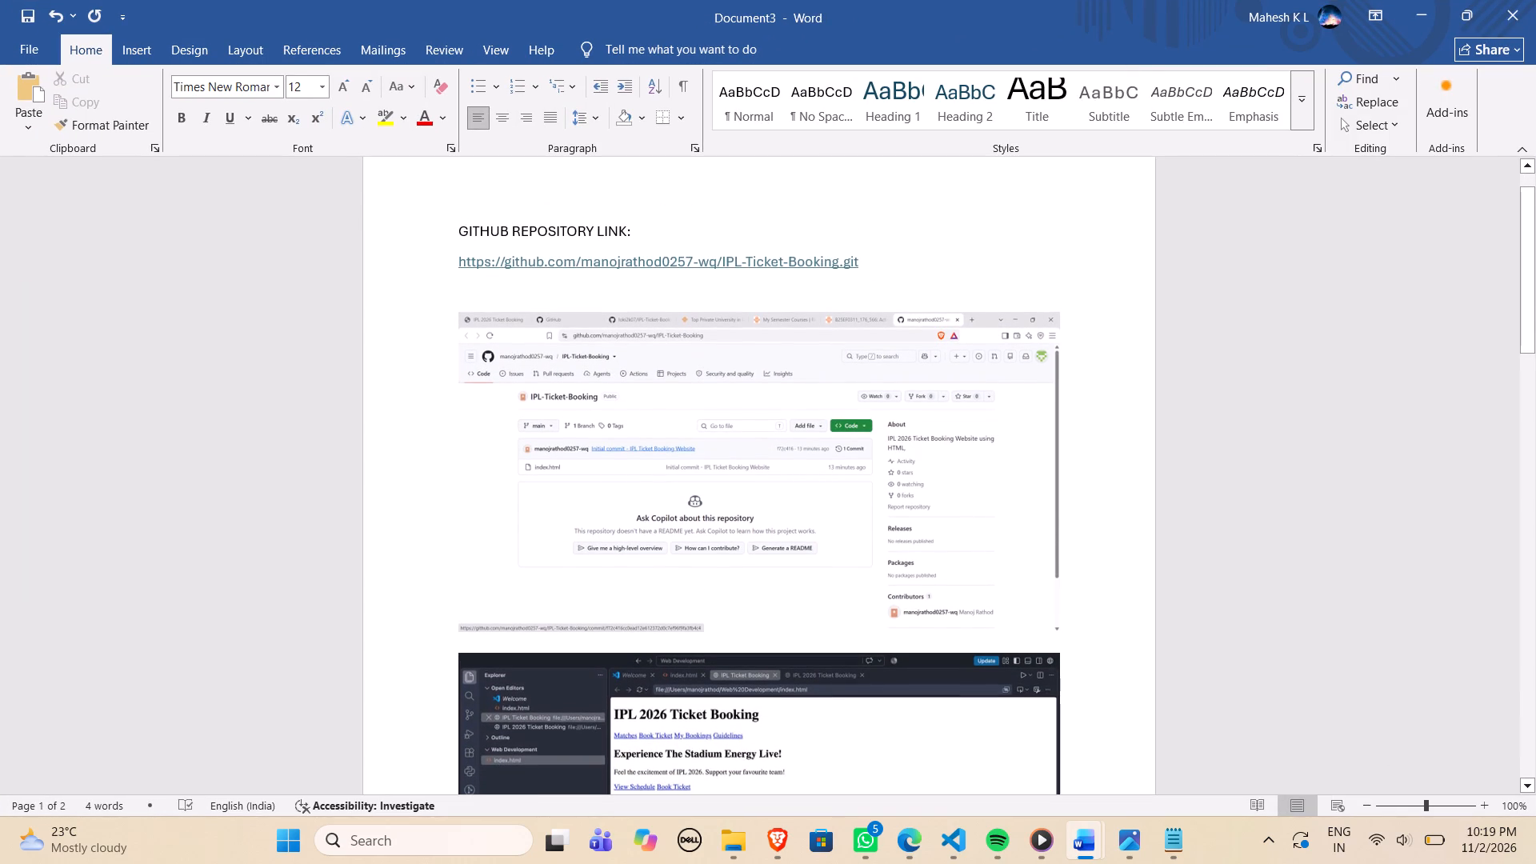
# Review the repository link and website screenshots across Document3's pages, and check the earlier registration-number PDF open in Edge.
pyautogui.scroll(-15, 878, 630)
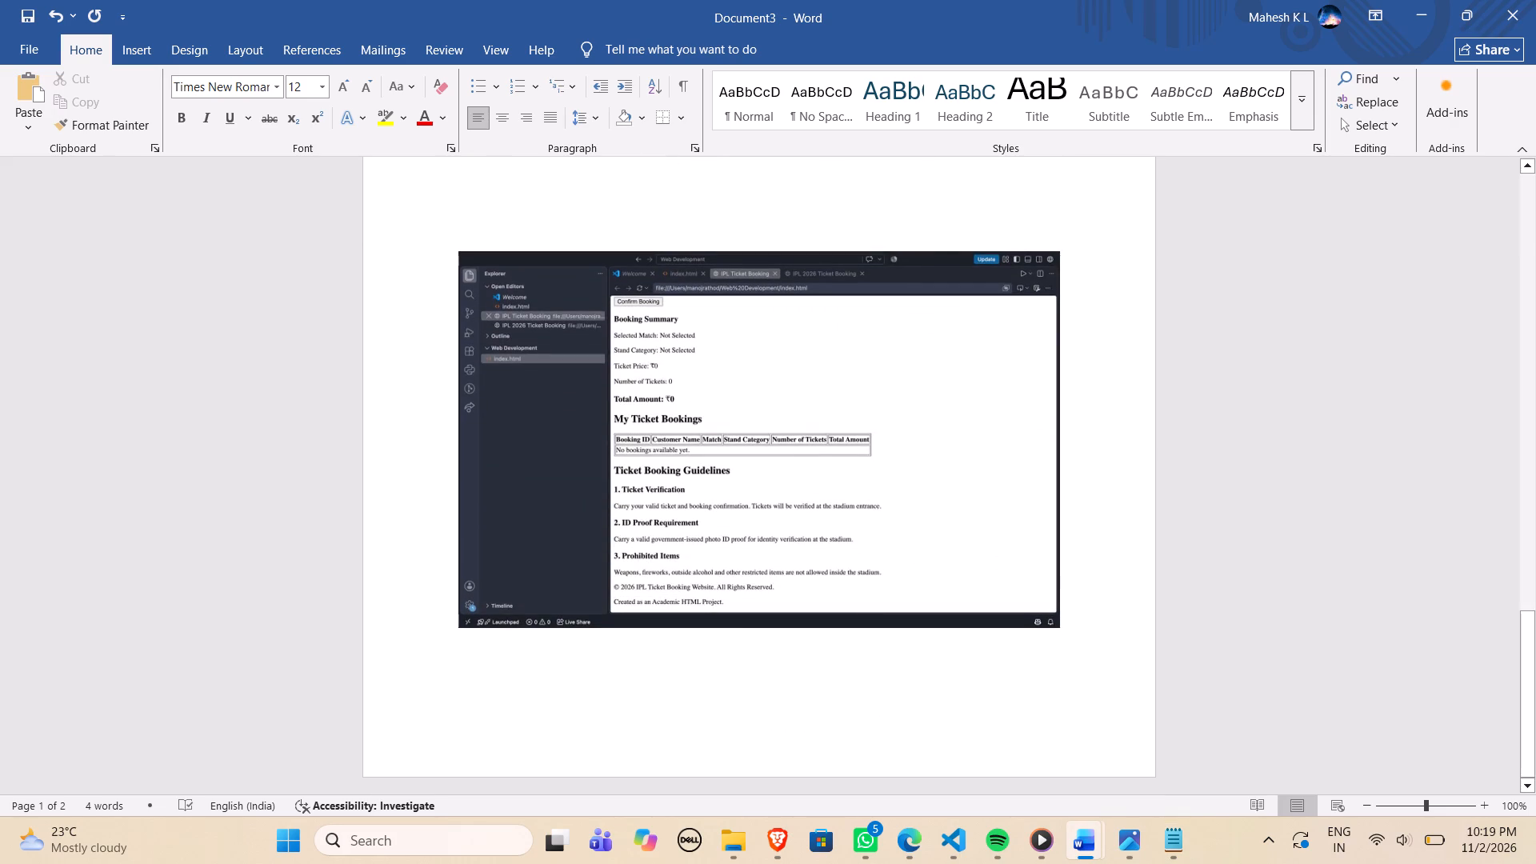
pyautogui.scroll(17, 794, 440)
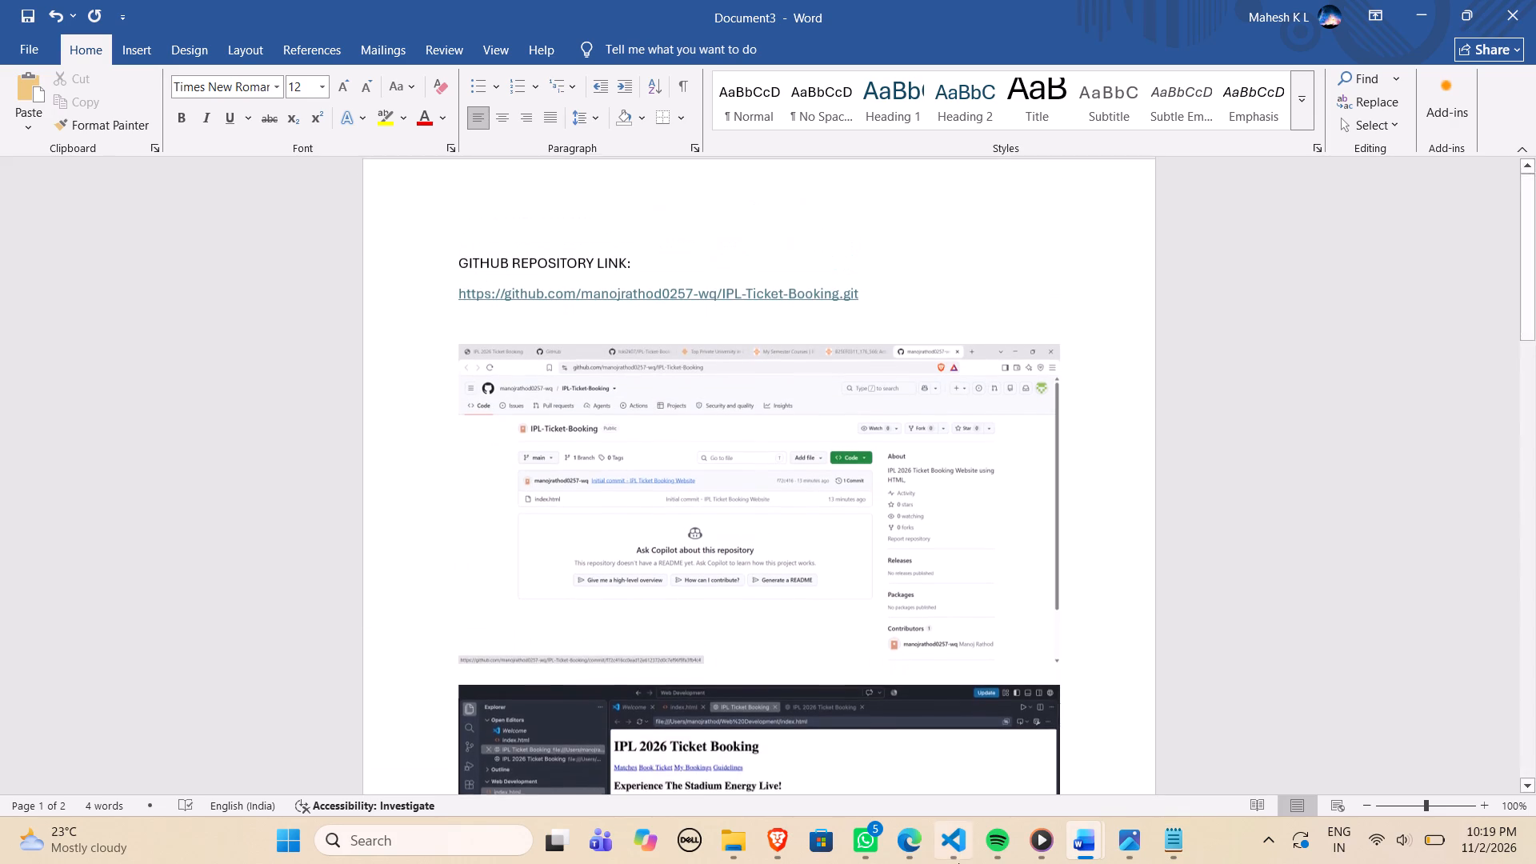
pyautogui.click(1083, 855)
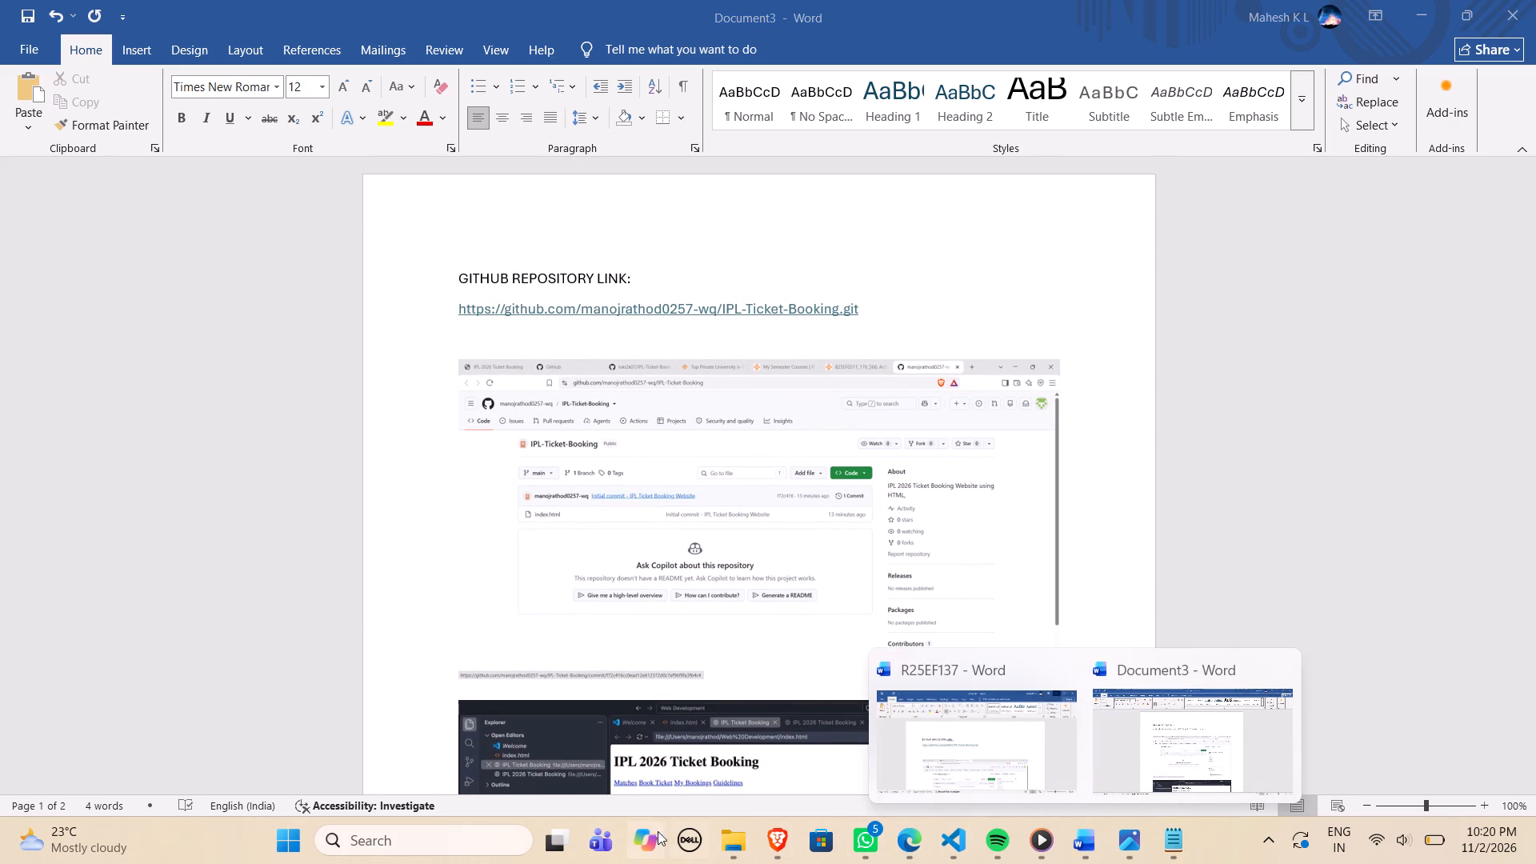
pyautogui.click(916, 842)
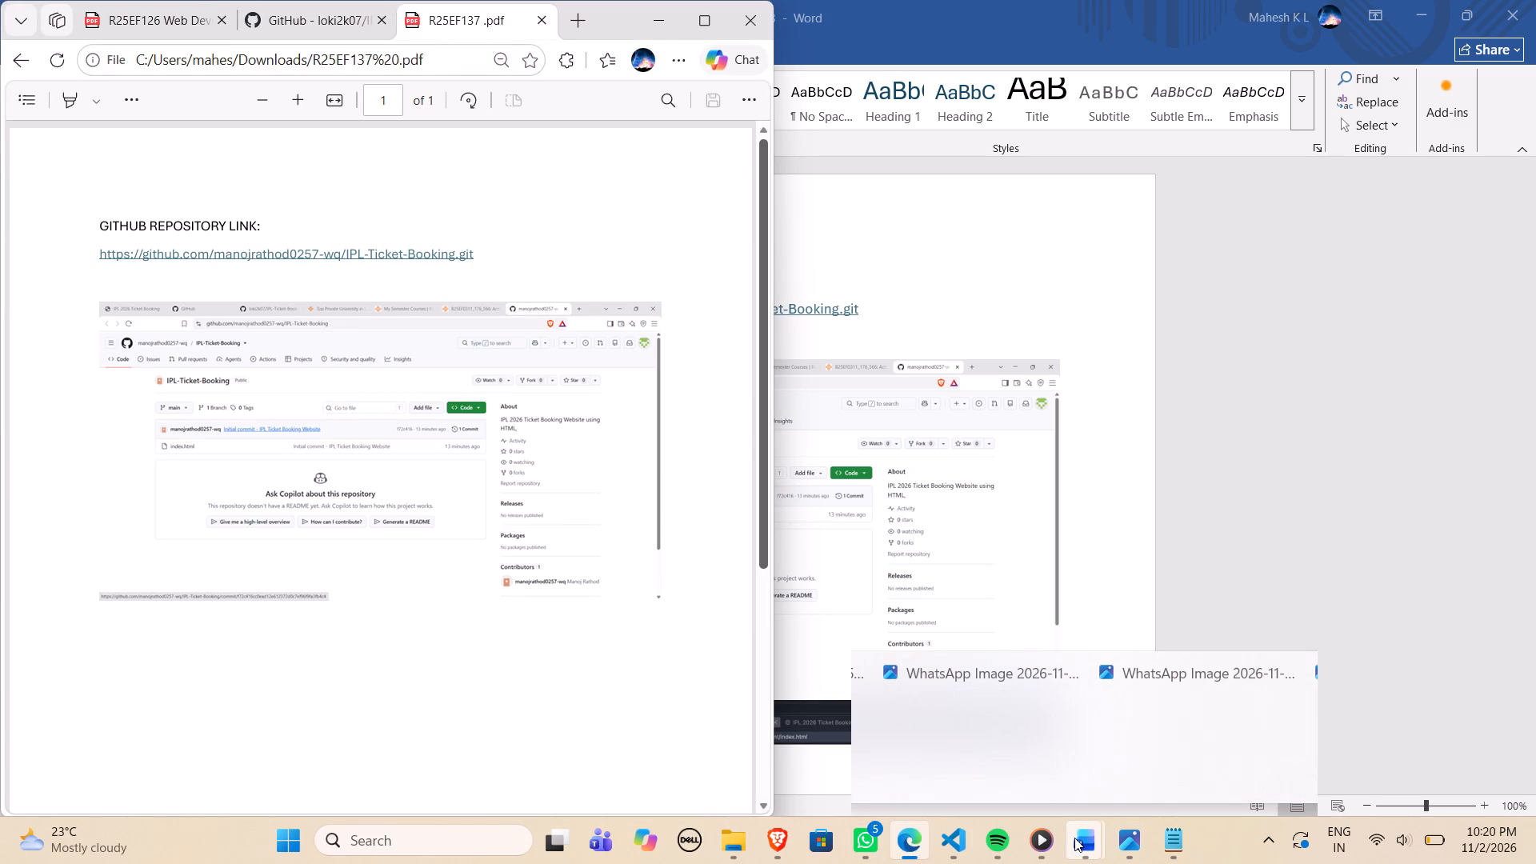
pyautogui.click(928, 426)
pyautogui.scroll(-1, 928, 426)
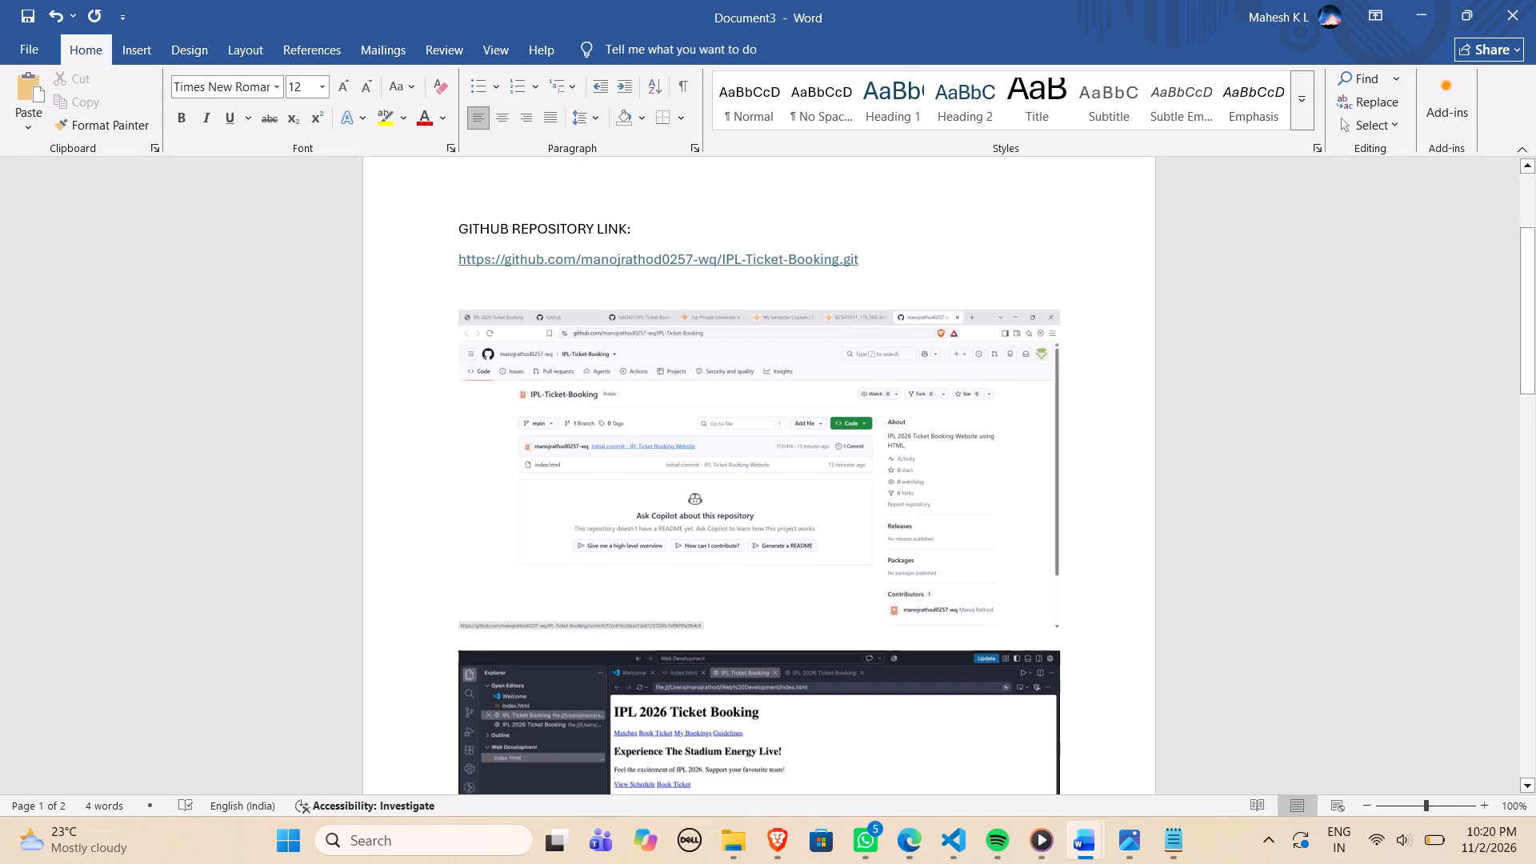
pyautogui.scroll(-2, 928, 426)
pyautogui.scroll(2, 928, 426)
pyautogui.scroll(-5, 928, 426)
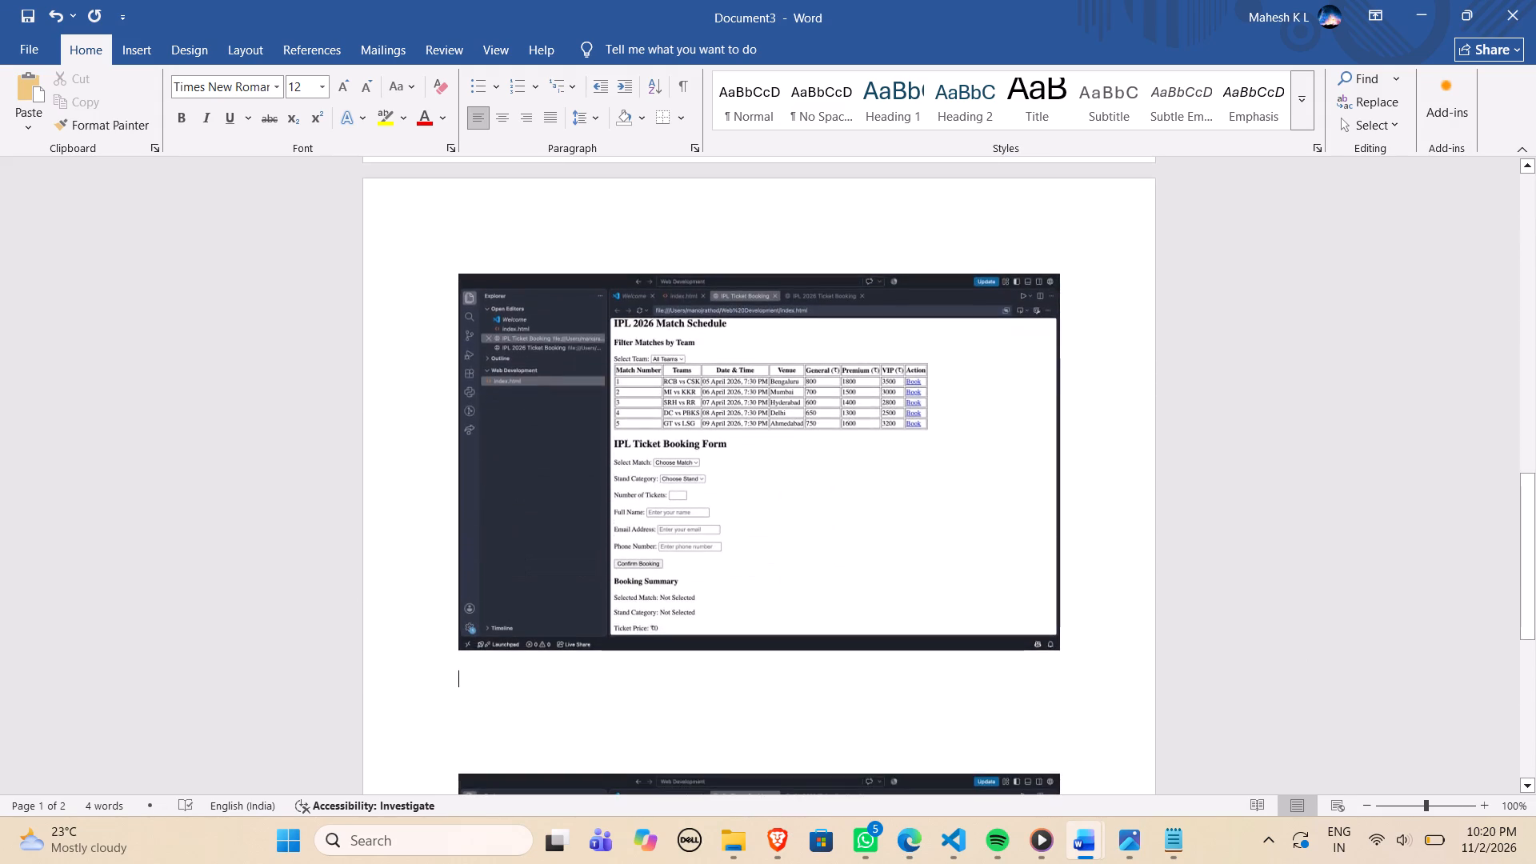
pyautogui.scroll(-13, 874, 438)
pyautogui.scroll(4, 874, 438)
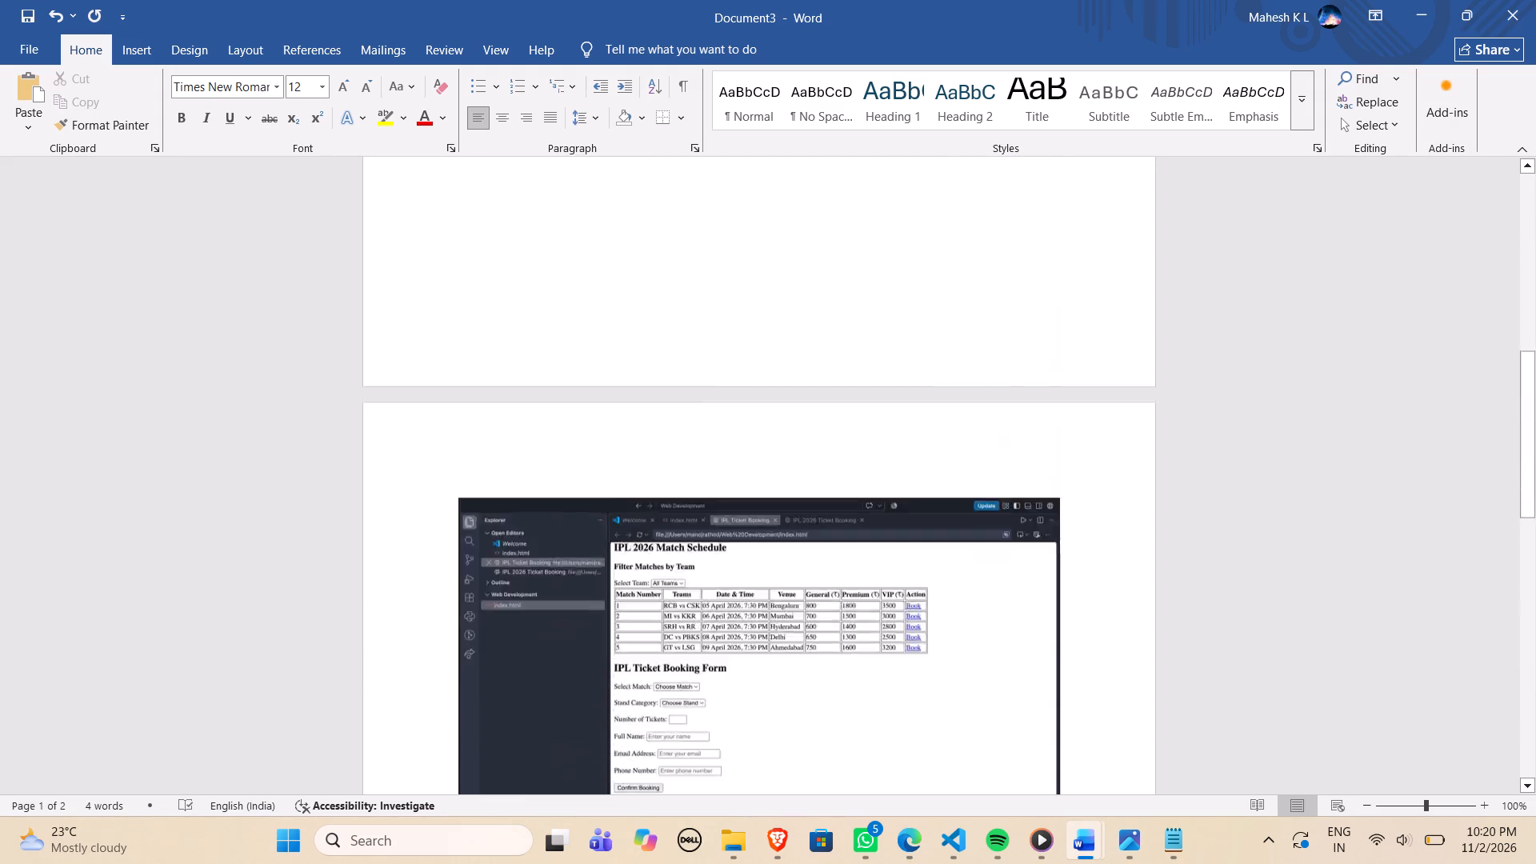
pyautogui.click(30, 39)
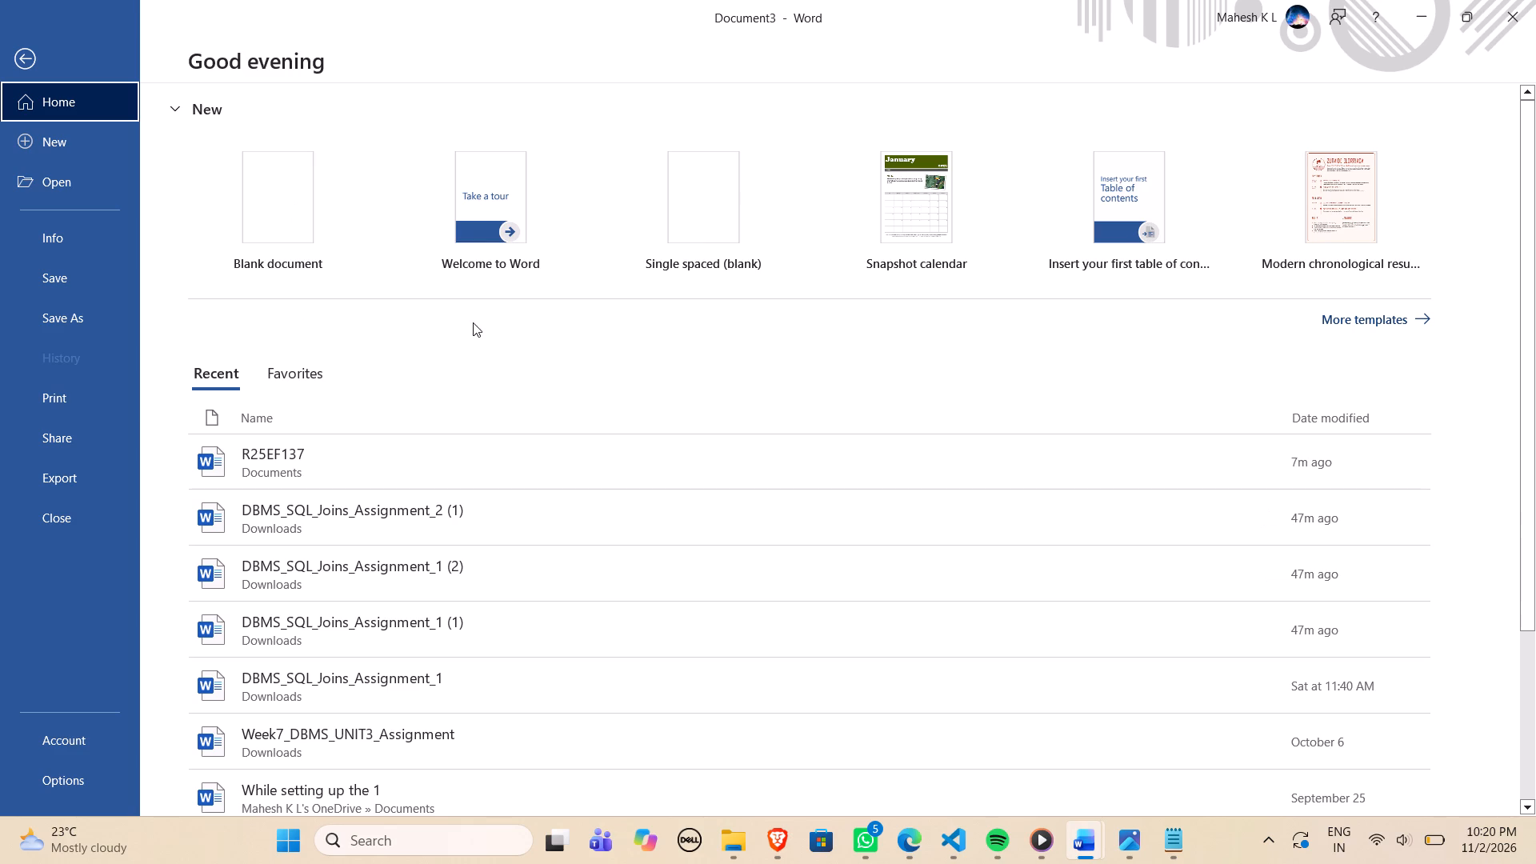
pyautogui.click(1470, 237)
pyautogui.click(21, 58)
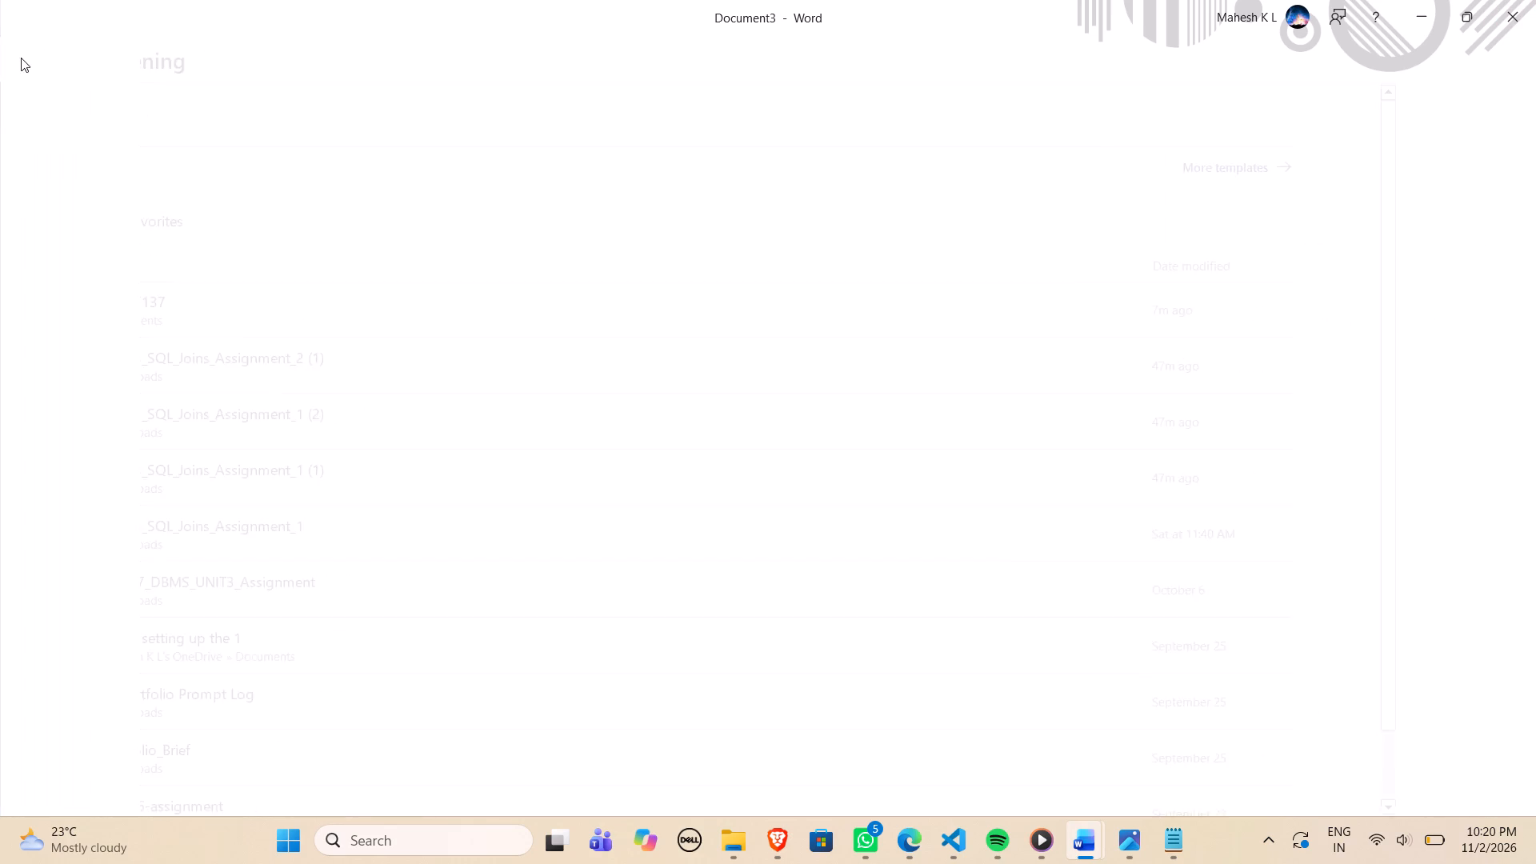
# Save Document3 as a PDF in this PC's Documents folder, named with the registration number followed by "Web Development Activity-1".
pyautogui.scroll(-1, 624, 641)
pyautogui.scroll(3, 624, 641)
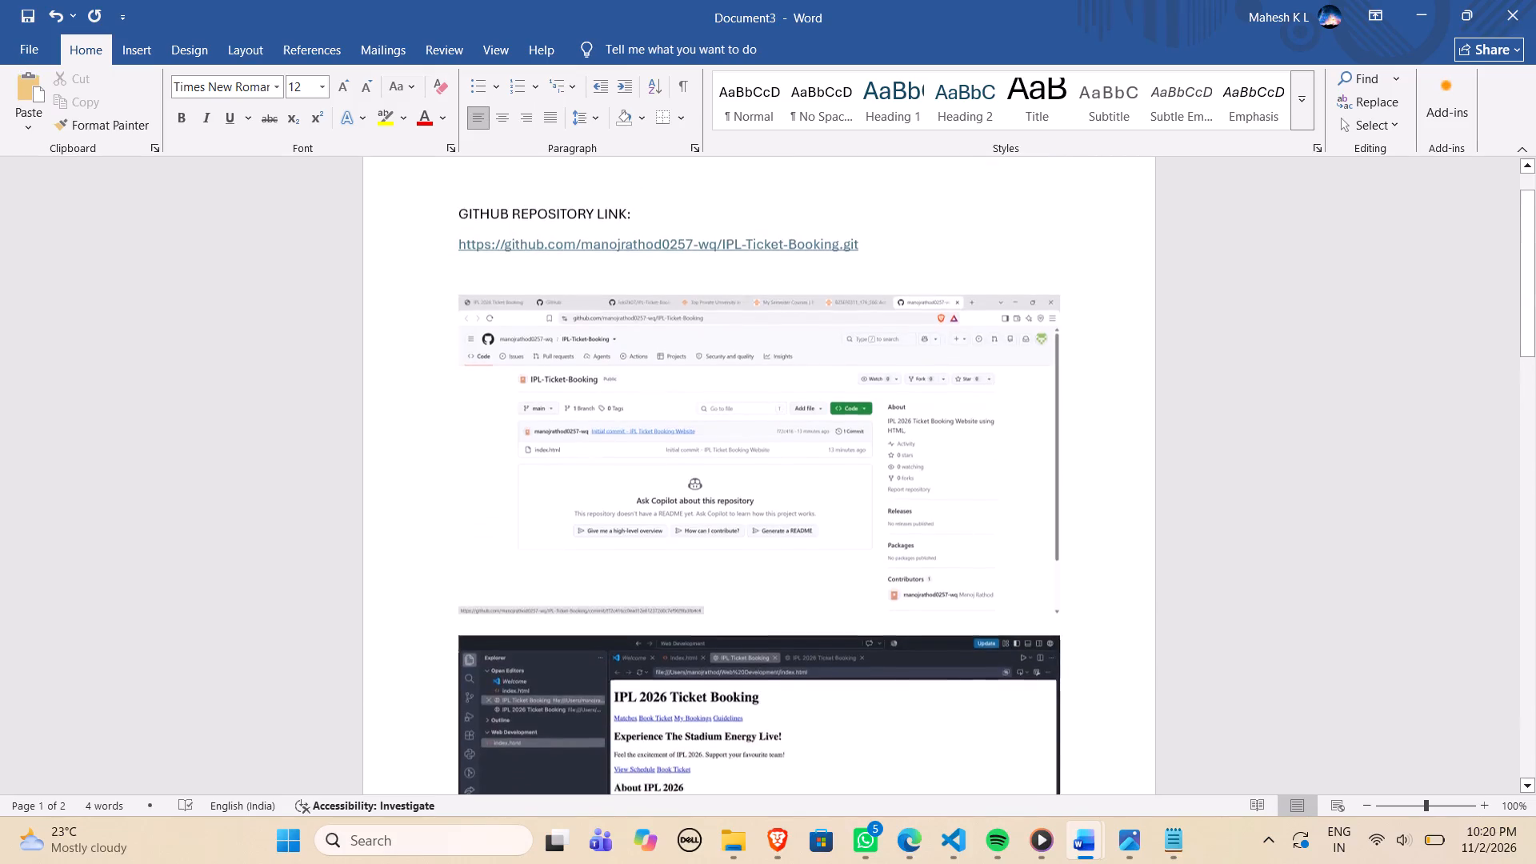
pyautogui.scroll(3, 583, 478)
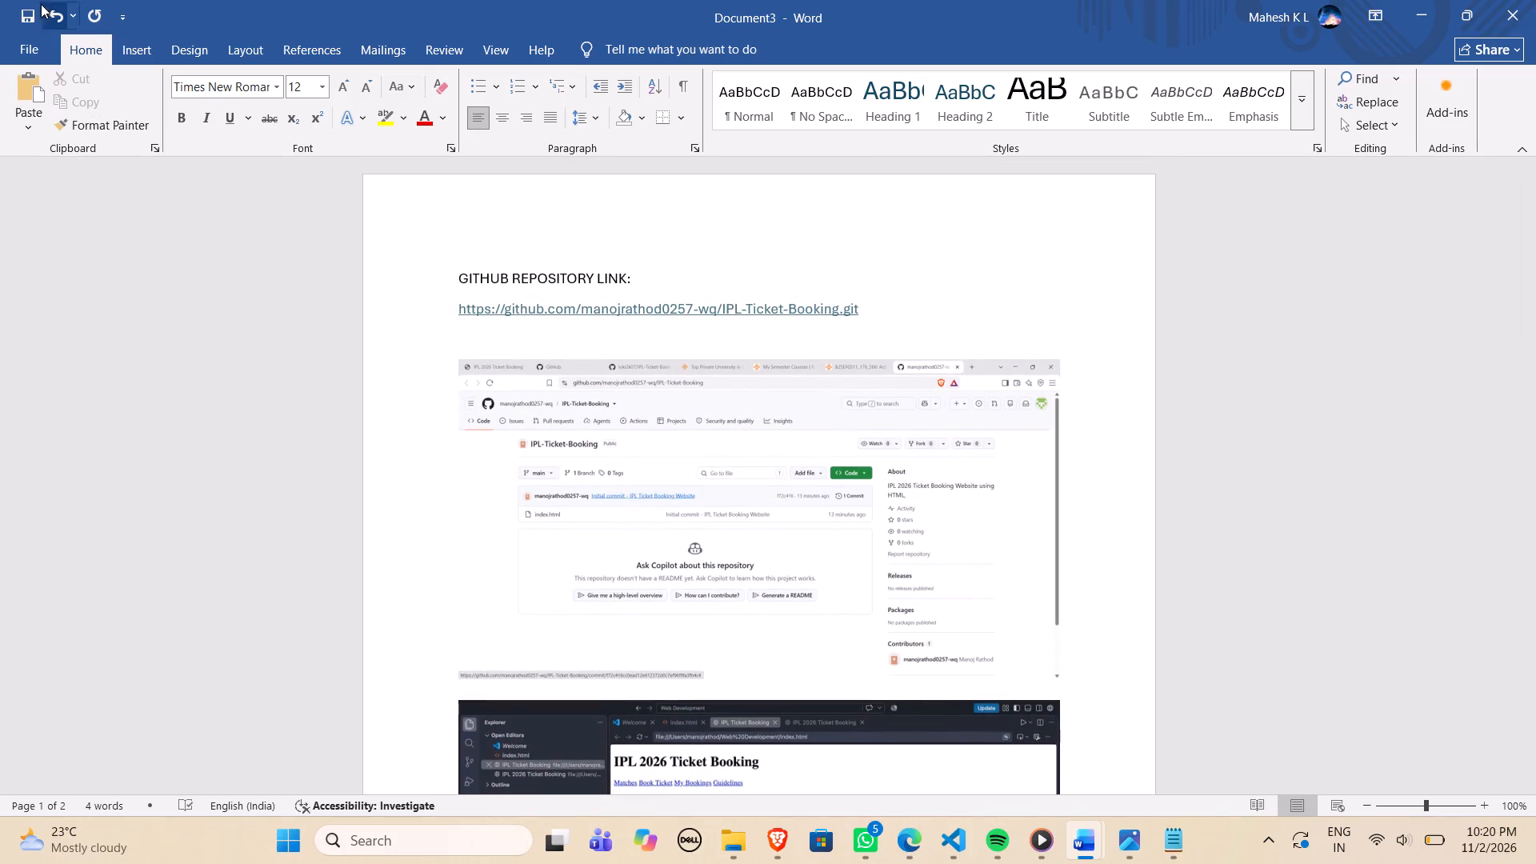
pyautogui.click(18, 36)
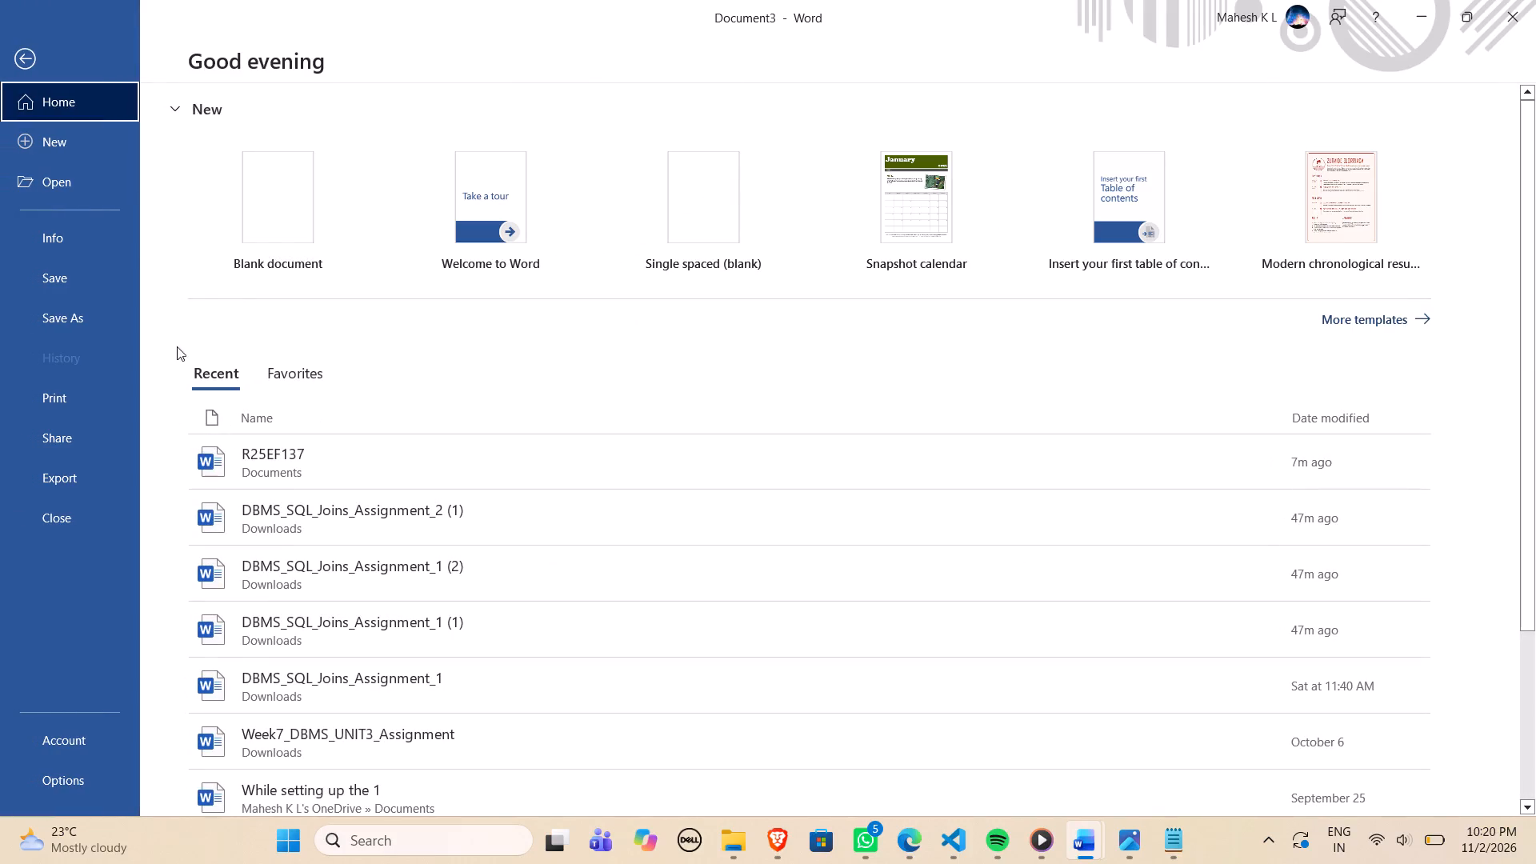
pyautogui.click(82, 314)
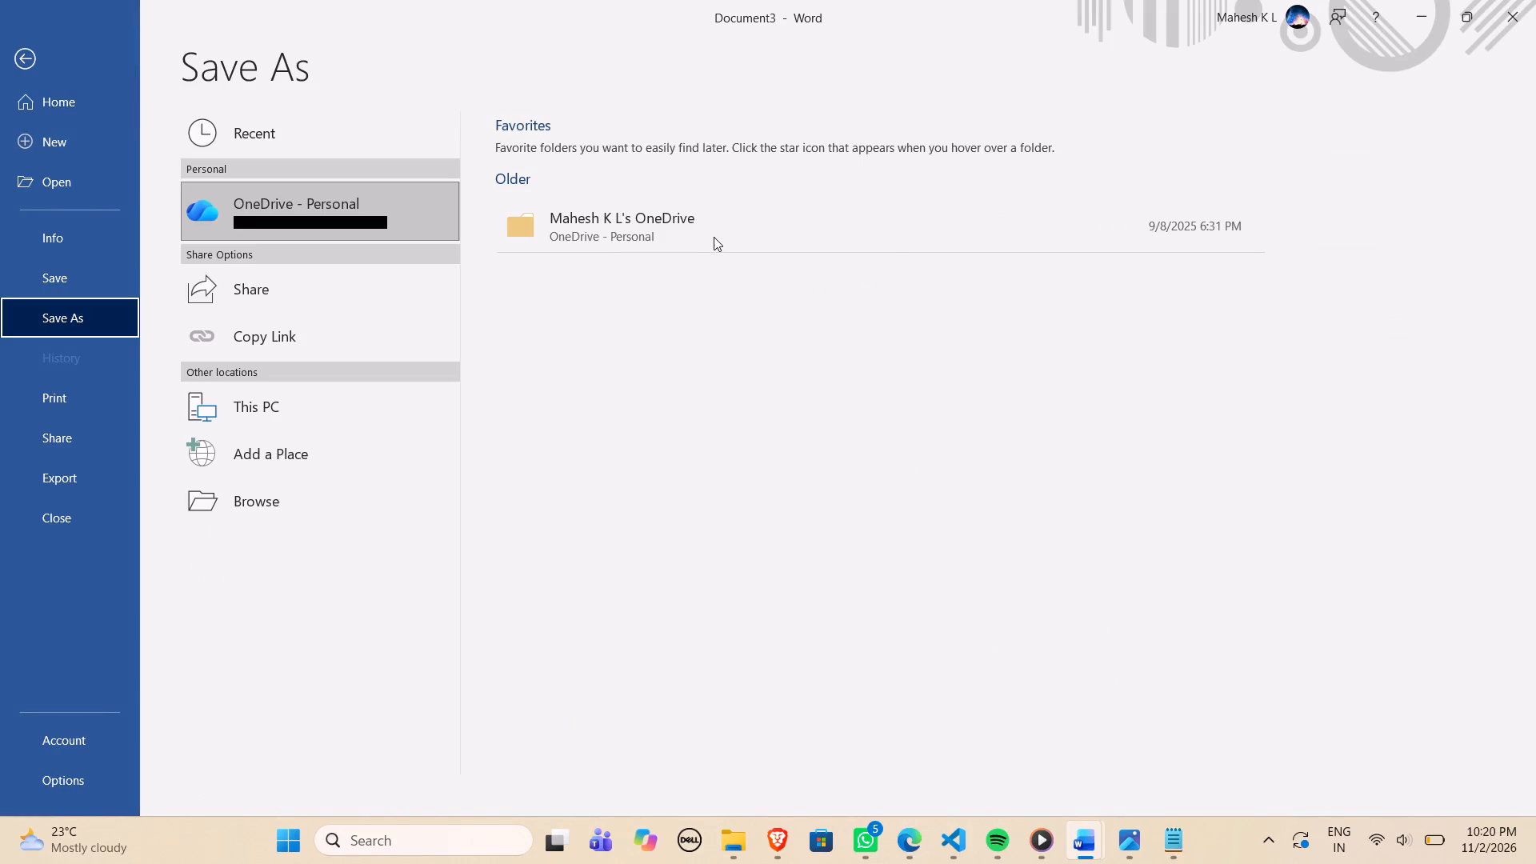
pyautogui.click(111, 327)
pyautogui.click(282, 382)
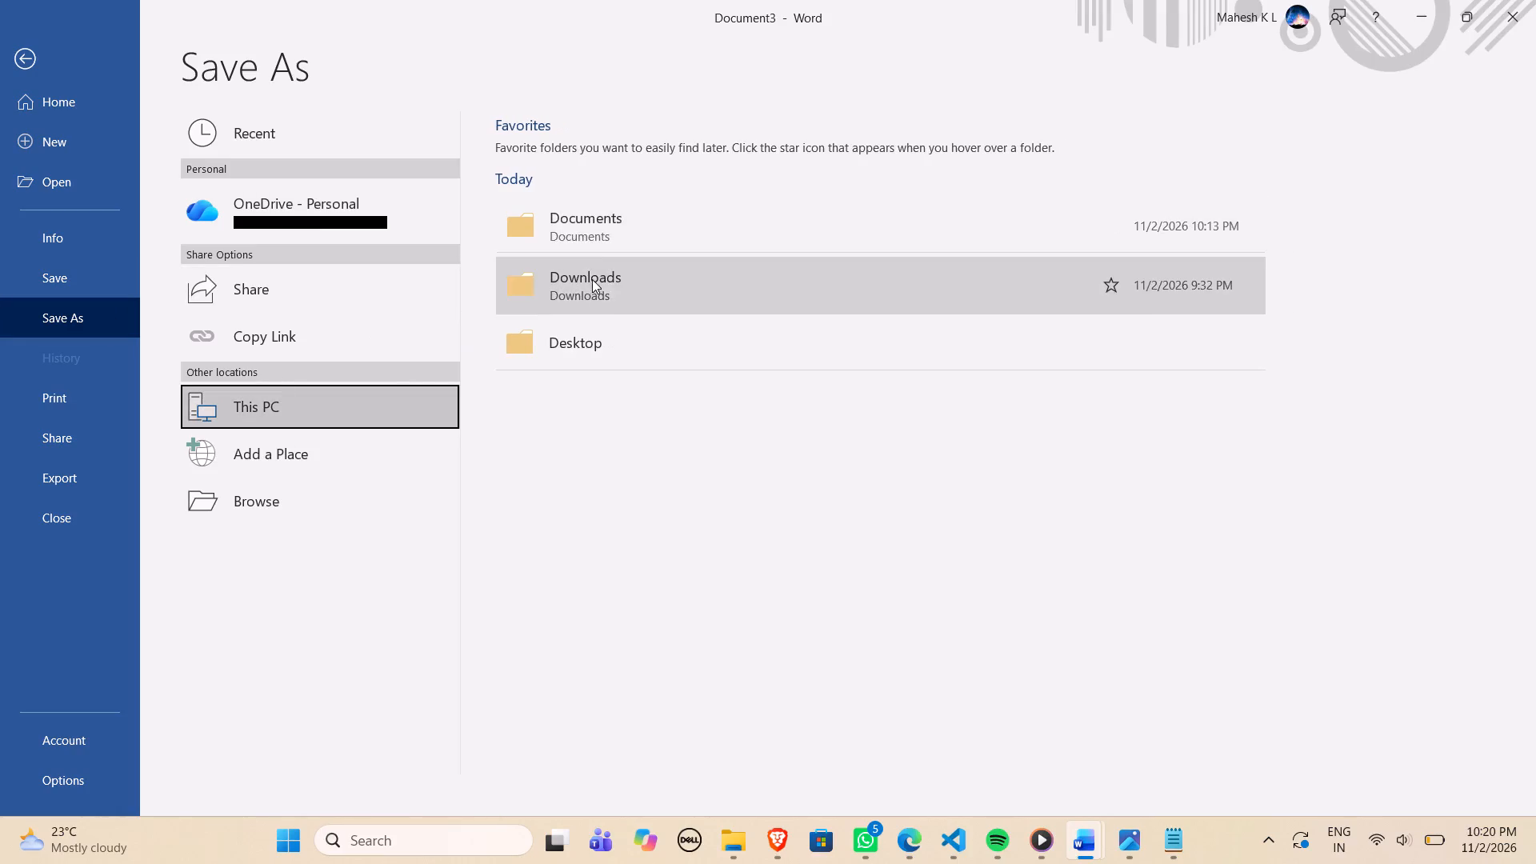
pyautogui.click(601, 227)
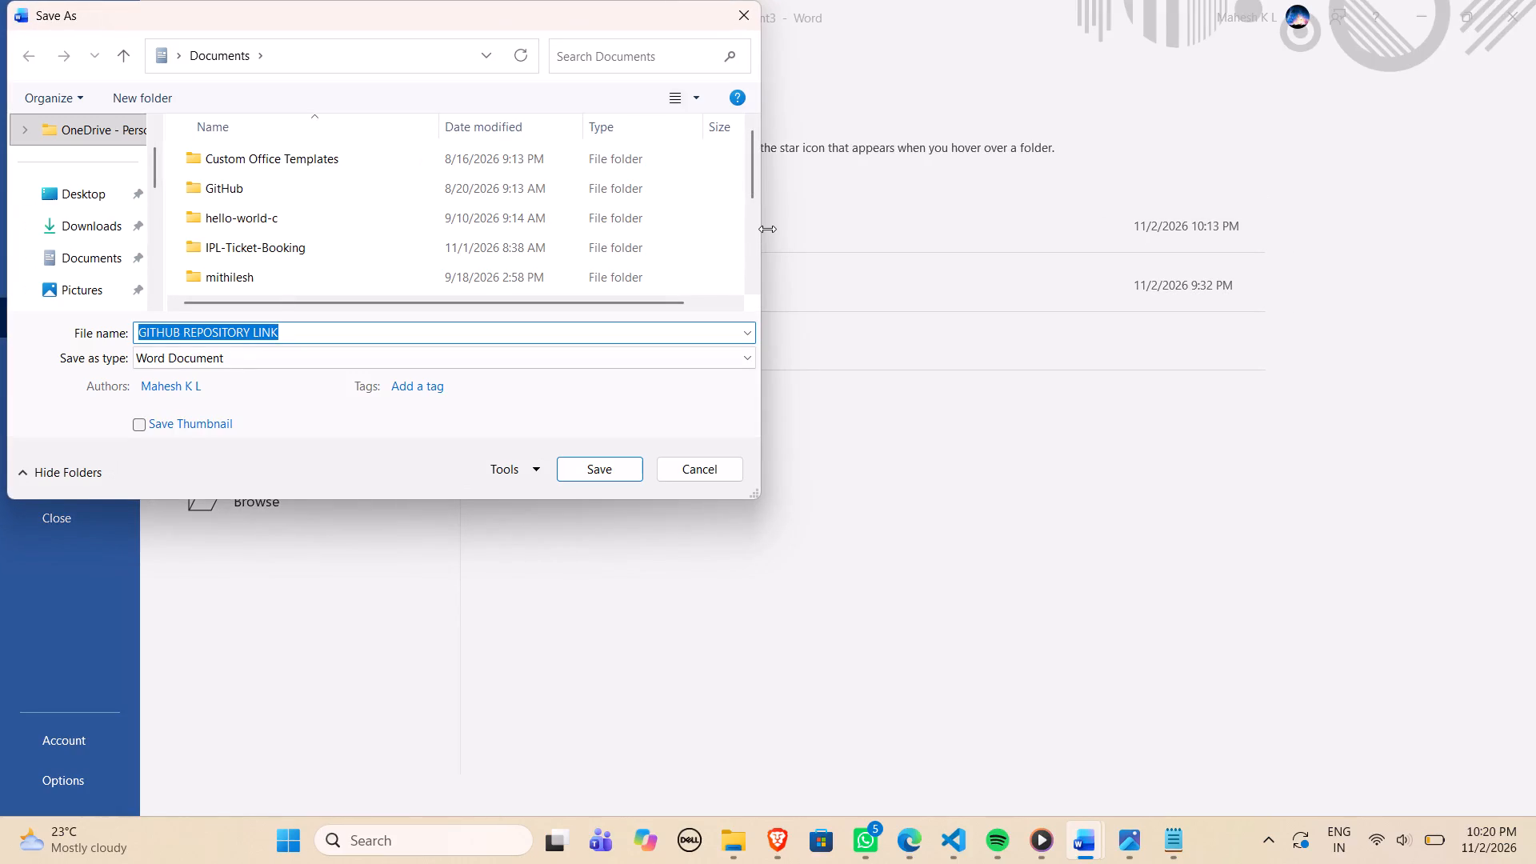
pyautogui.press('BackSpace')
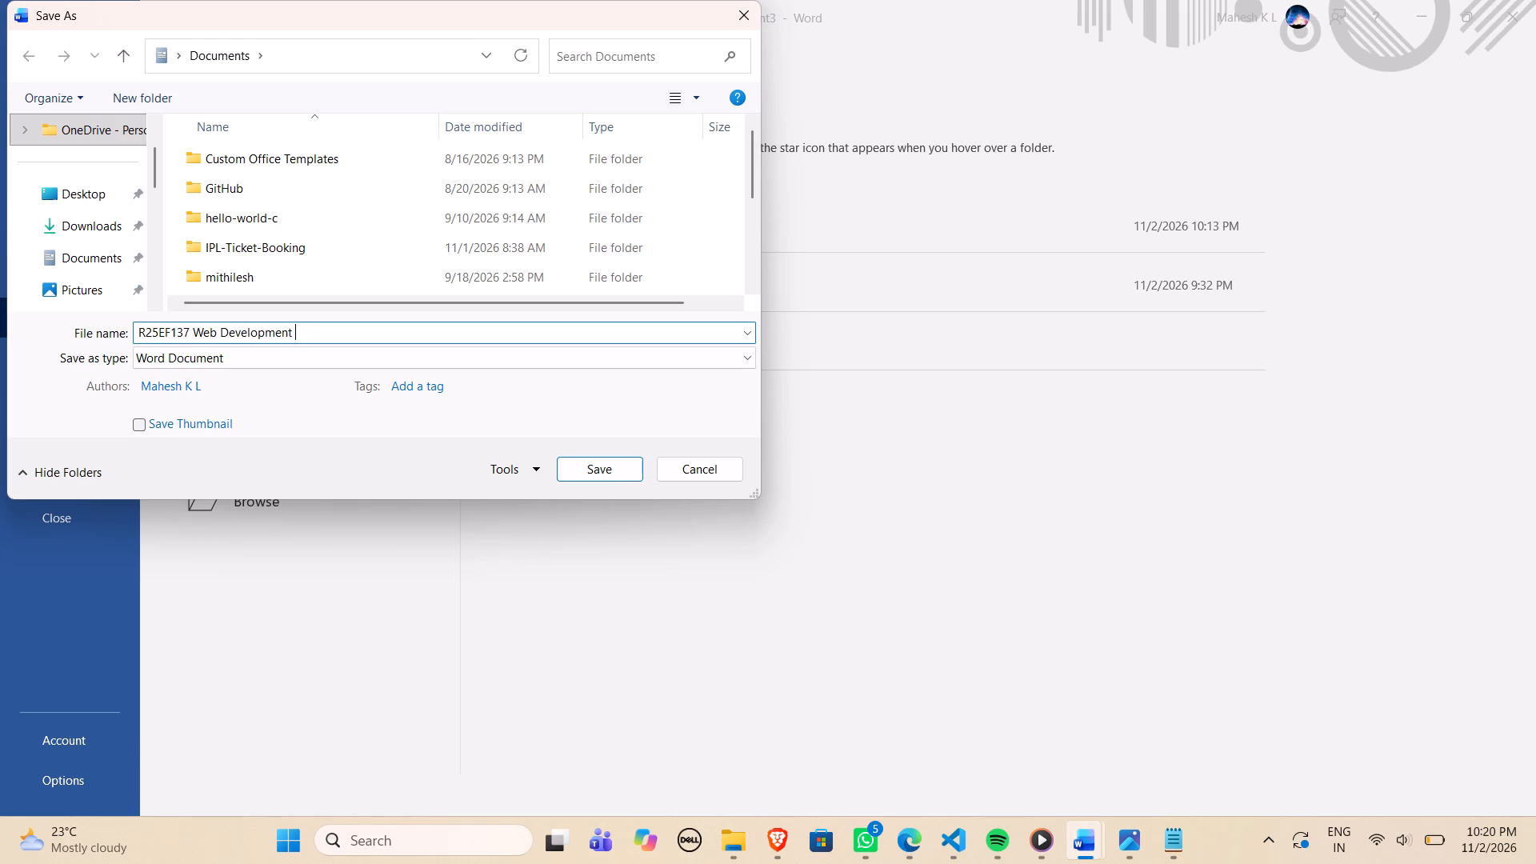
pyautogui.write('ctivity-1')
pyautogui.click(534, 354)
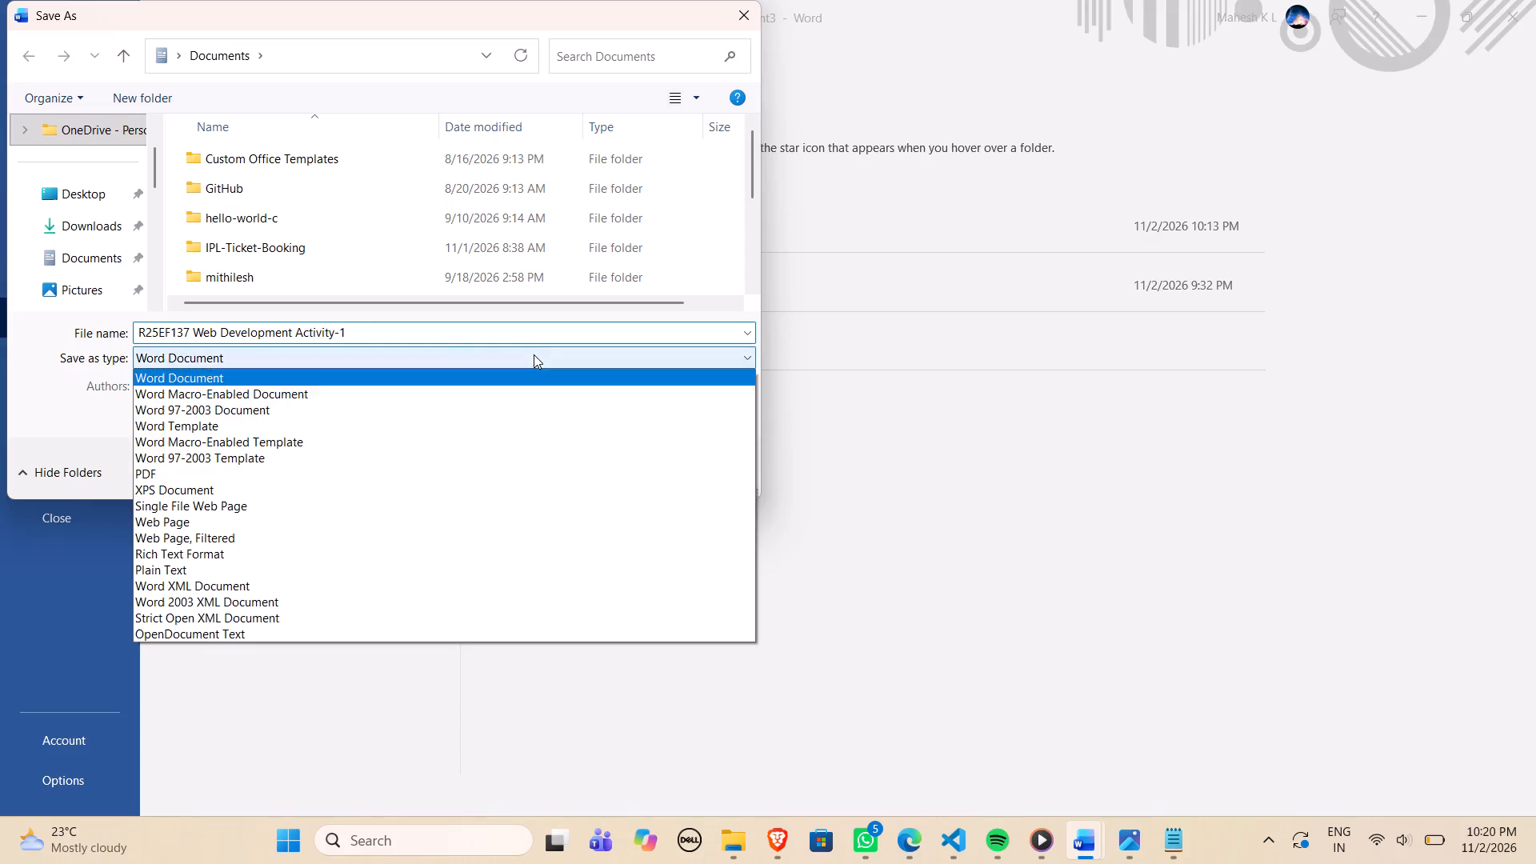
pyautogui.click(396, 474)
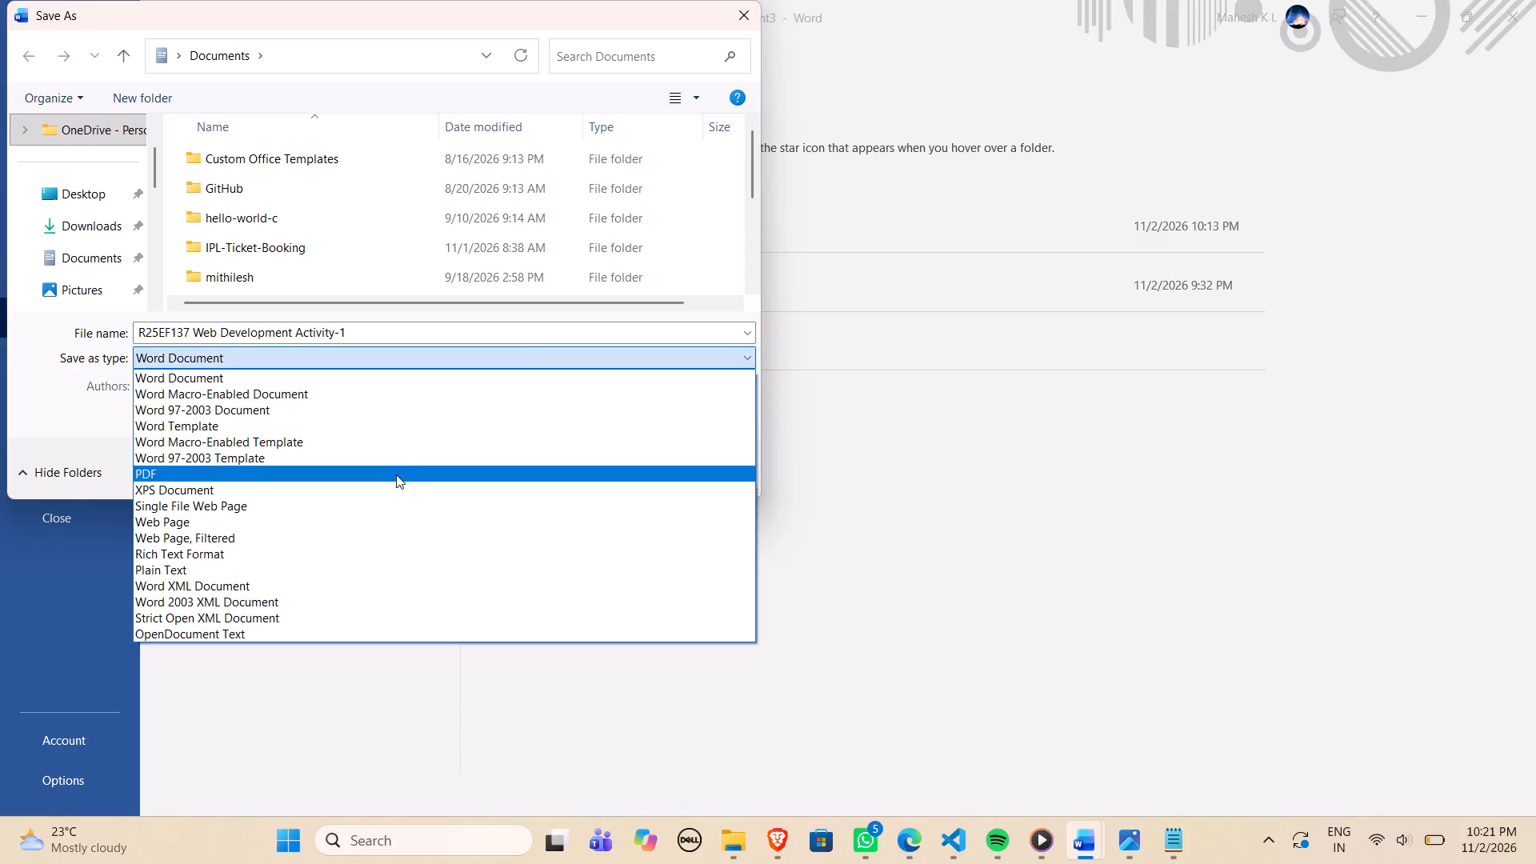
pyautogui.click(598, 512)
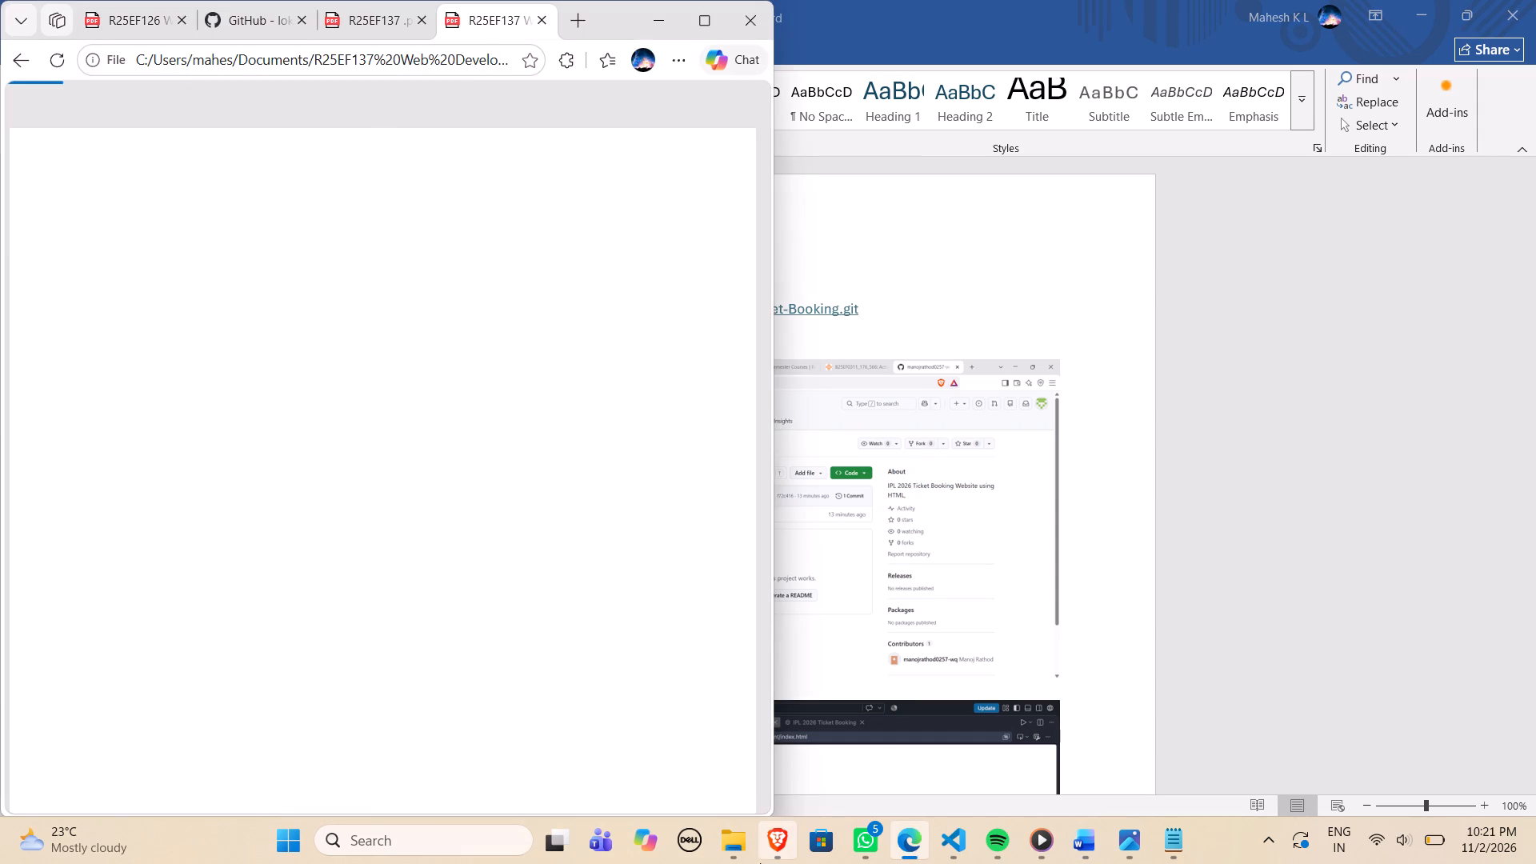
# In File Explorer's Documents folder, find the newly saved Web Development Activity-1 PDF and share it with WhatsApp.
pyautogui.click(740, 850)
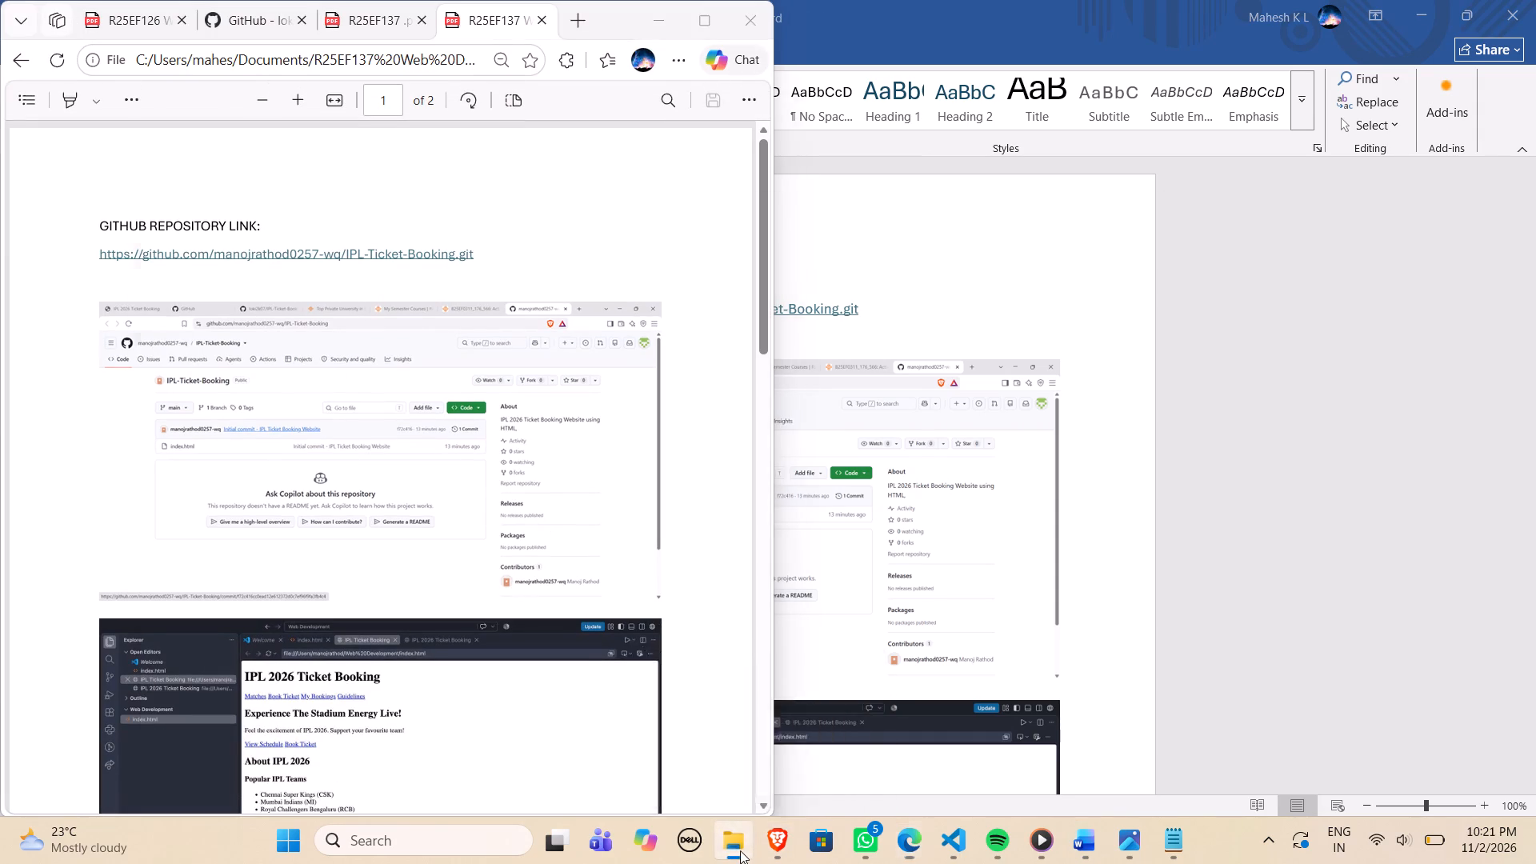
pyautogui.click(94, 406)
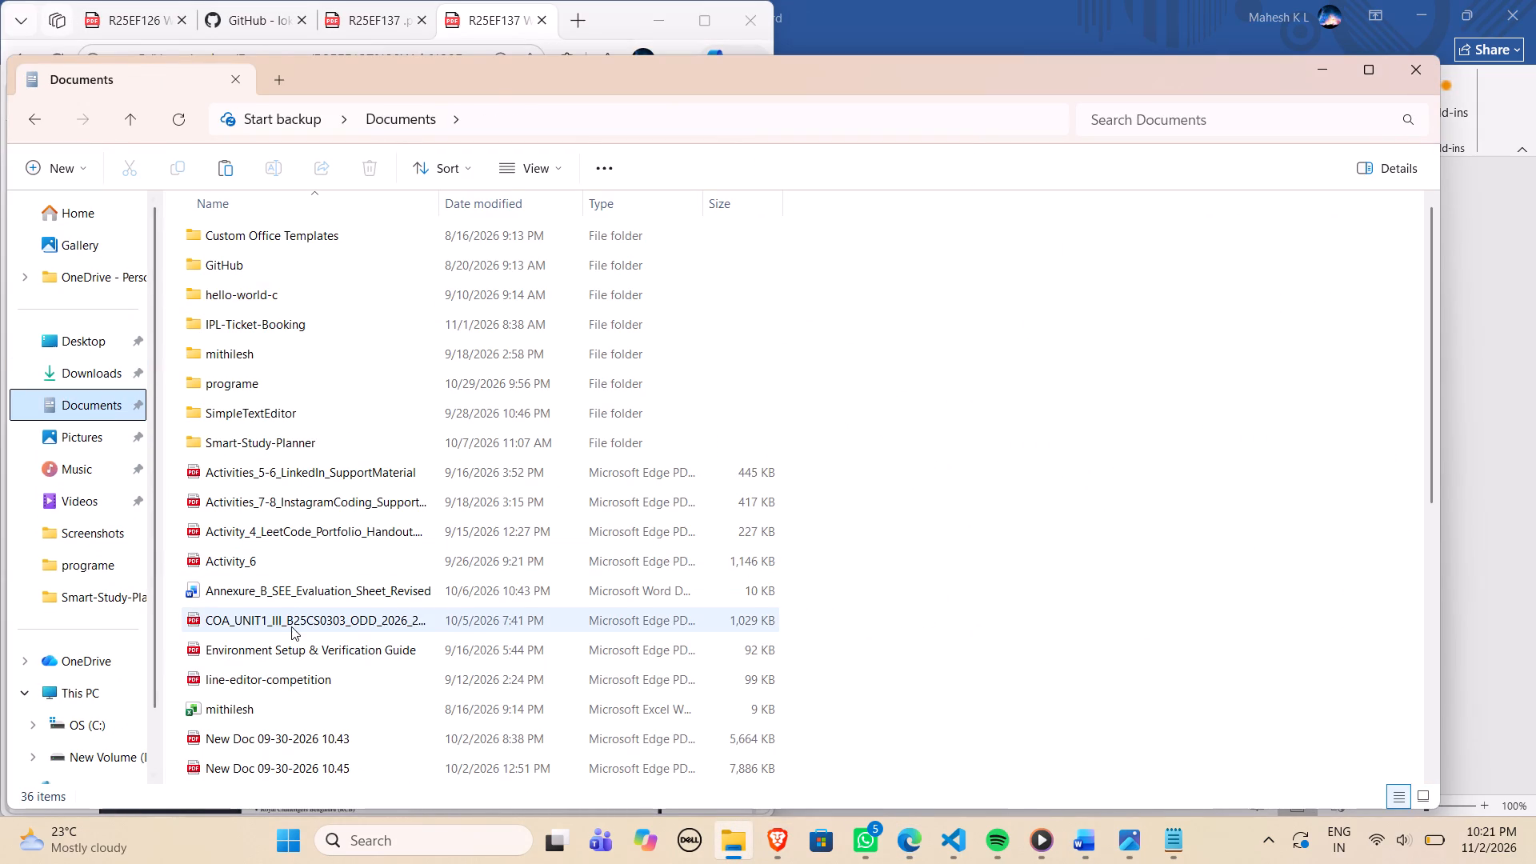
pyautogui.scroll(-4, 291, 626)
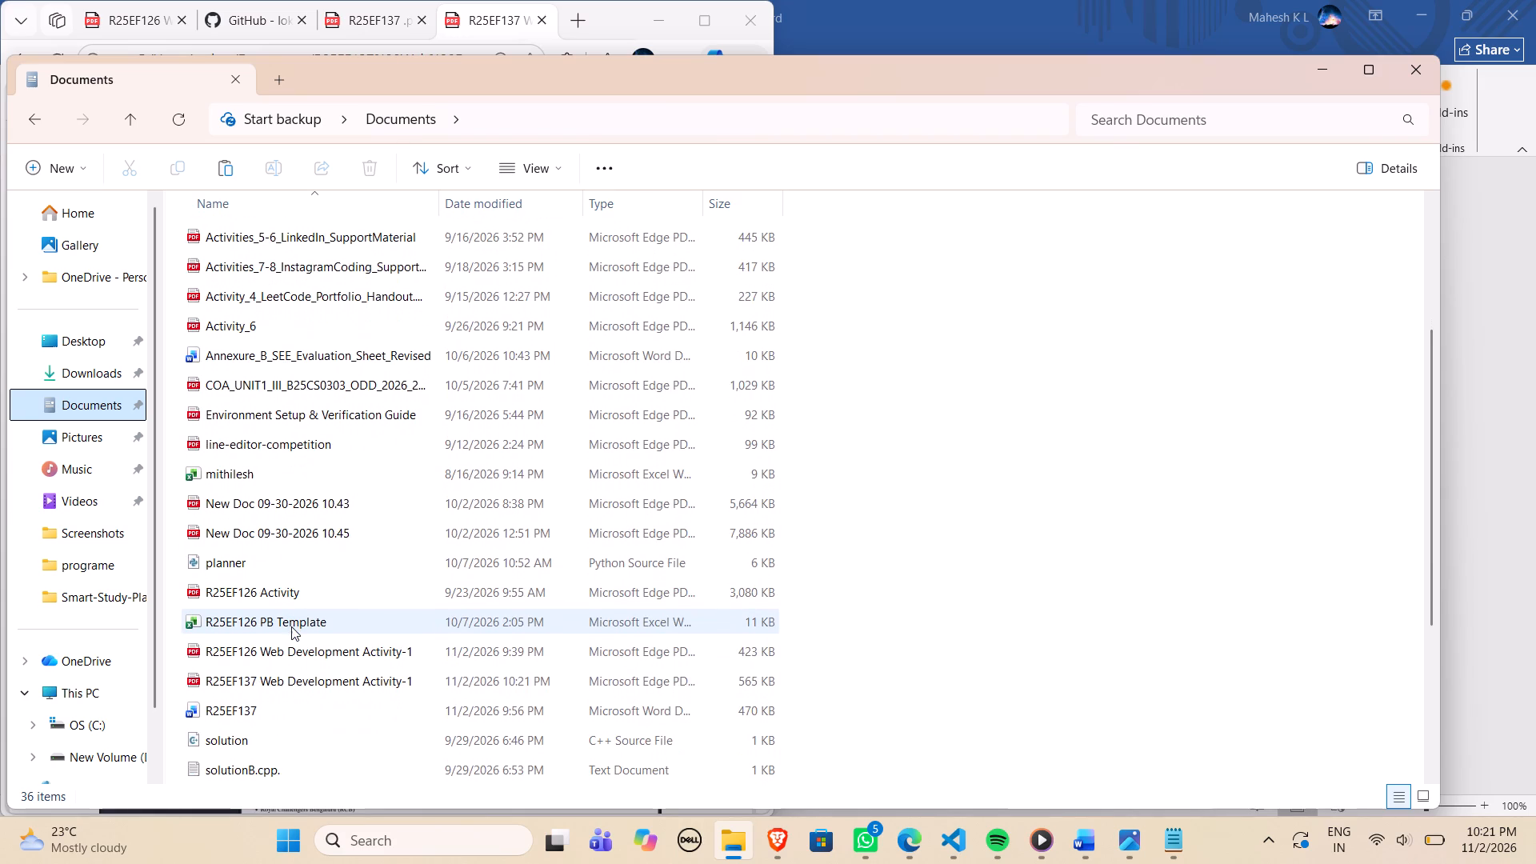
pyautogui.scroll(-1, 291, 626)
pyautogui.rightClick(296, 670)
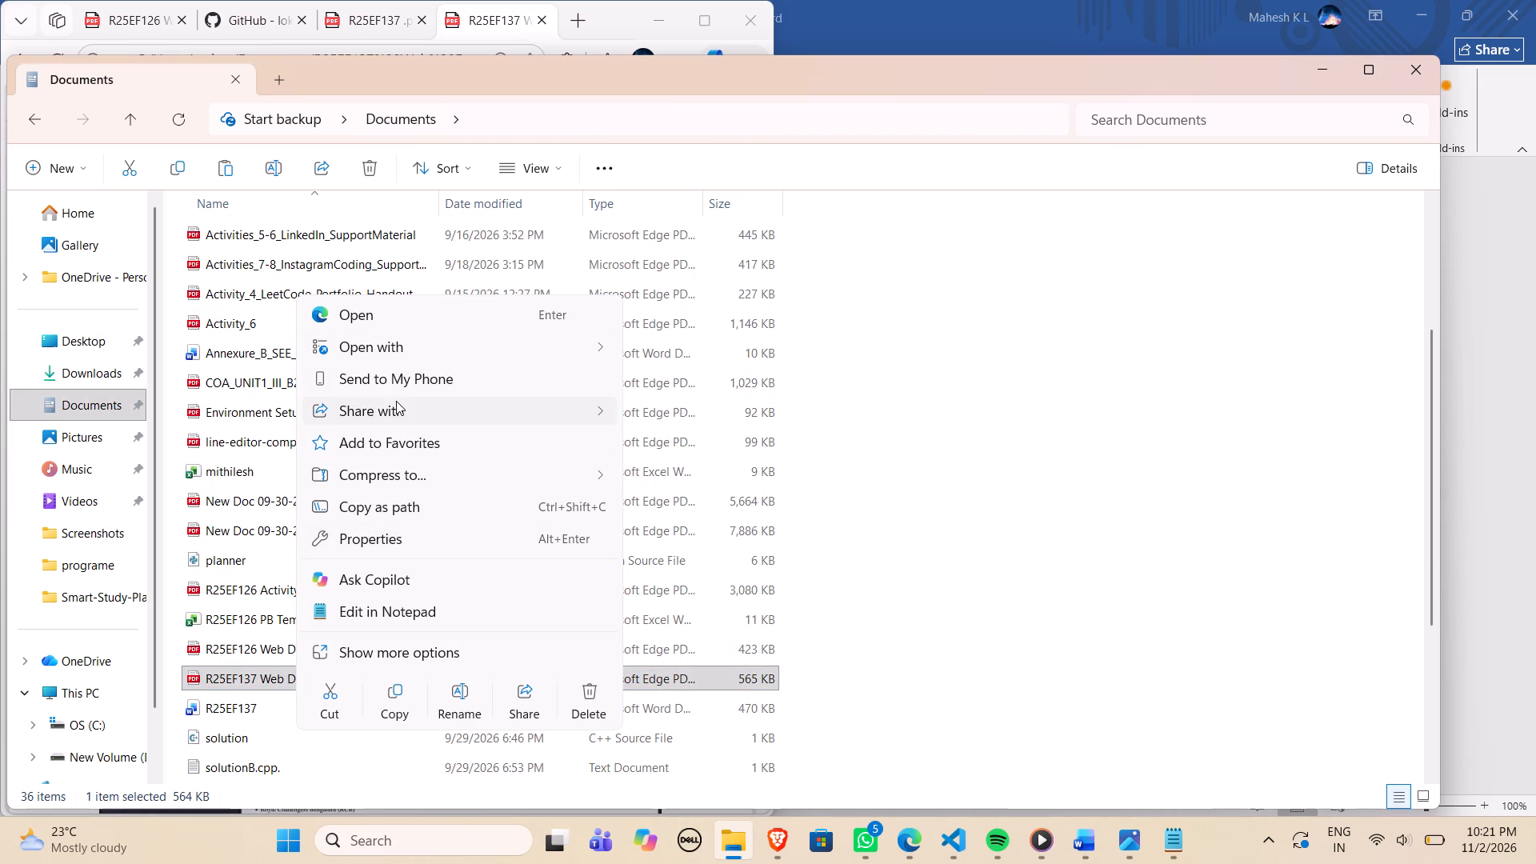
pyautogui.click(397, 400)
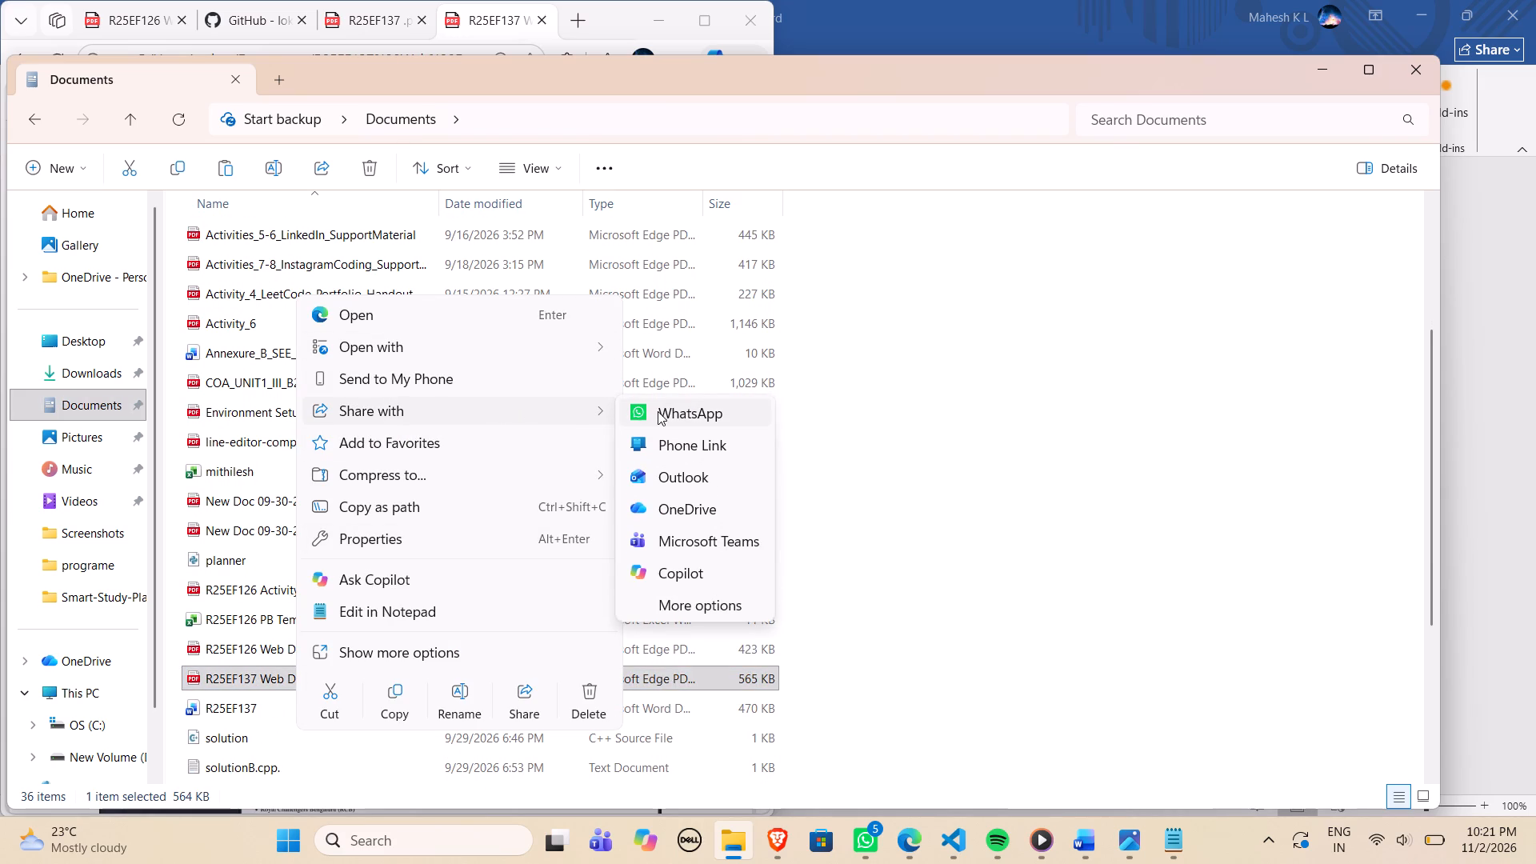
pyautogui.click(658, 411)
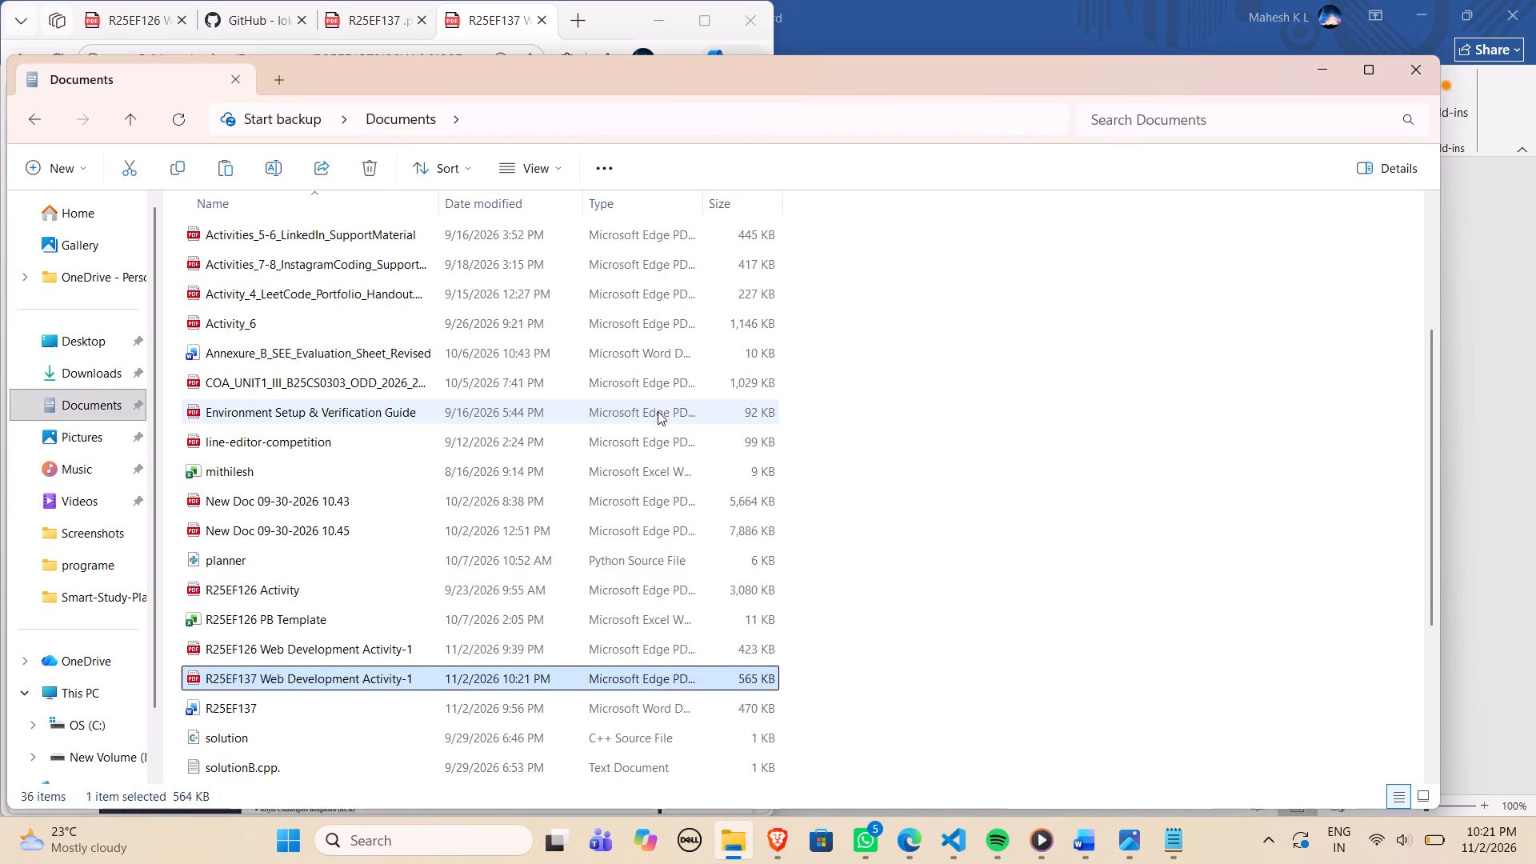
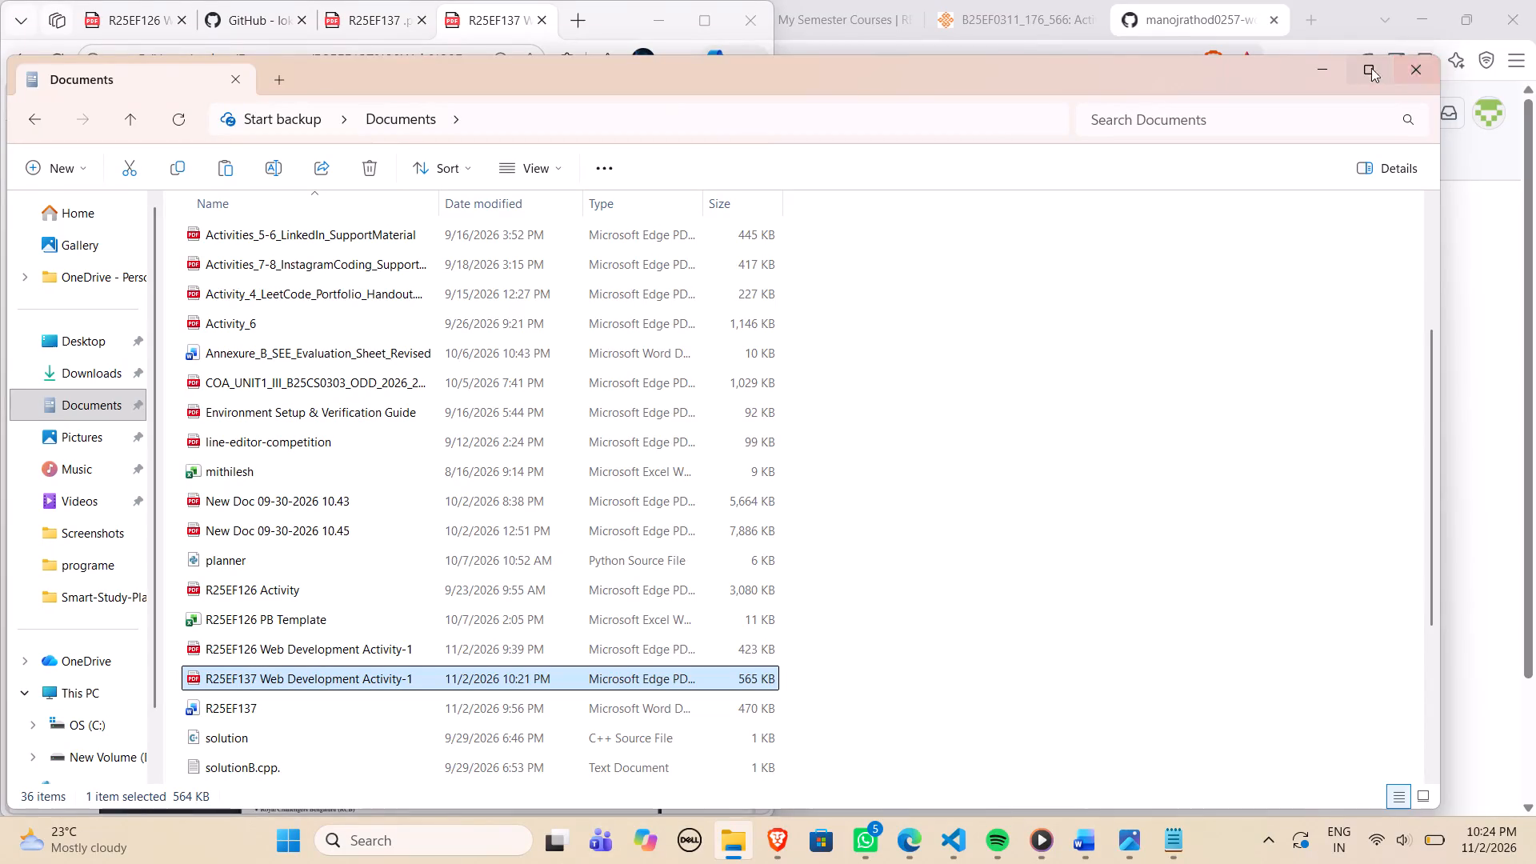
# Close the File Explorer Documents window, the Edge window with the PDFs, and the Brave window with the IPL-Ticket-Booking repository.
pyautogui.click(1411, 74)
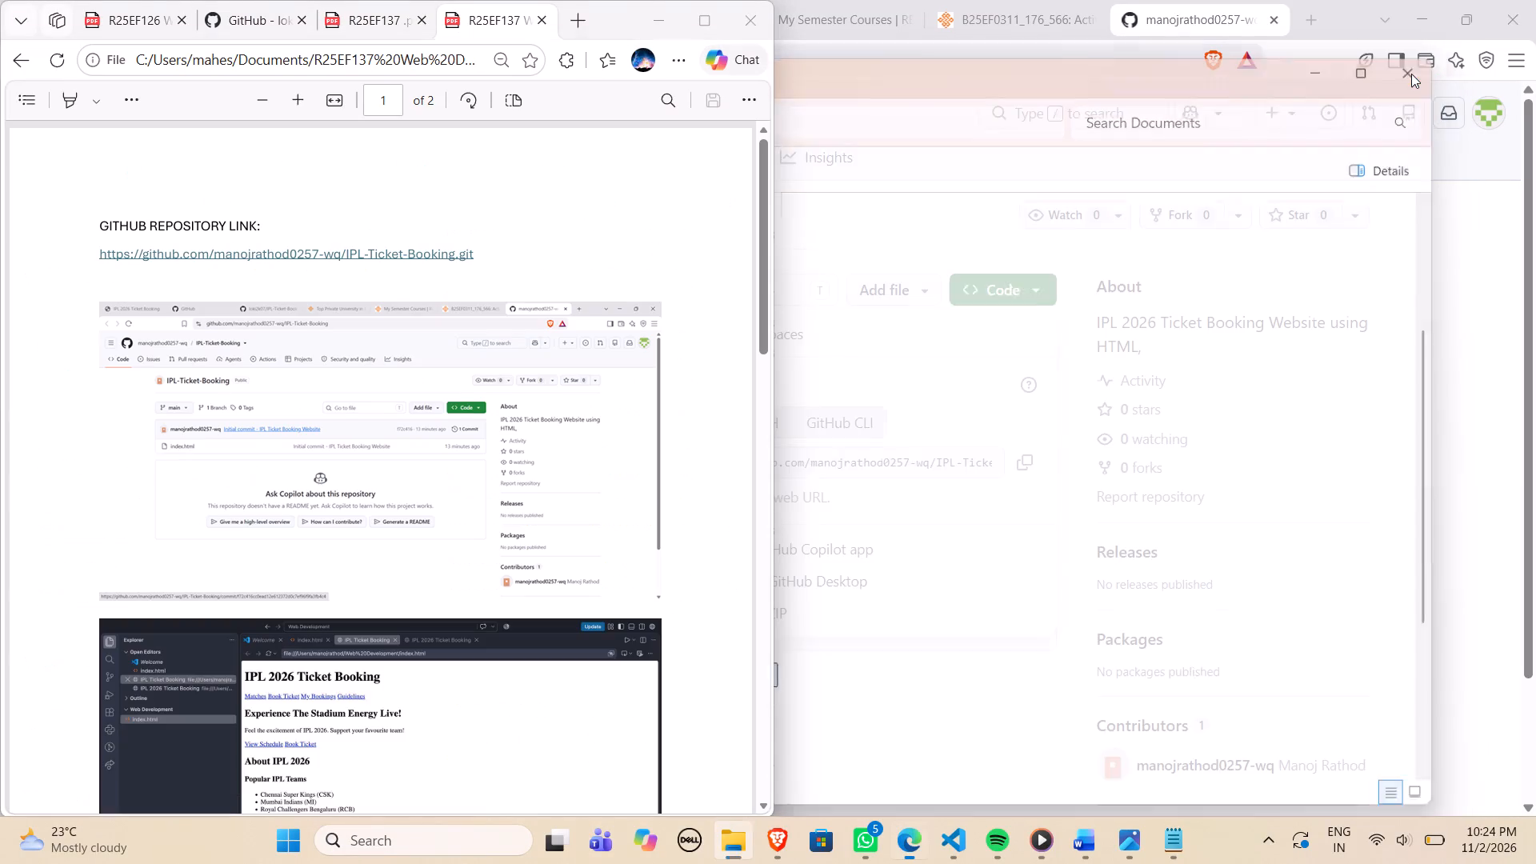
pyautogui.click(732, 30)
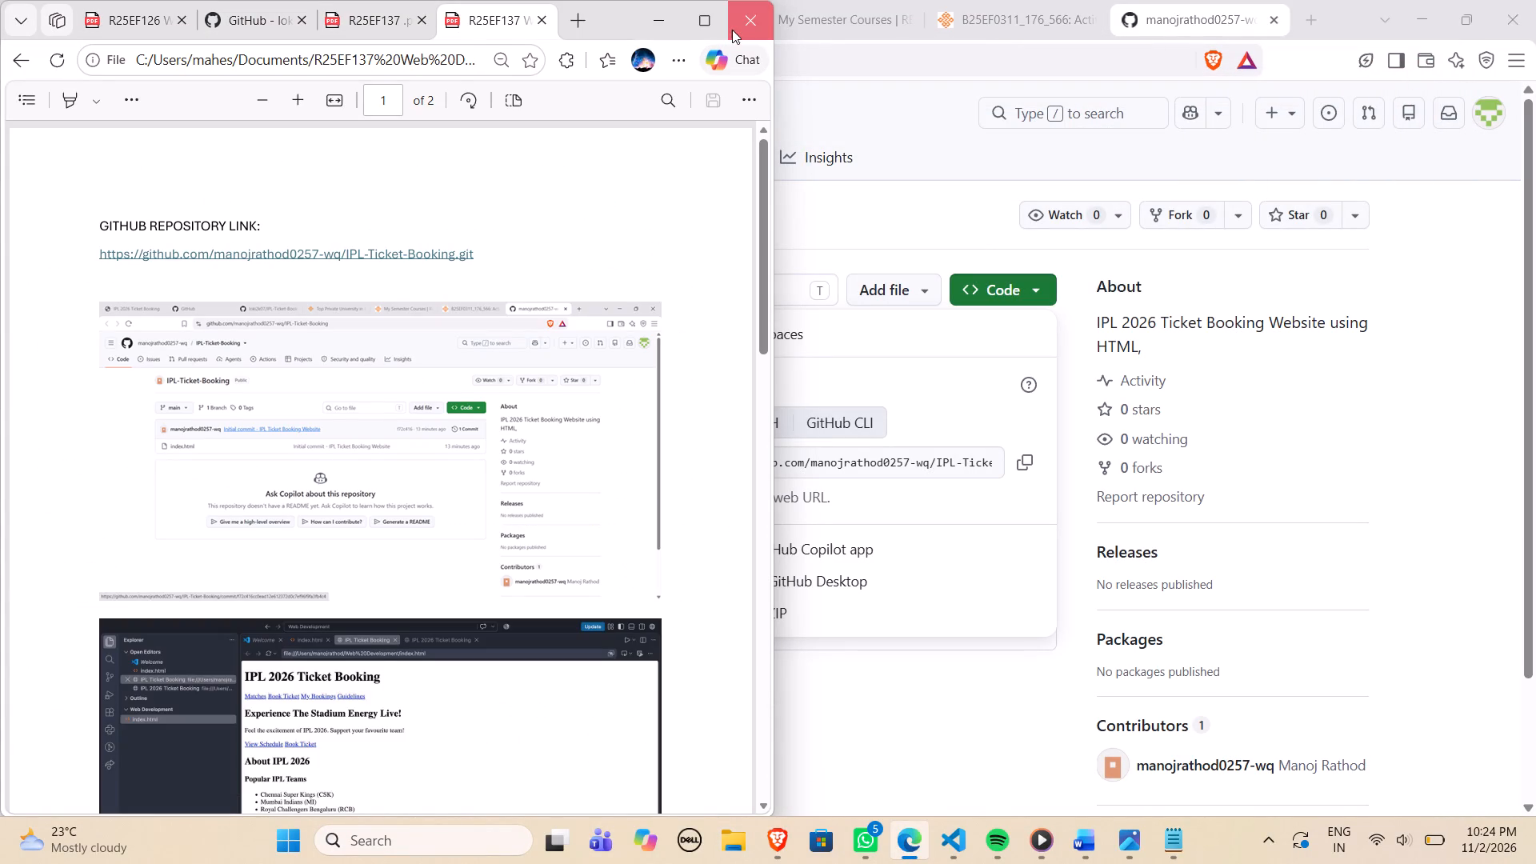
pyautogui.click(1535, 0)
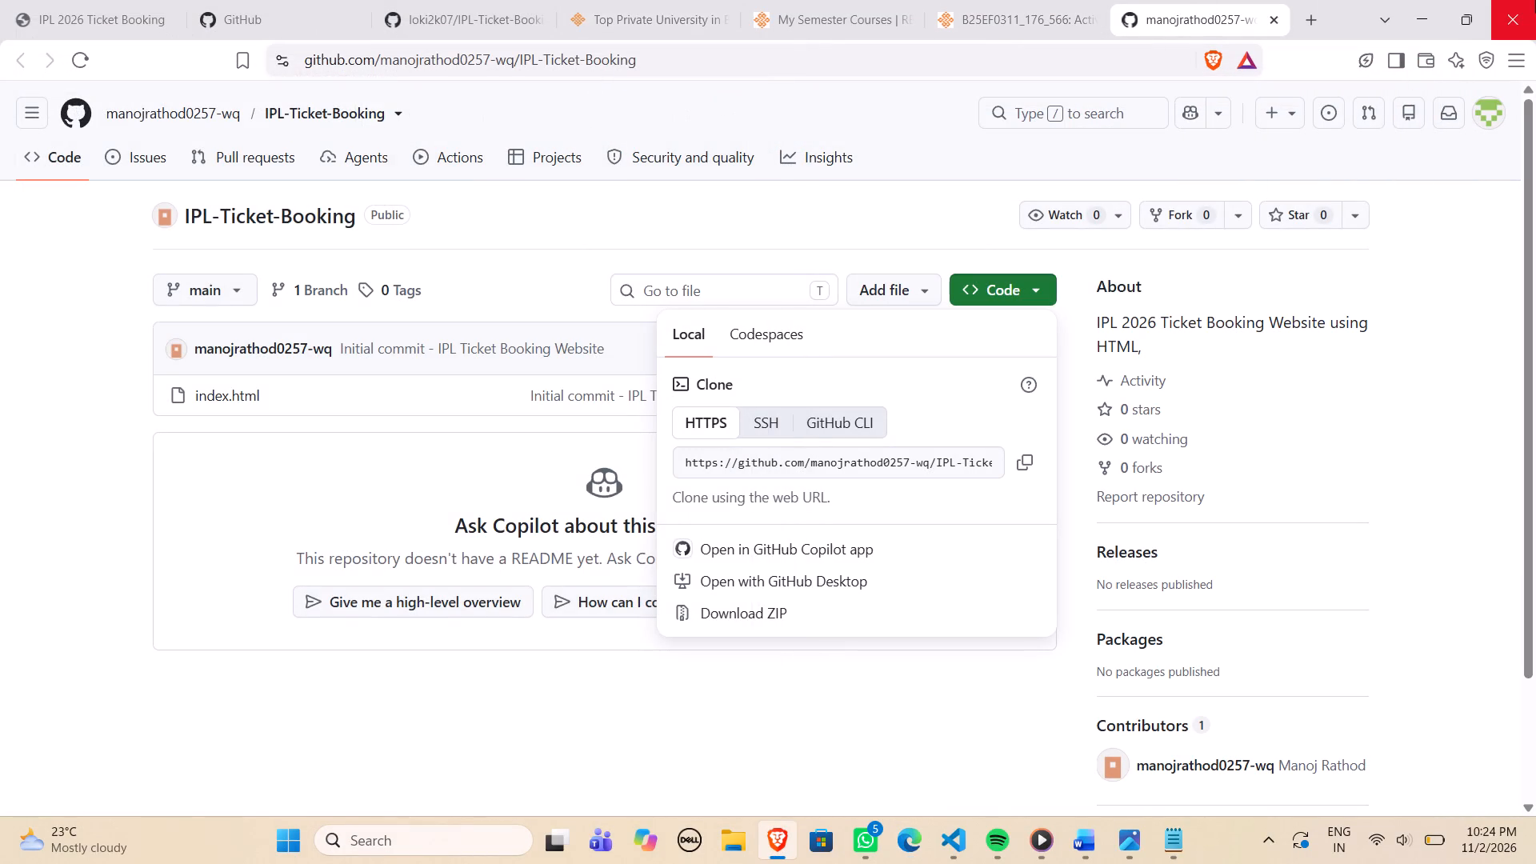
pyautogui.click(1535, 0)
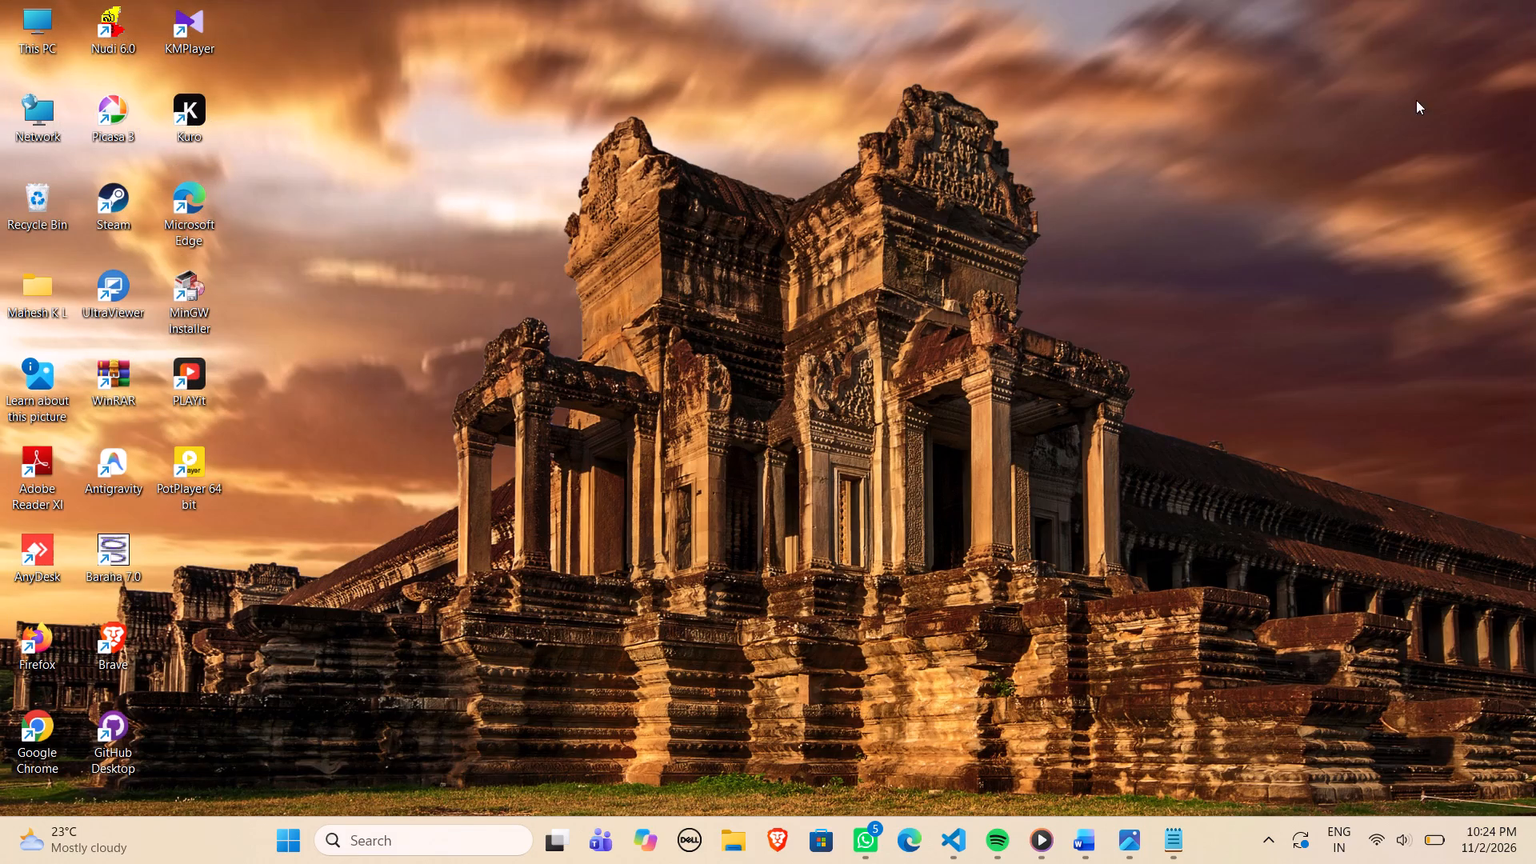